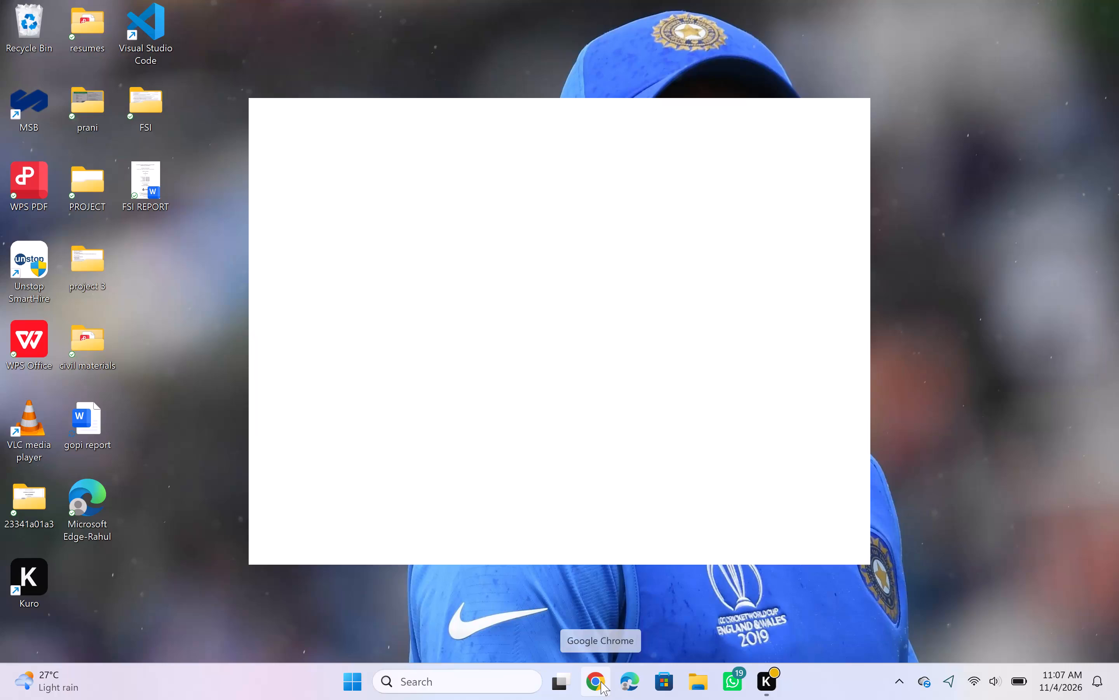
pyautogui.click(601, 681)
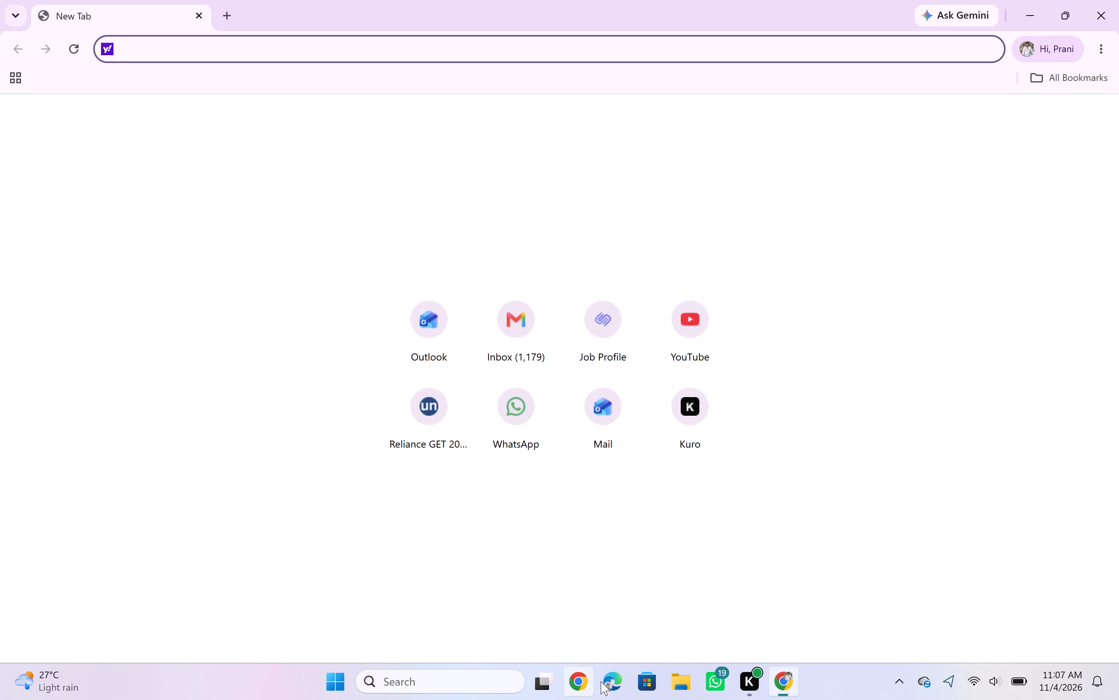
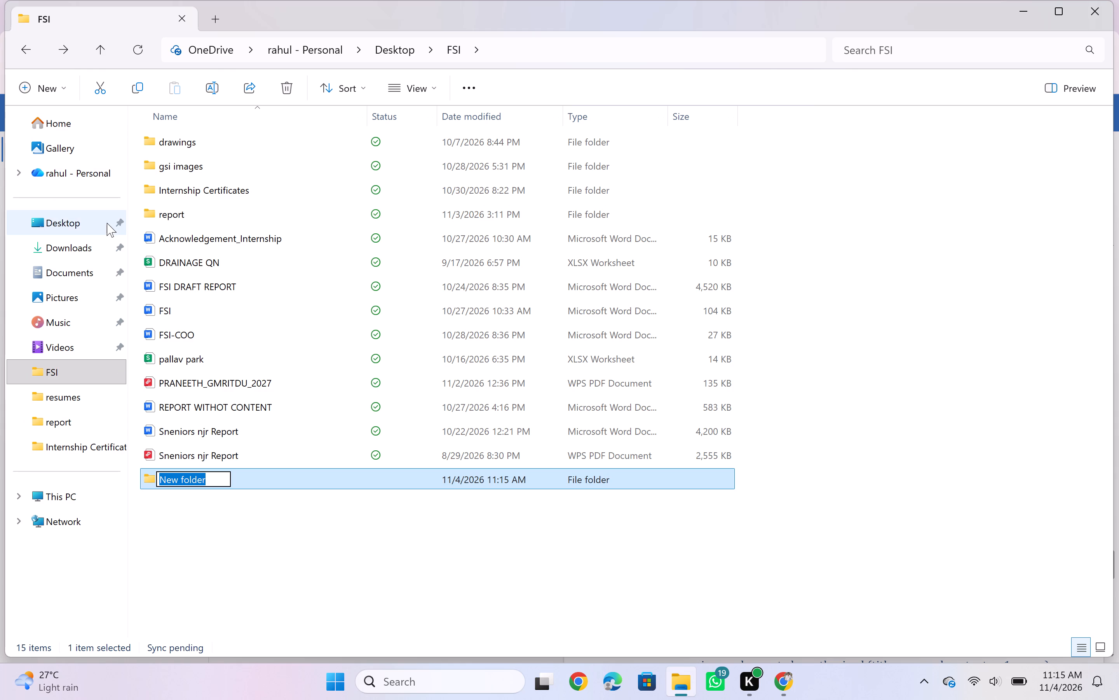
# Name the new folder inside the FSI folder Presentation.
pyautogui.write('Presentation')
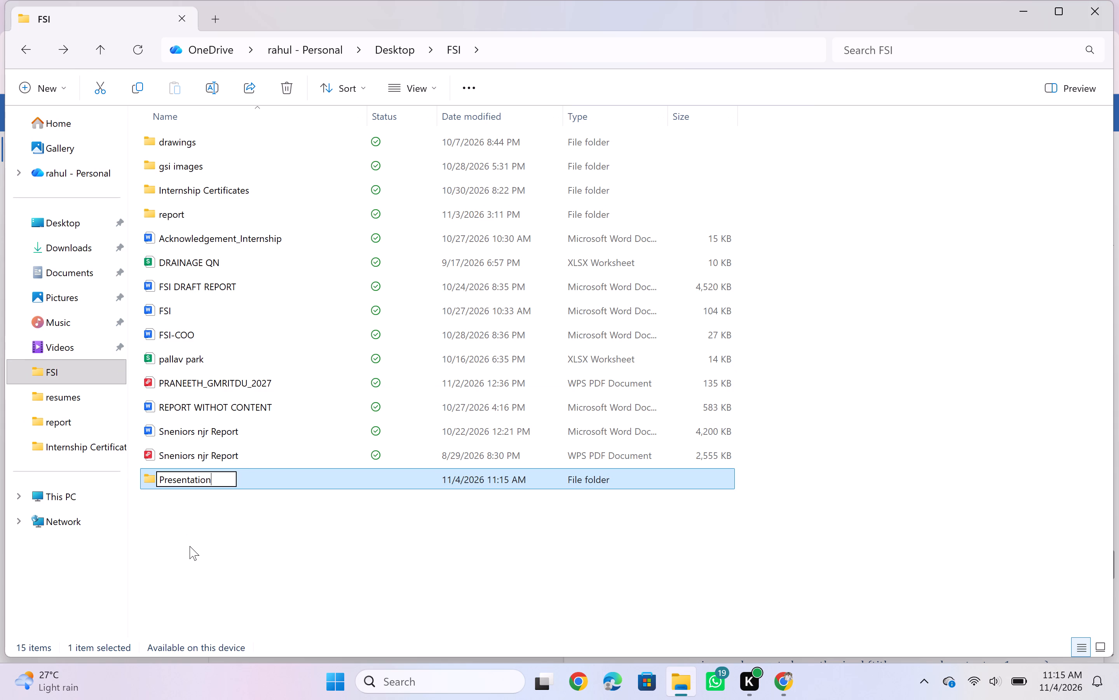
pyautogui.click(190, 546)
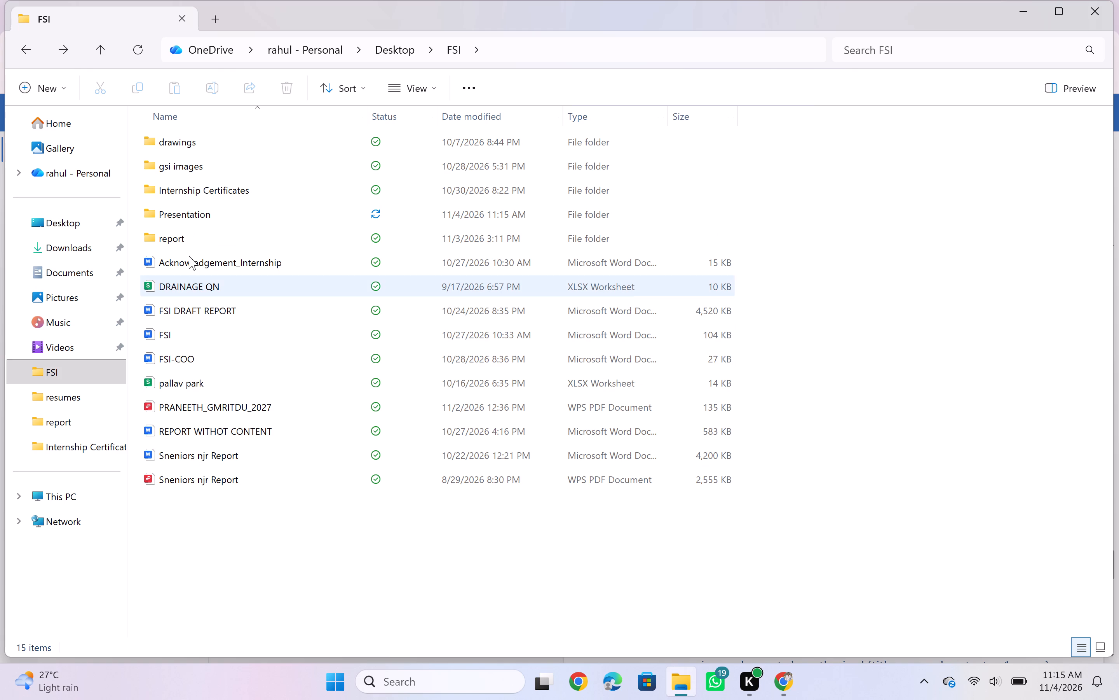
# Open the Presentation folder and try to paste the copied content into it.
pyautogui.doubleClick(200, 216)
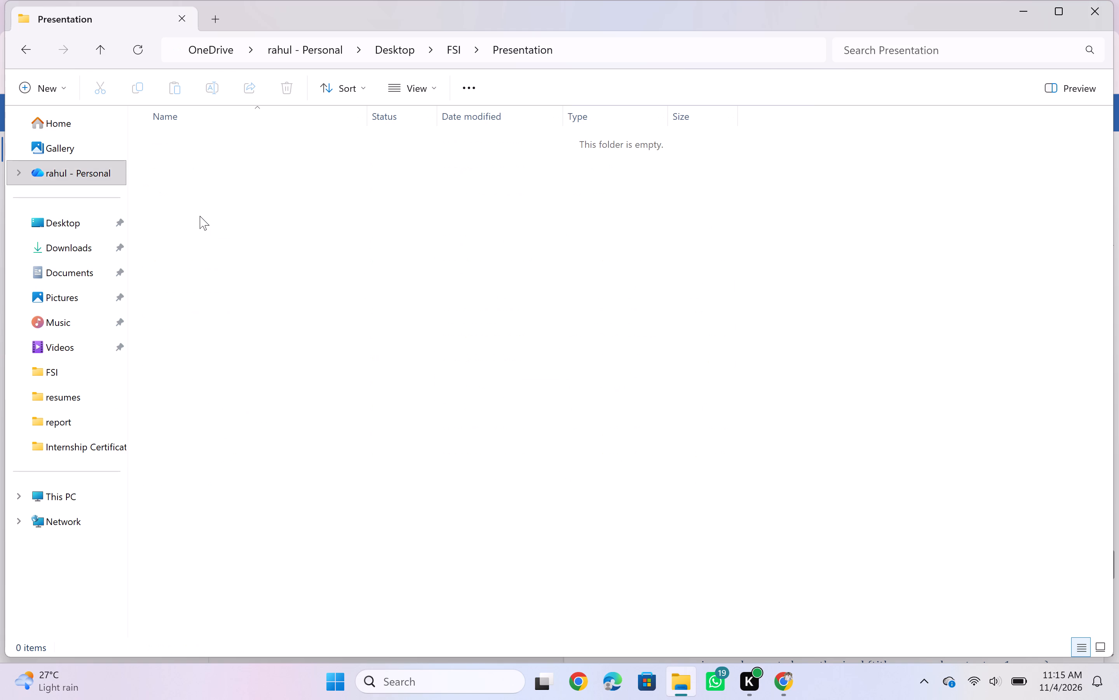
pyautogui.hotkey('ctrl', 'v')
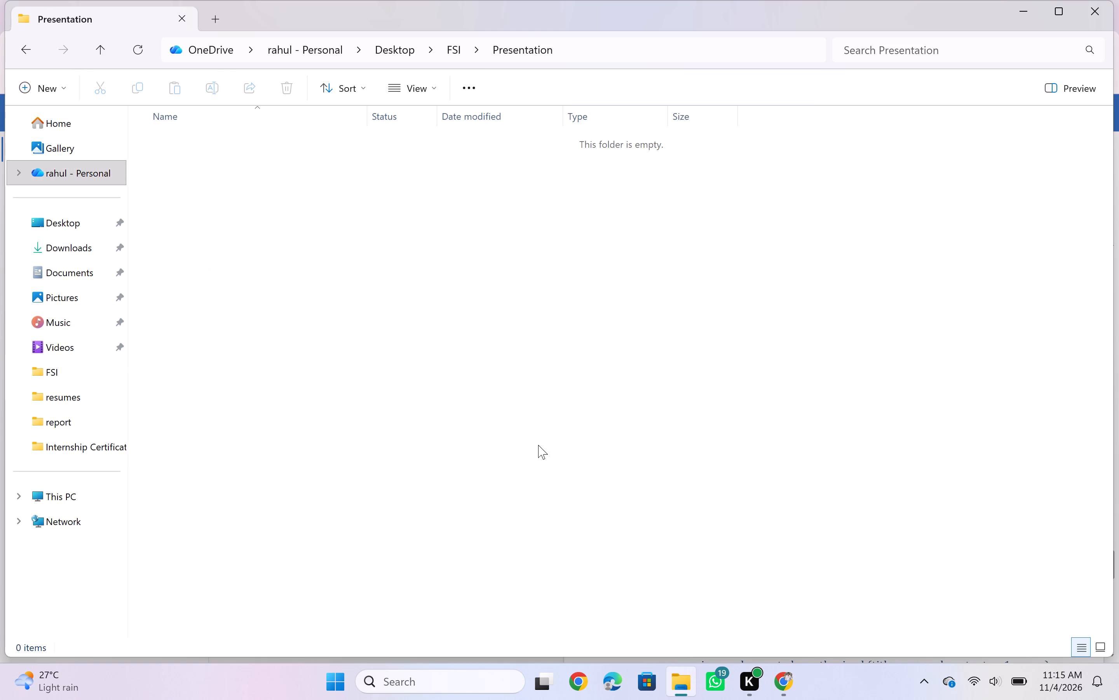
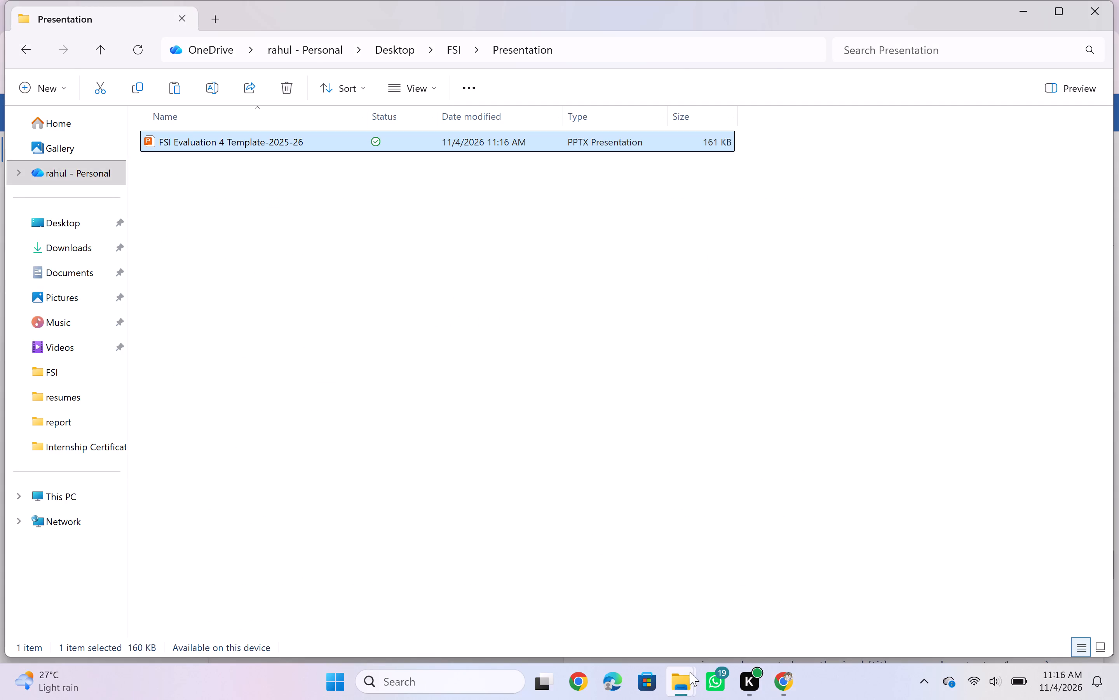
# Close the Downloads File Explorer window, keeping the Presentation folder window open.
pyautogui.click(824, 551)
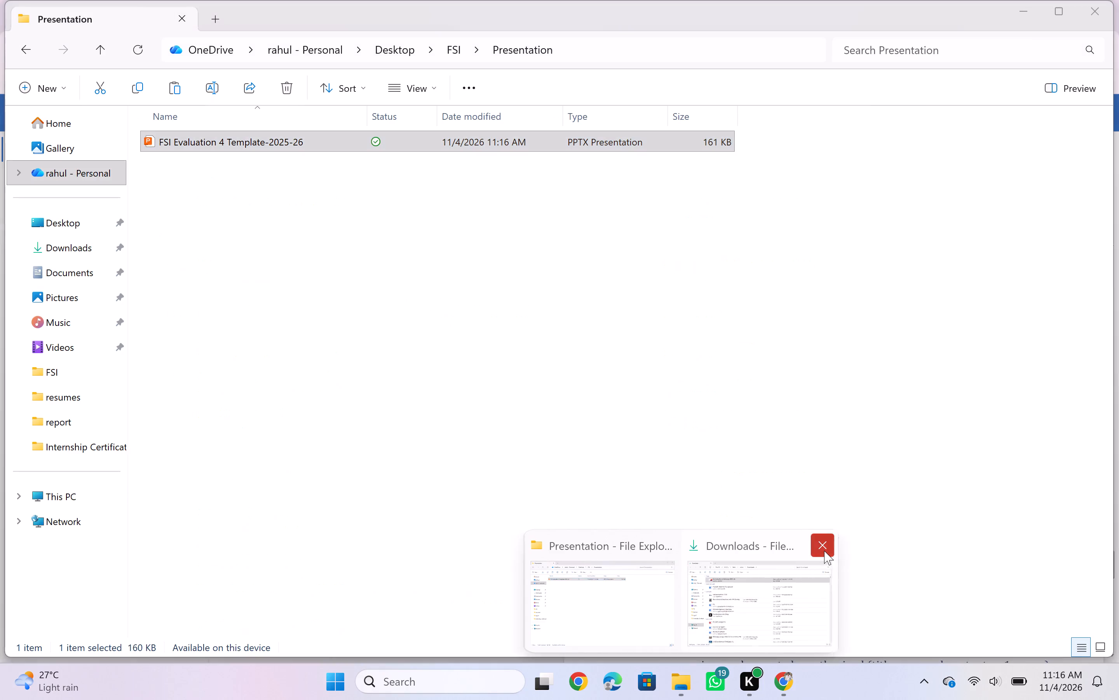
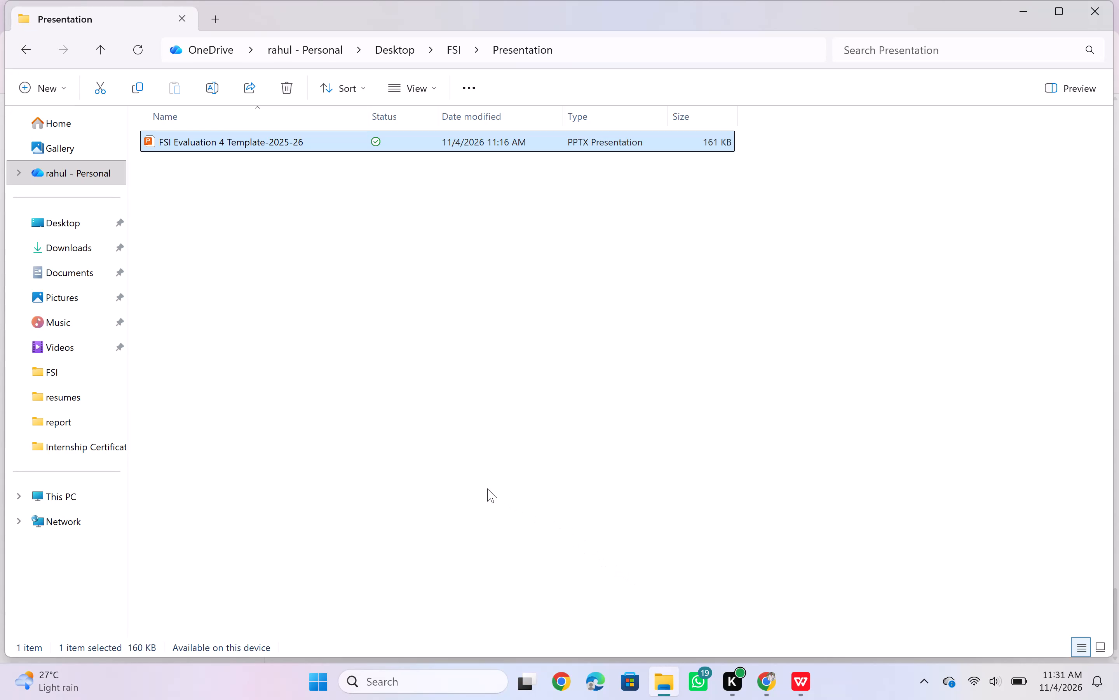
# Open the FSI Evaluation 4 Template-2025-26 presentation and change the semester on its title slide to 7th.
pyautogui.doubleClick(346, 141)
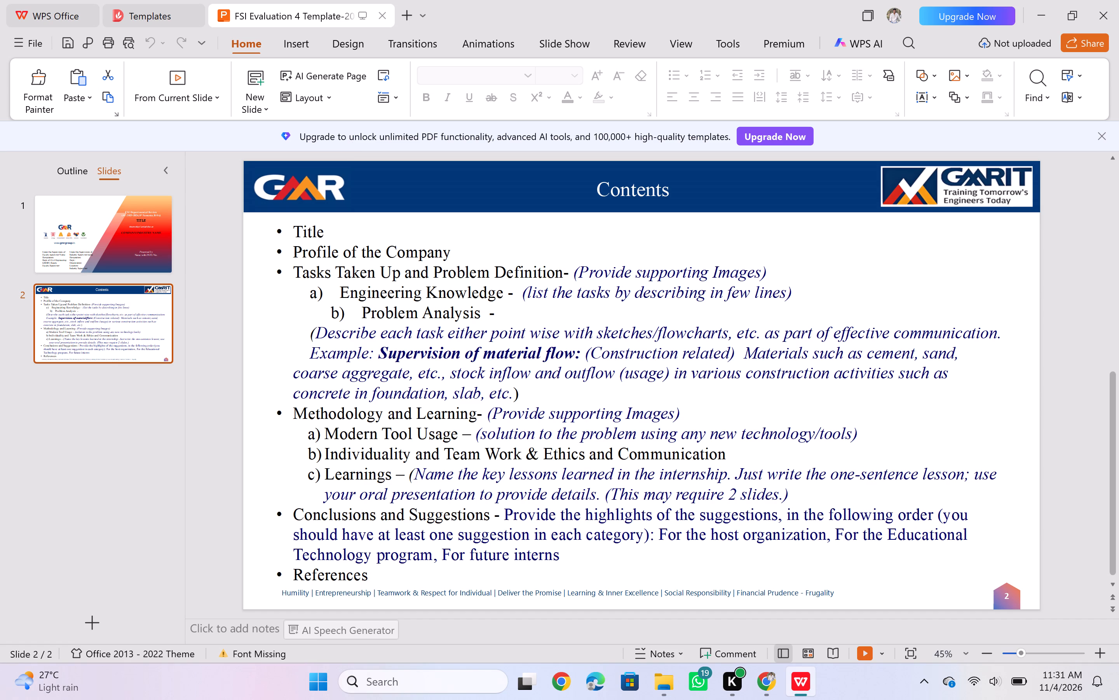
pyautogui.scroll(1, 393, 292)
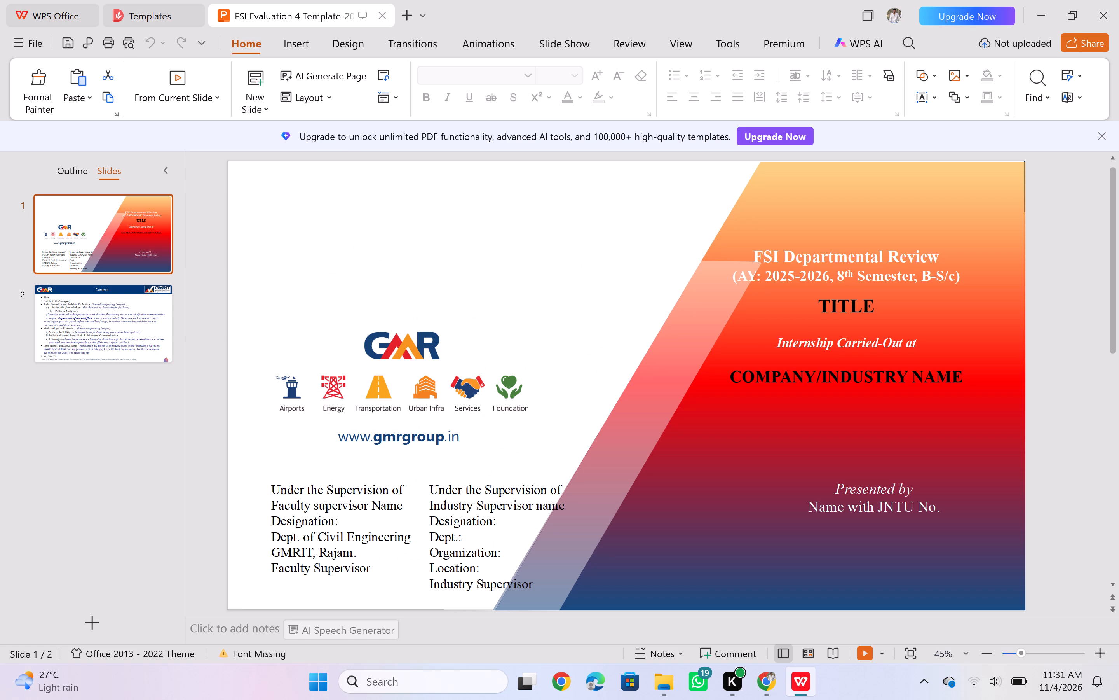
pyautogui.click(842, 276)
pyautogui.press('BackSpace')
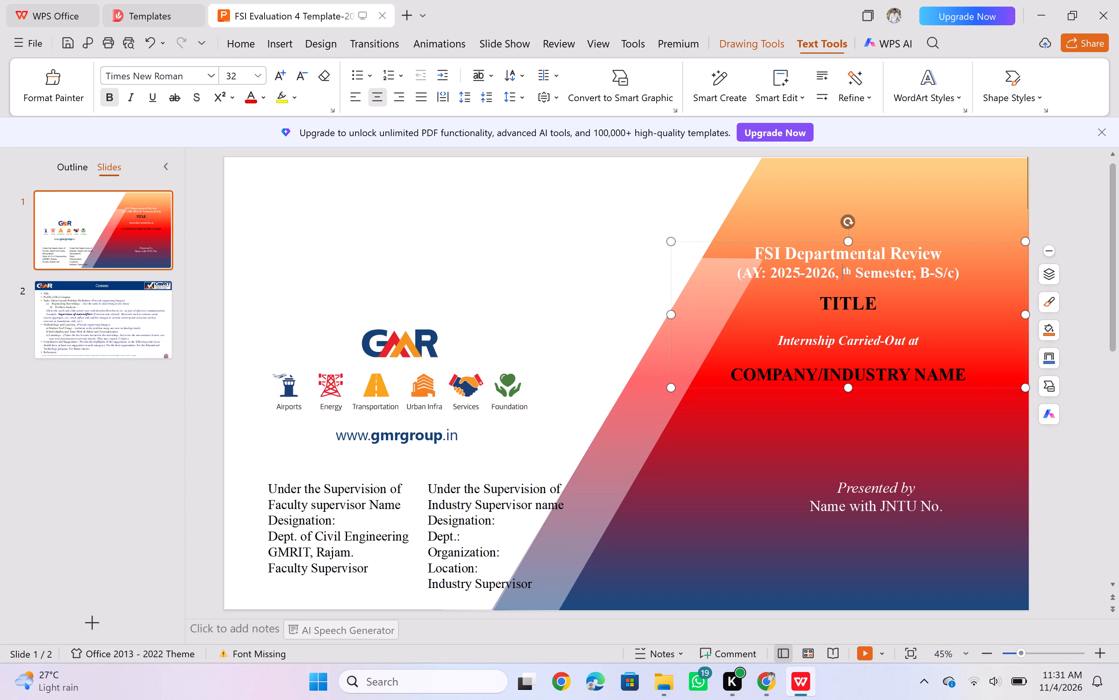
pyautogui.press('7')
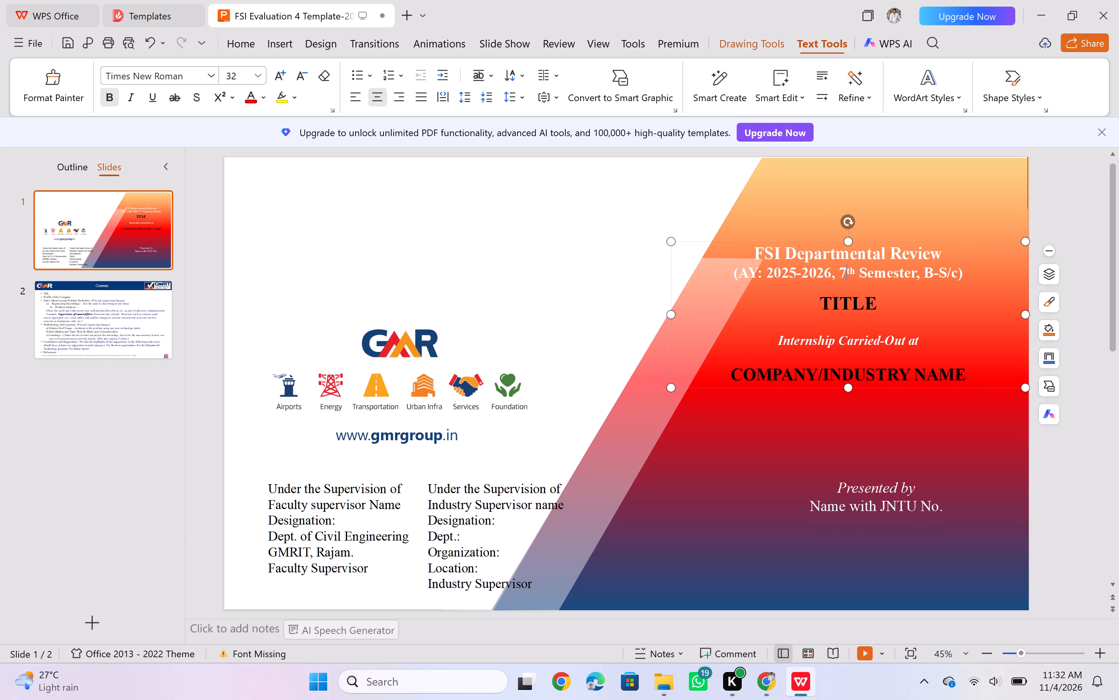
pyautogui.click(879, 303)
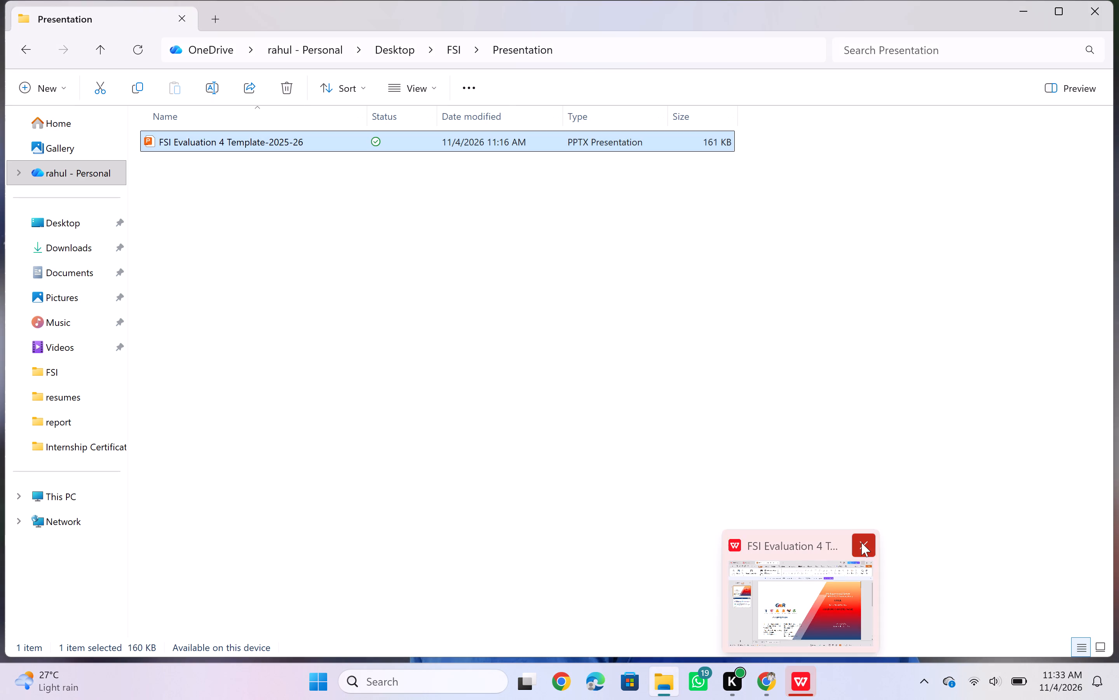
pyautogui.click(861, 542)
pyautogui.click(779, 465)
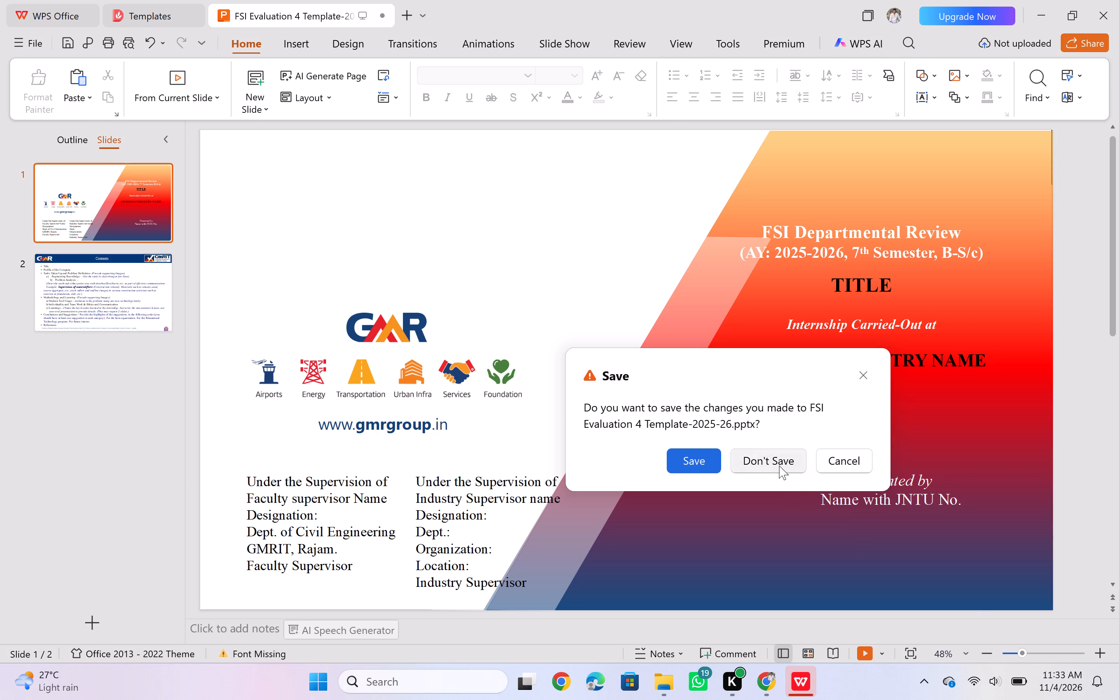
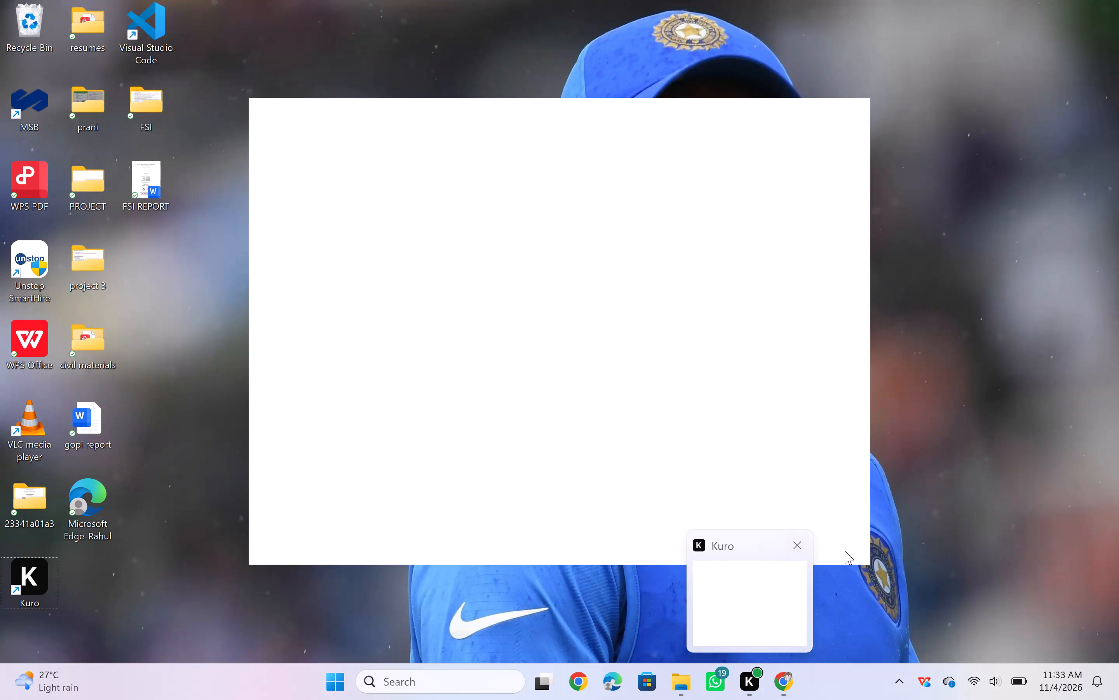
# Open the FSI Evaluation 4 Template-2025-26 presentation from the Desktop's FSI > Presentation folder in PowerPoint.
pyautogui.click(876, 558)
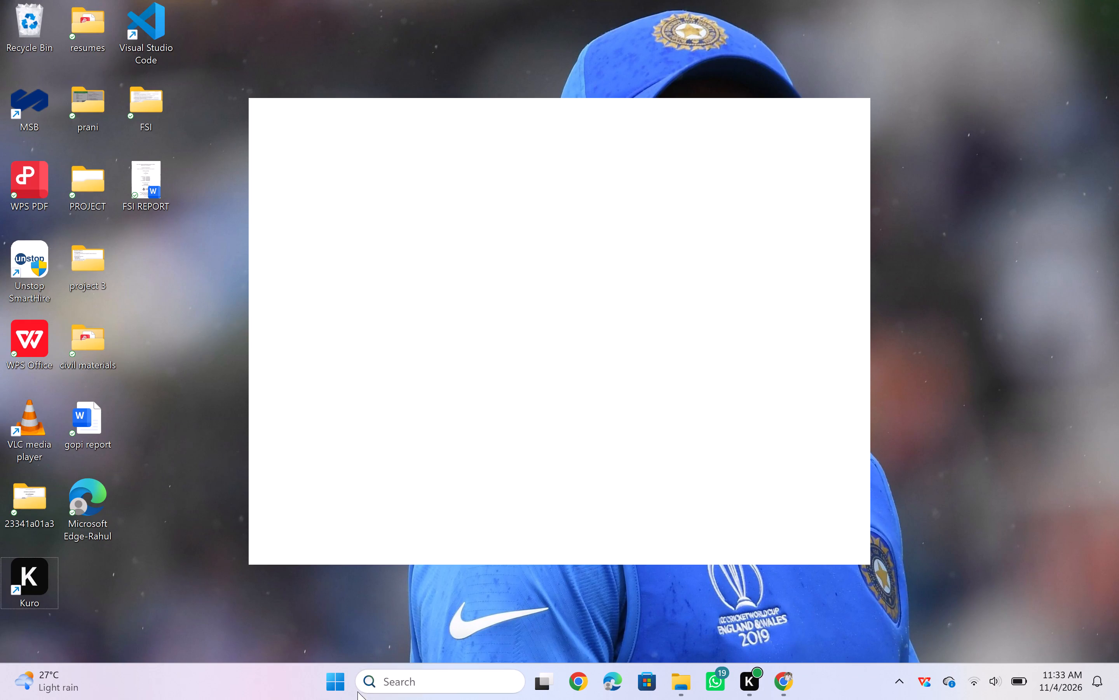
pyautogui.click(326, 678)
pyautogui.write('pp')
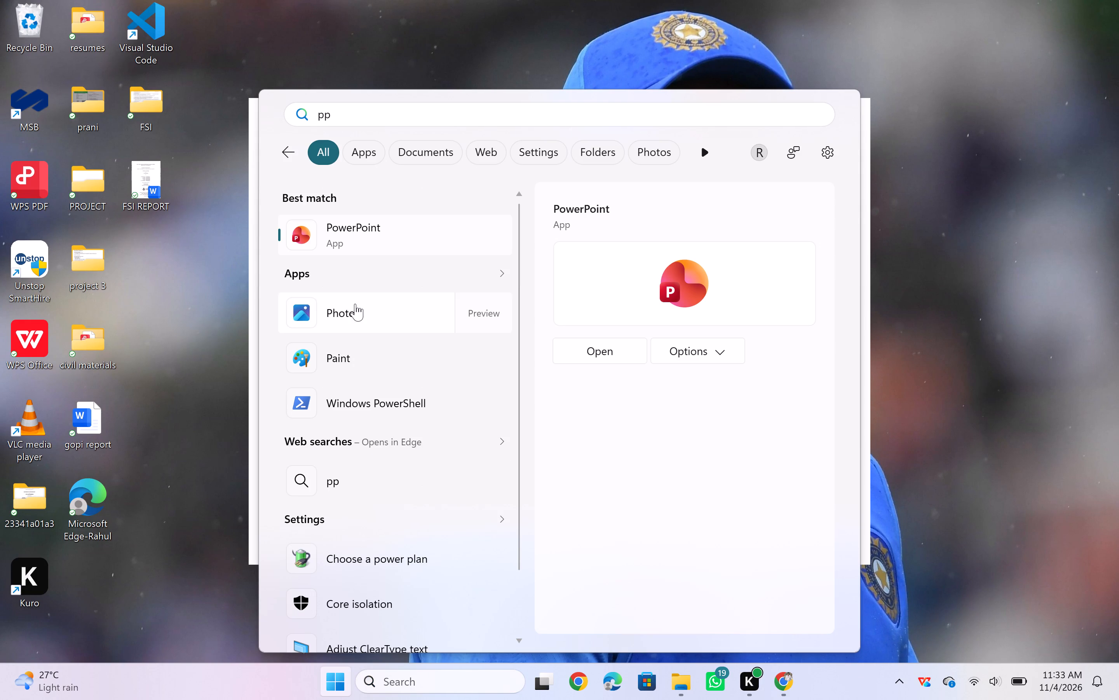
pyautogui.click(368, 233)
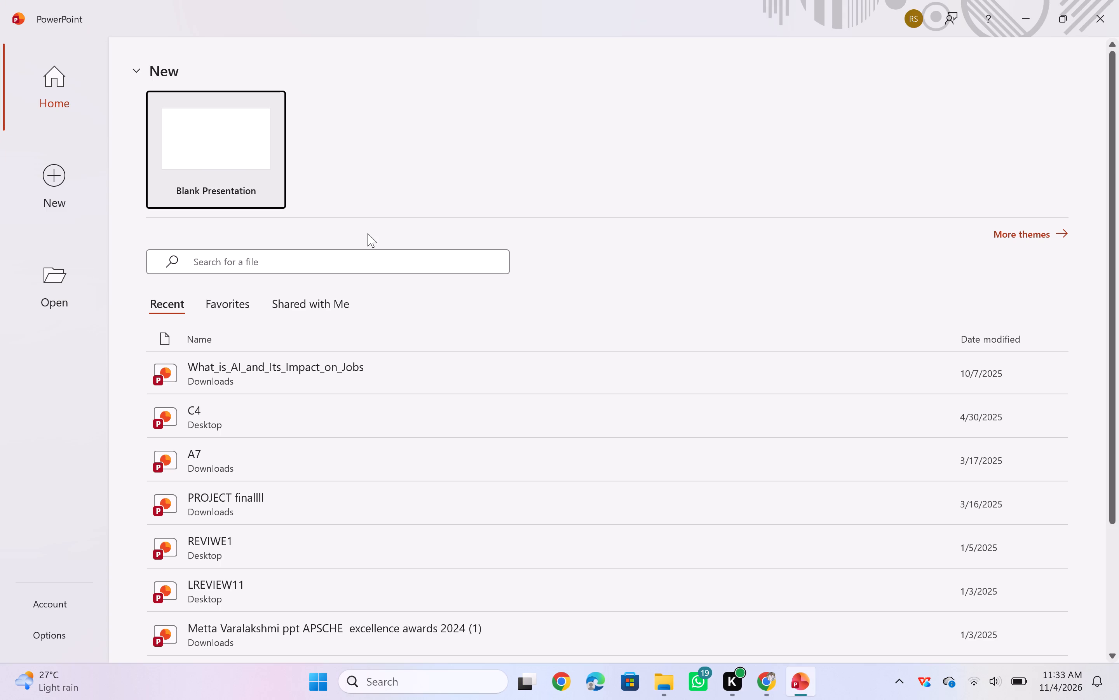
pyautogui.click(47, 285)
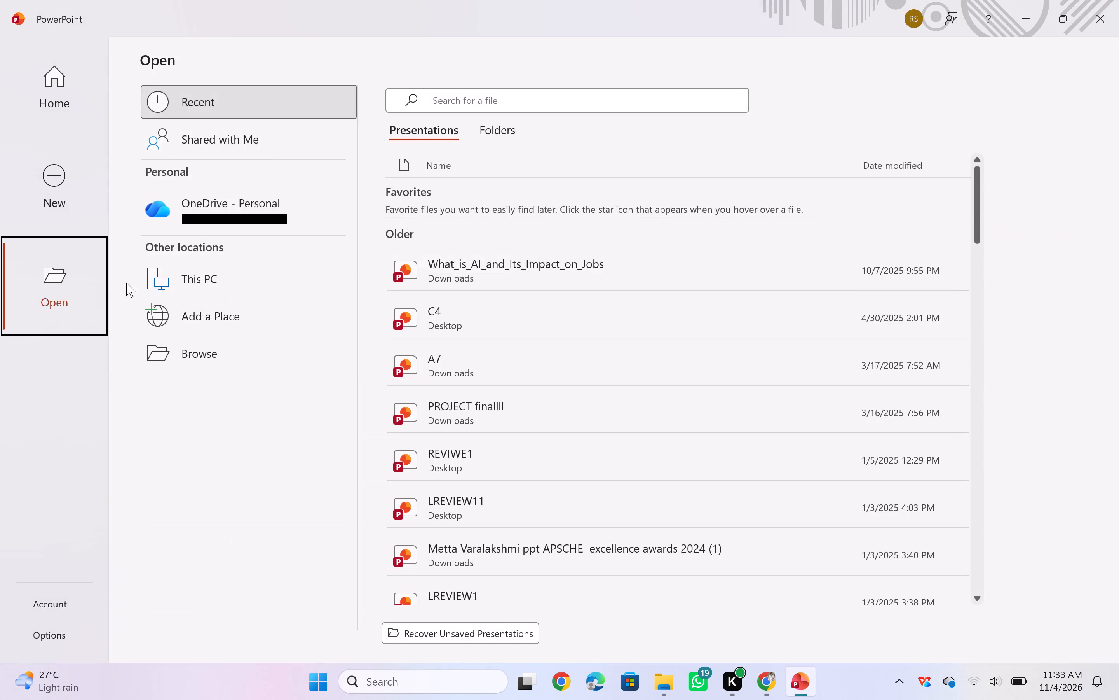
pyautogui.doubleClick(200, 286)
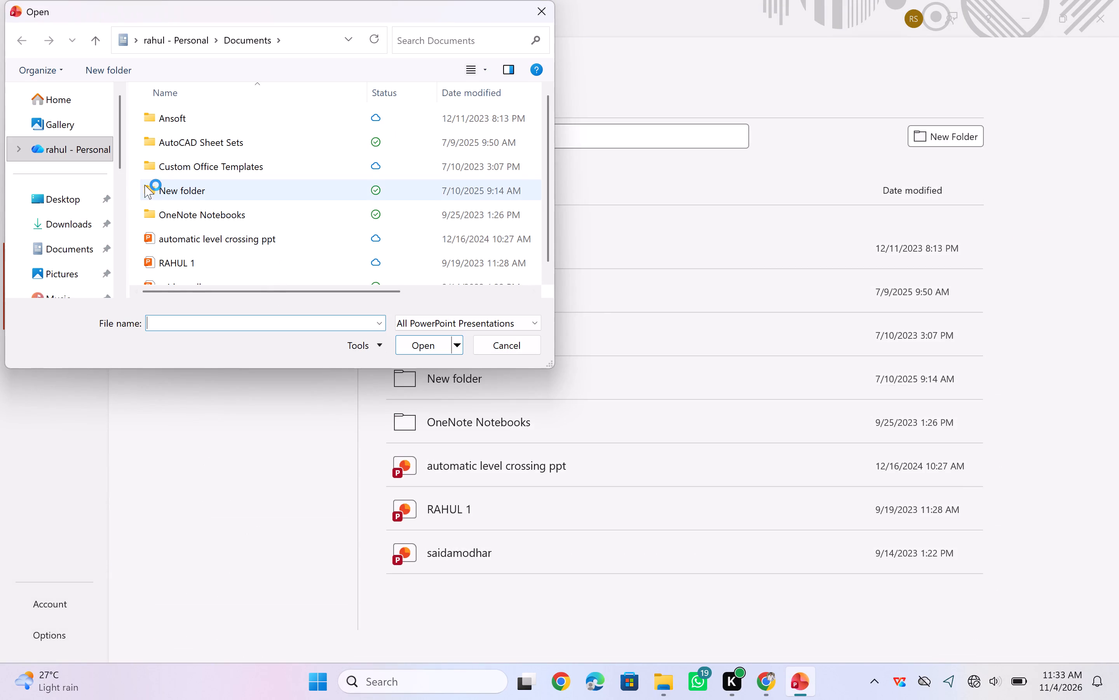
pyautogui.click(60, 198)
pyautogui.doubleClick(173, 157)
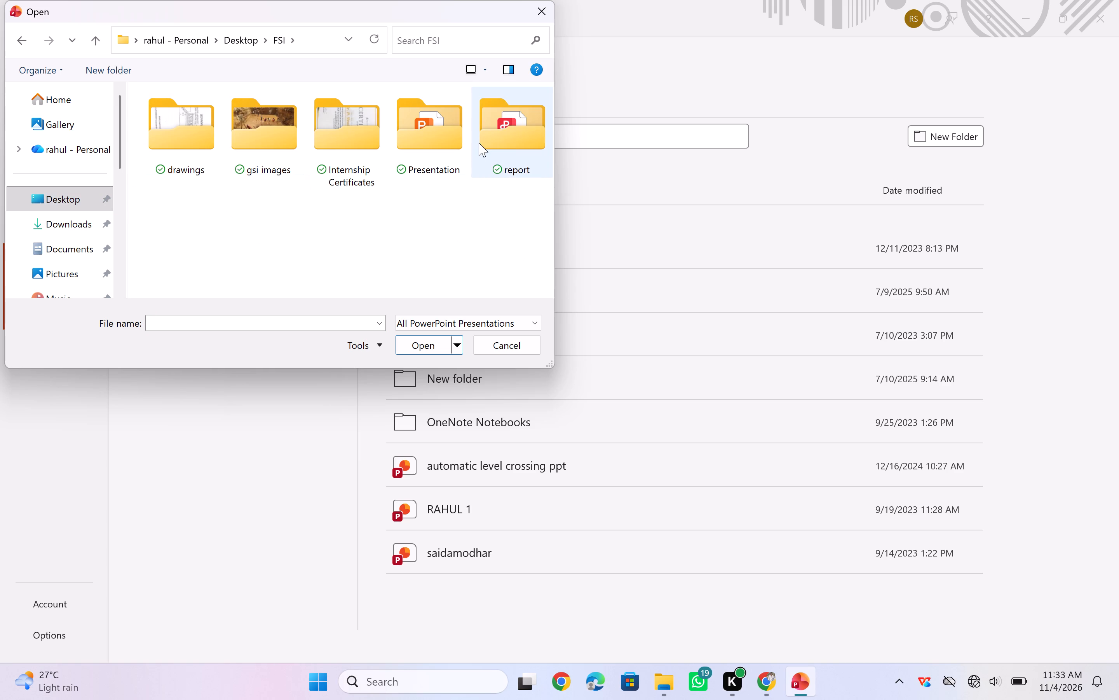
pyautogui.click(449, 142)
pyautogui.doubleClick(449, 142)
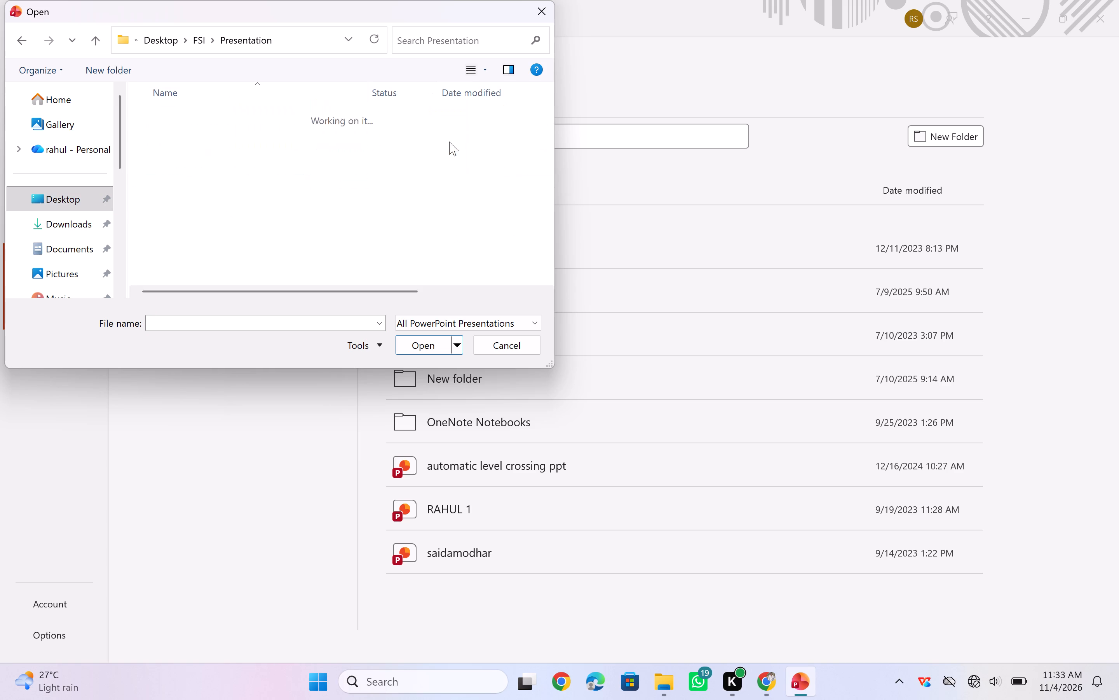
pyautogui.click(313, 124)
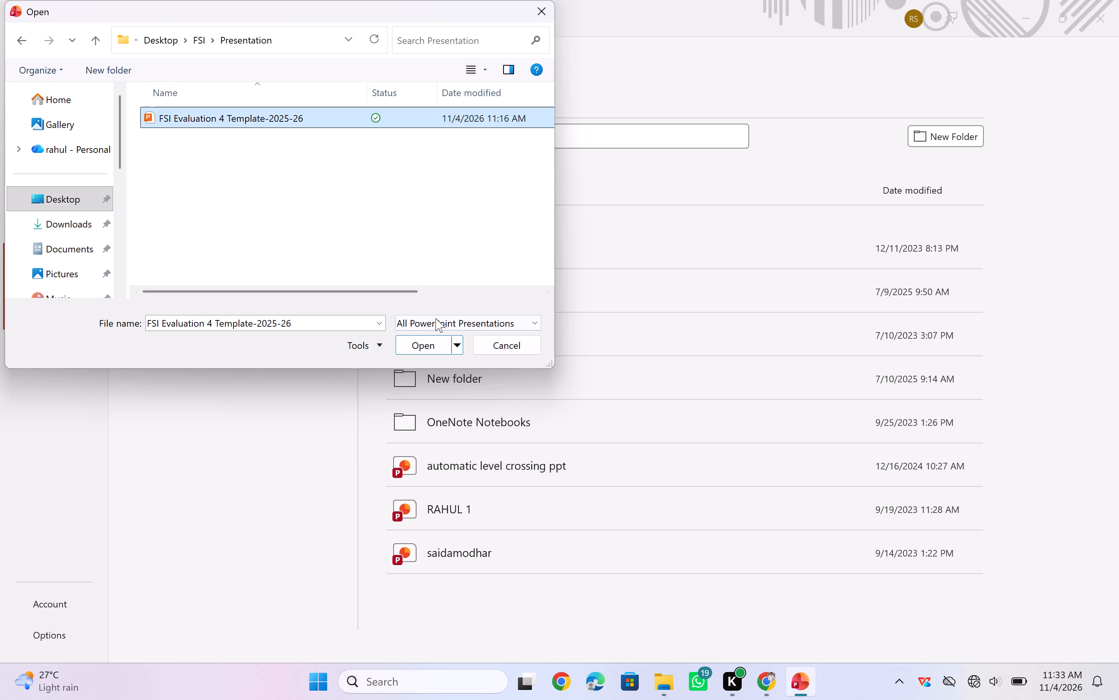
pyautogui.click(428, 348)
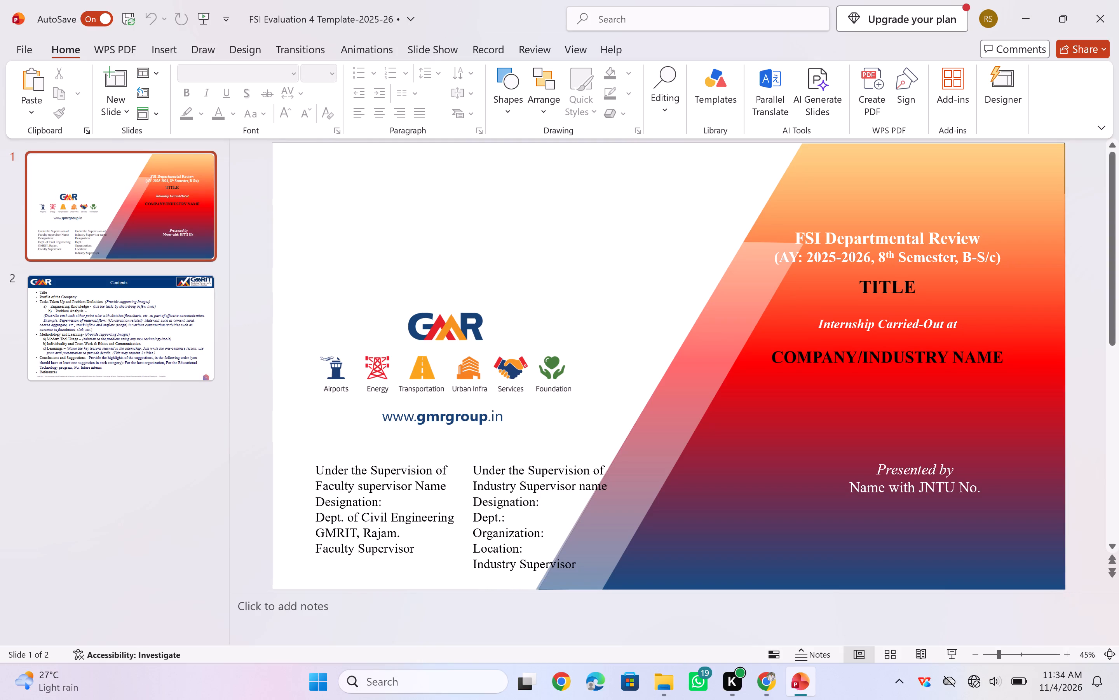
# Change the semester on the title slide to 7th.
pyautogui.click(885, 259)
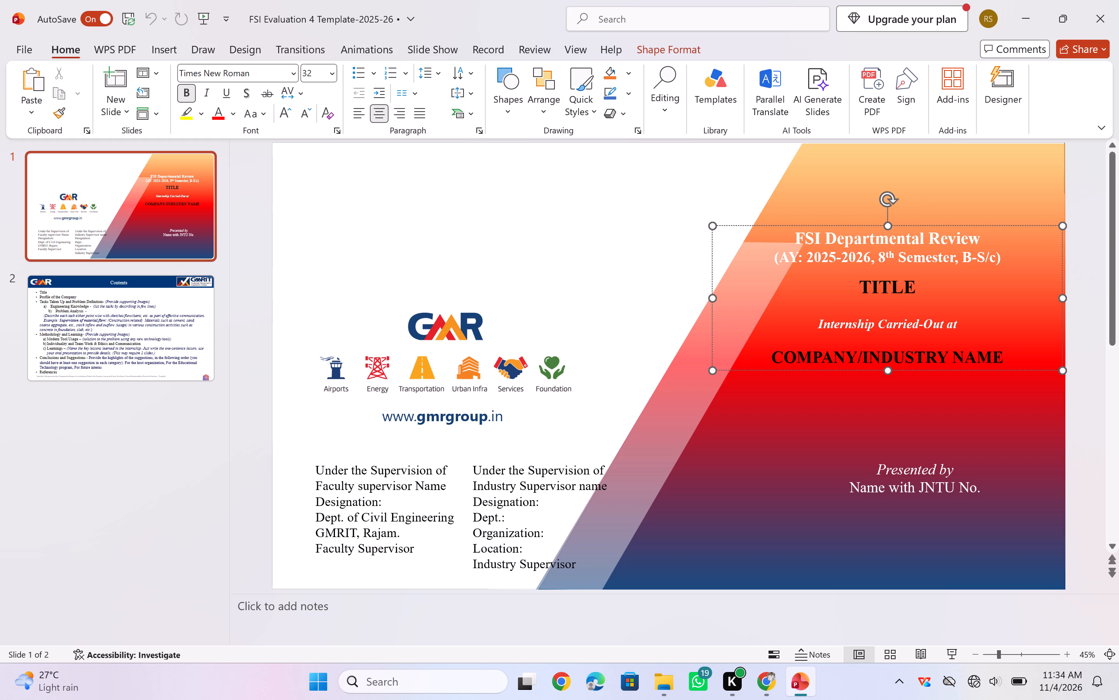
pyautogui.press('BackSpace')
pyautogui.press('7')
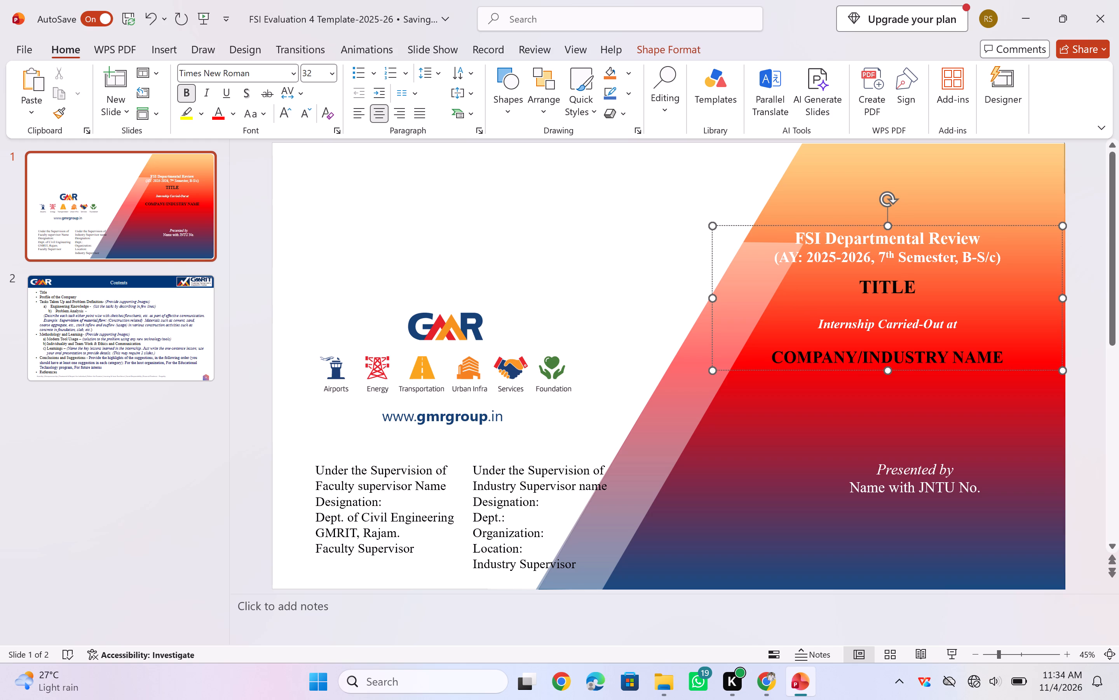
# Replace the TITLE placeholder with the copied text "Execution and Site Supervision of Multi-Storey Residential Apartments".
pyautogui.click(924, 282)
pyautogui.press('BackSpace')
pyautogui.press('BackSpace')
pyautogui.press('BackSpace')
pyautogui.press('BackSpace')
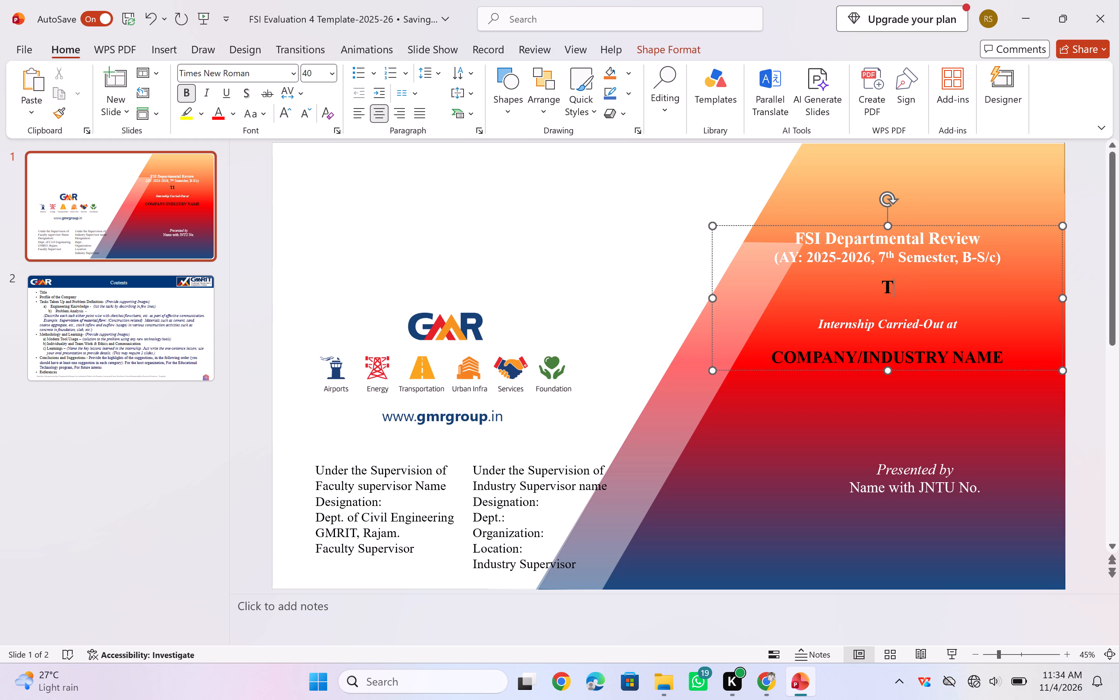
pyautogui.press('BackSpace')
pyautogui.hotkey('ctrl', 'v')
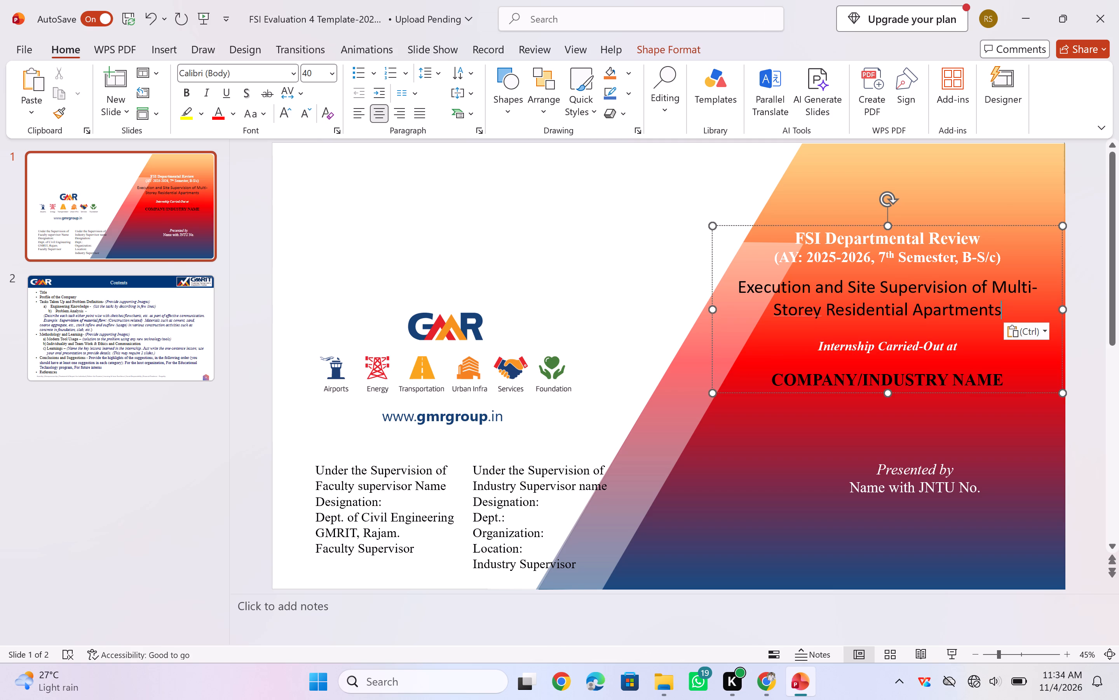
# Set the font of the pasted title on the title slide to Times New Roman.
pyautogui.click(907, 240)
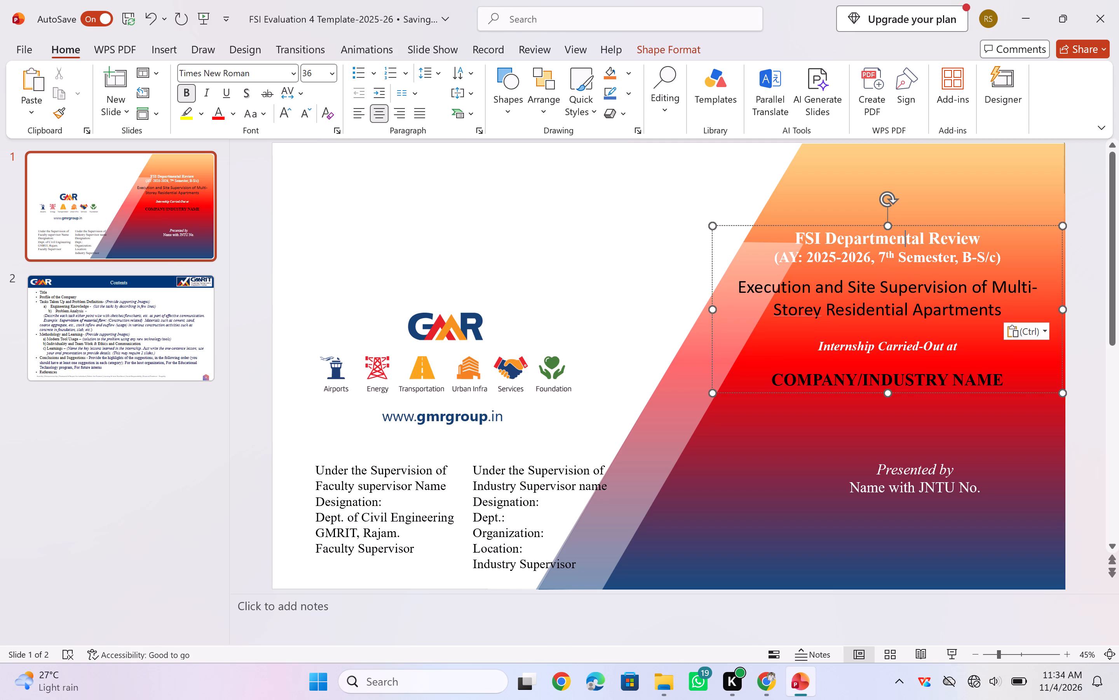
pyautogui.tripleClick(888, 287)
pyautogui.doubleClick(888, 287)
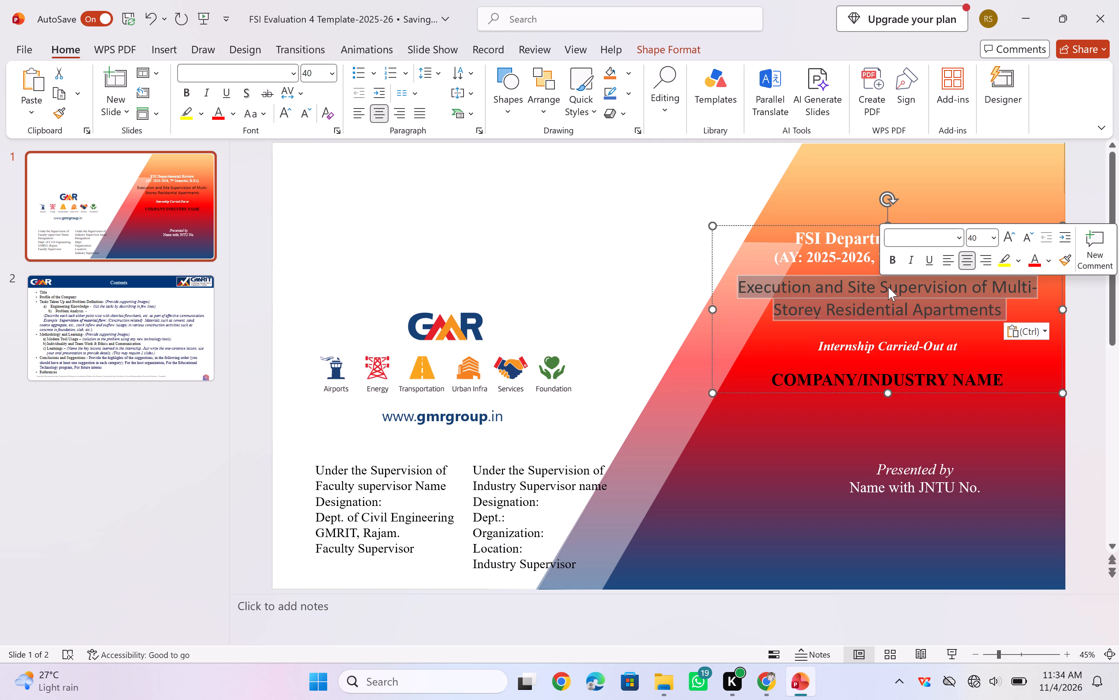
pyautogui.click(959, 237)
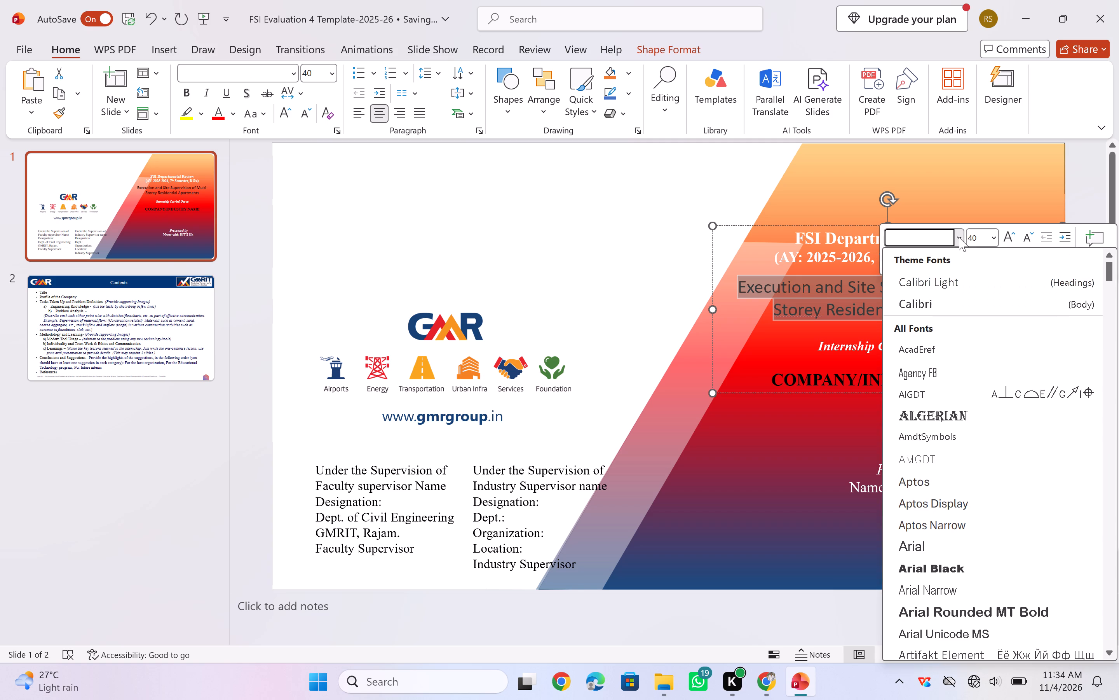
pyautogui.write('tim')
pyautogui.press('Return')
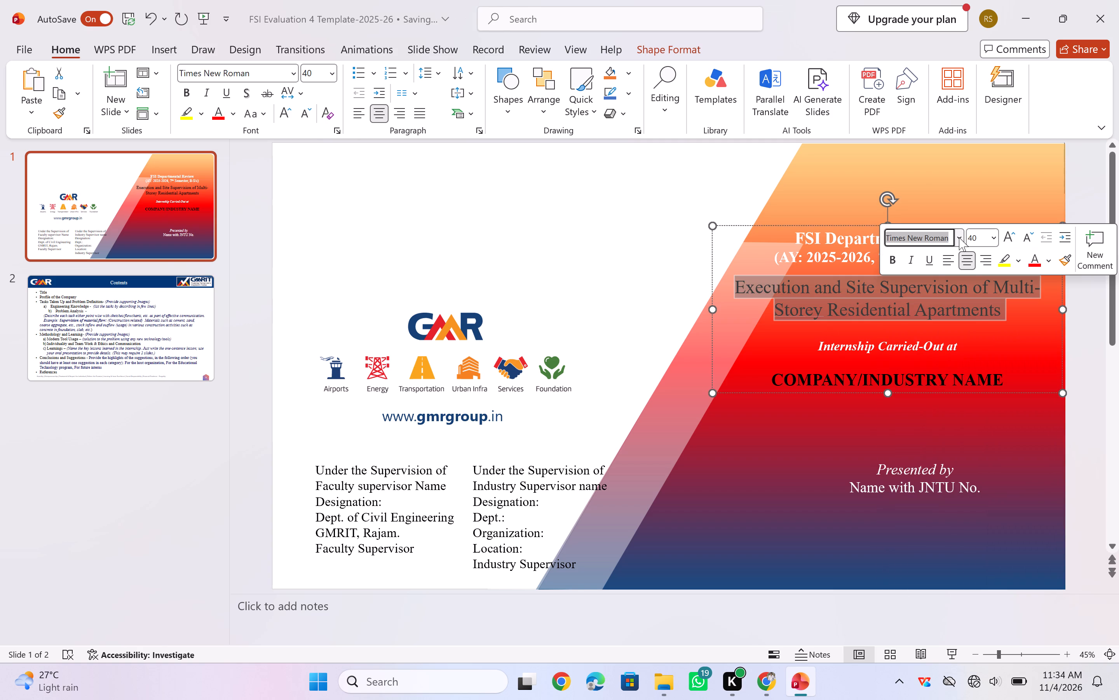
pyautogui.click(890, 305)
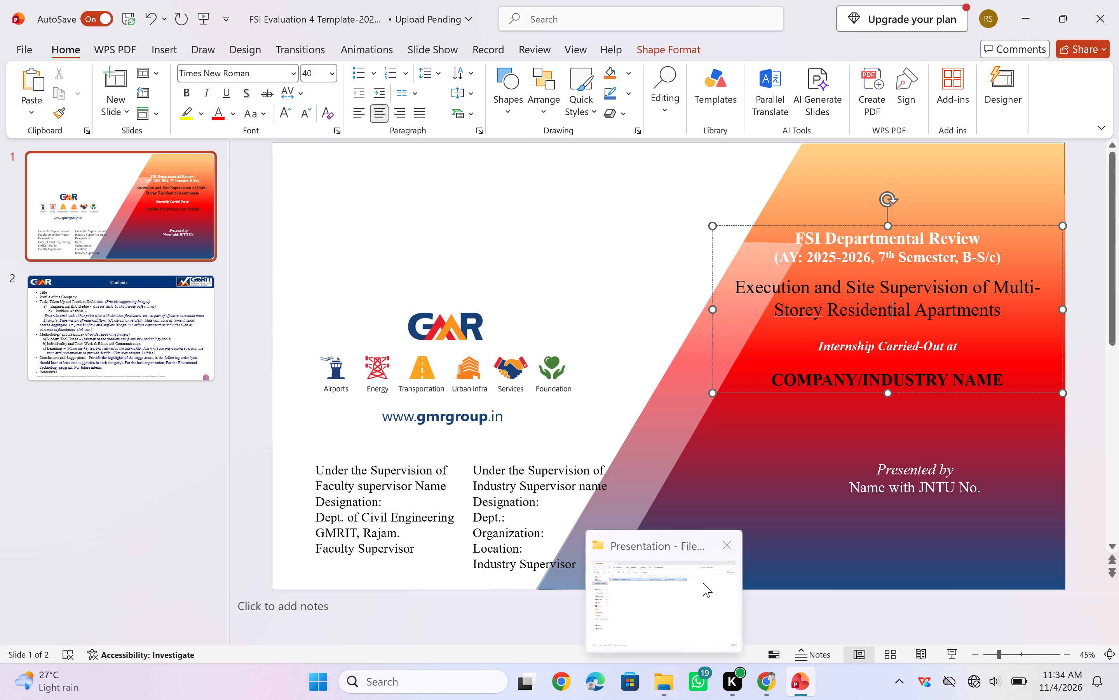
pyautogui.click(735, 538)
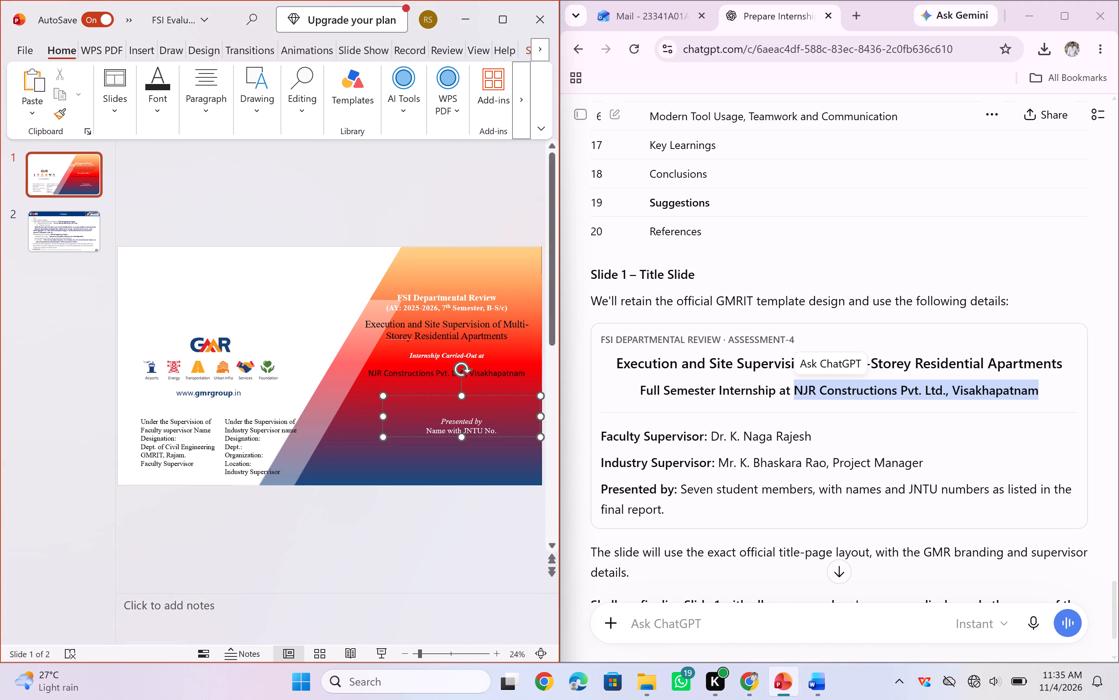
pyautogui.click(502, 431)
pyautogui.press('Return')
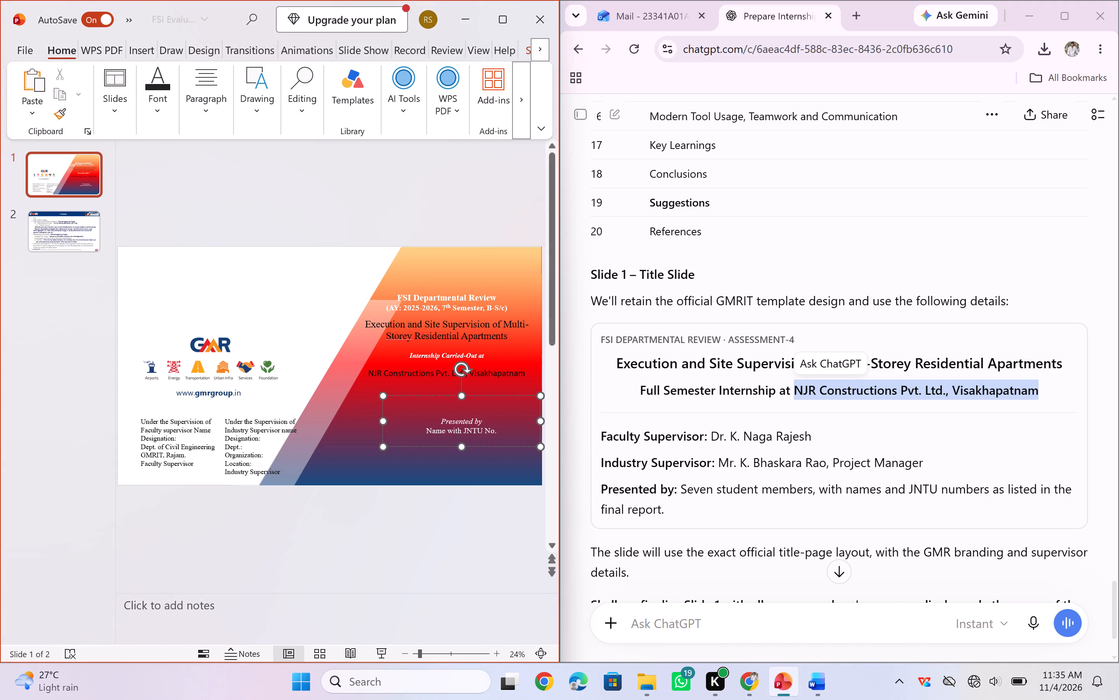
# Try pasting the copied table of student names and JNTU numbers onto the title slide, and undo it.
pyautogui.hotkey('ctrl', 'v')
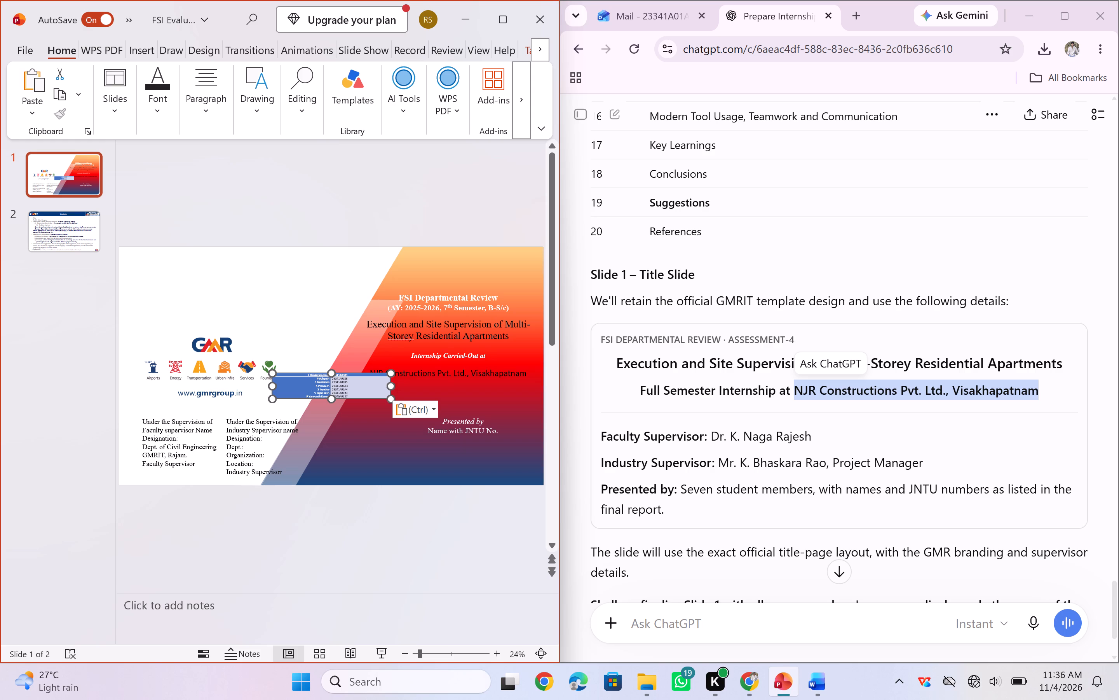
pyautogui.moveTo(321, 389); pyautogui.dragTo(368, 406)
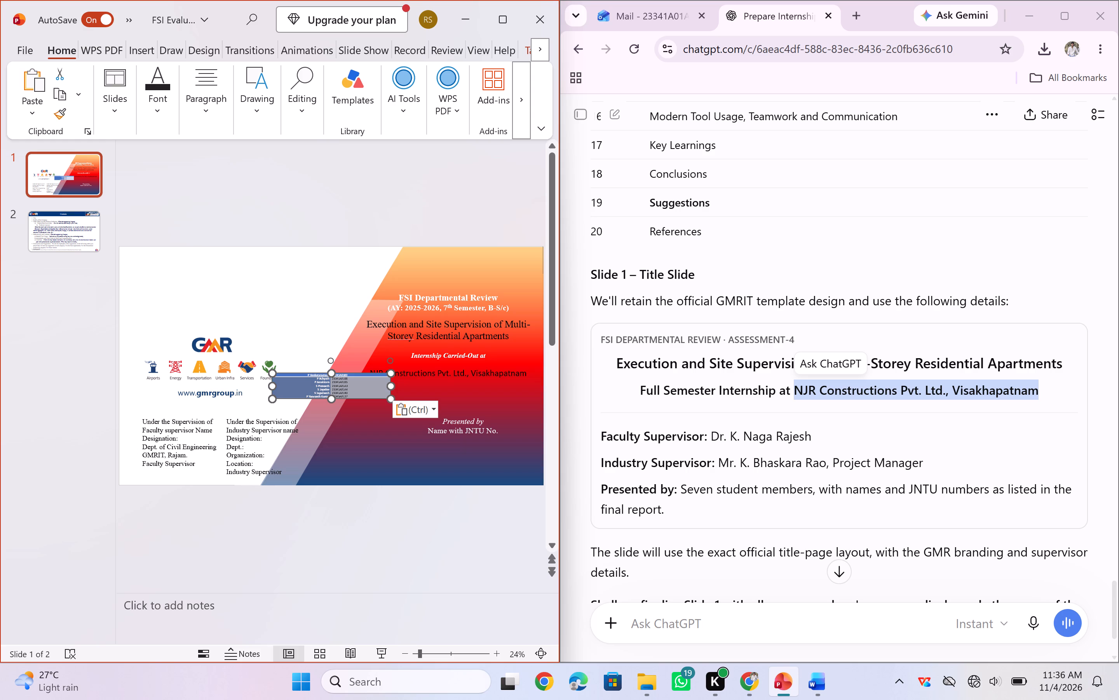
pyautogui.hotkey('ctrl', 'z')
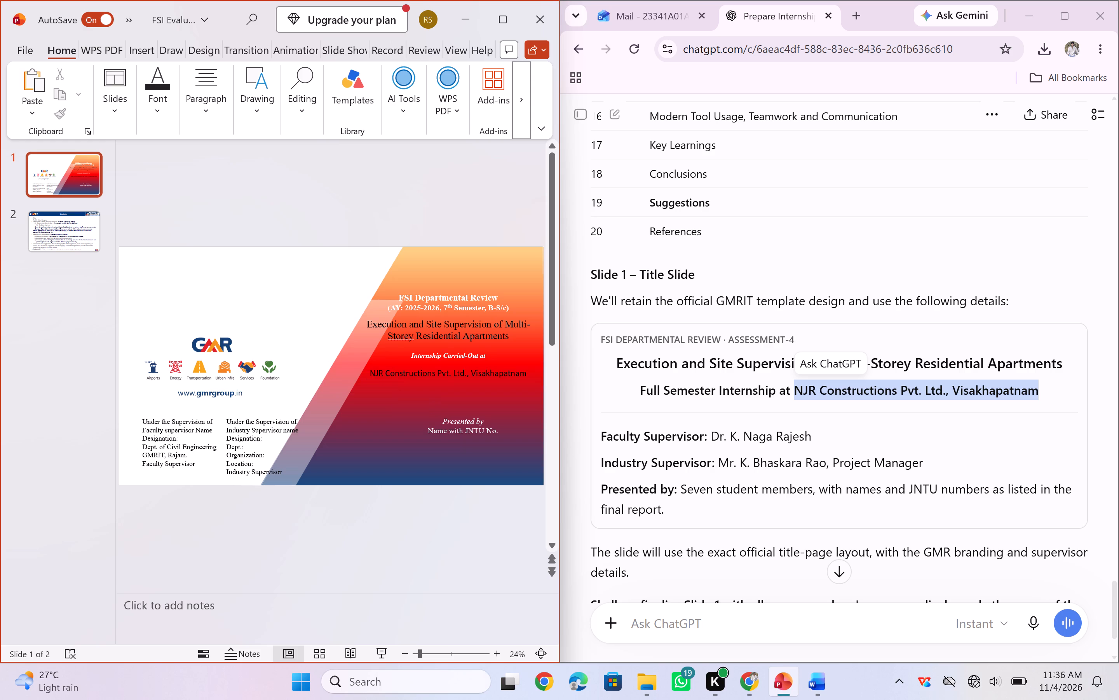
# Place the presentation side by side with the FSI REPORT document in Word.
pyautogui.click(472, 437)
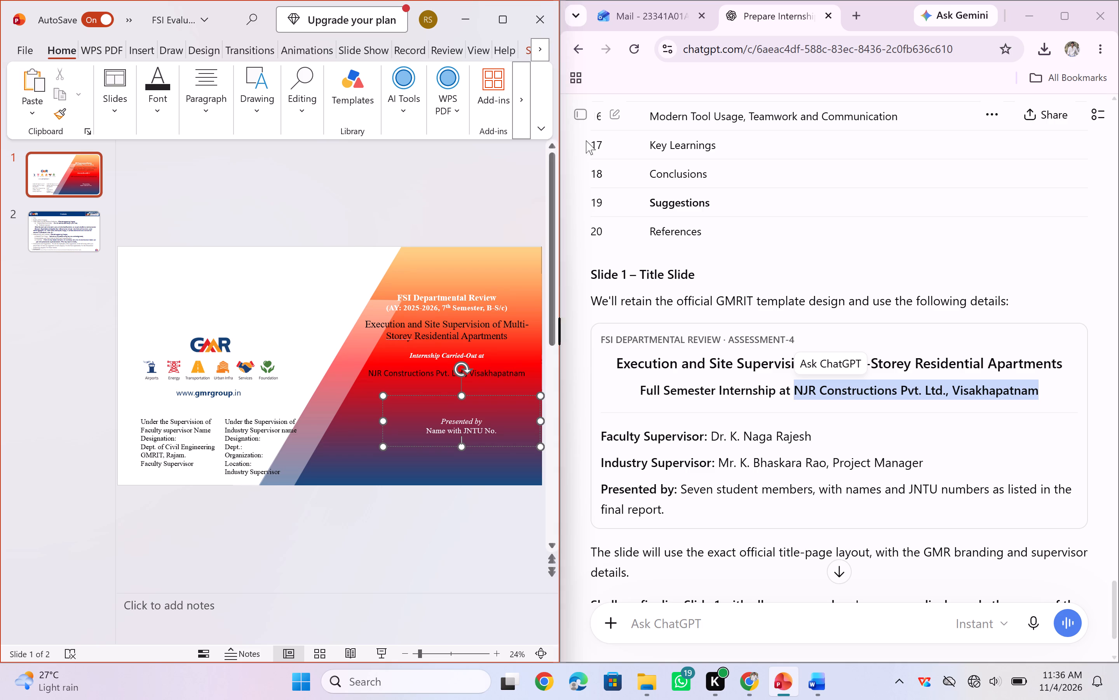
pyautogui.click(501, 12)
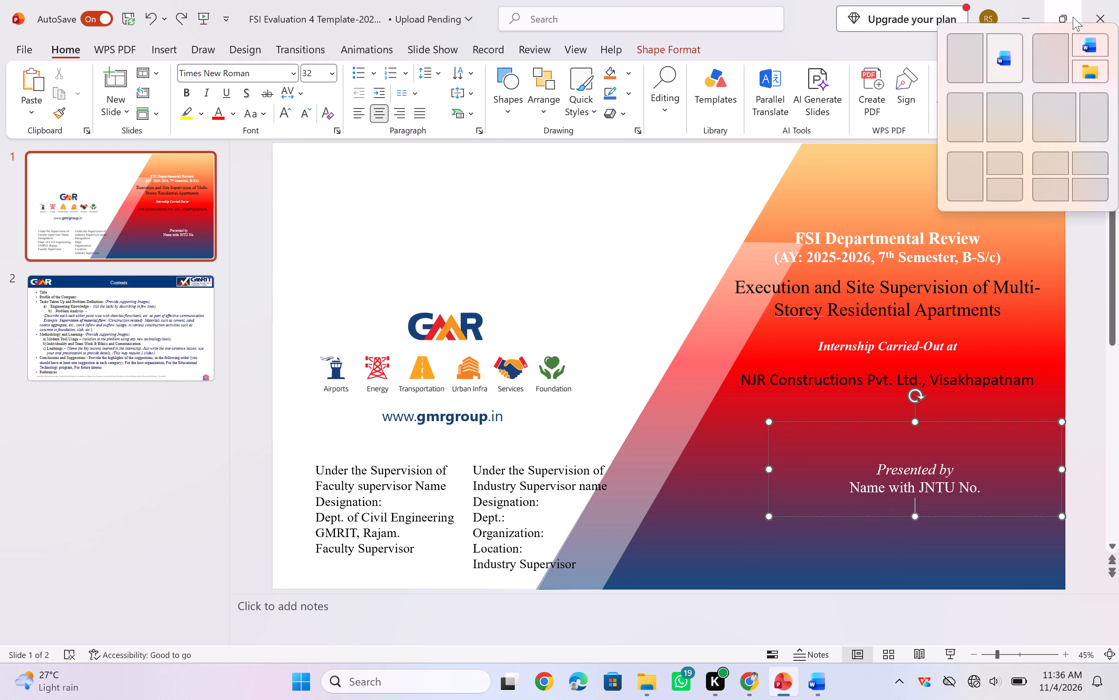
pyautogui.click(1008, 52)
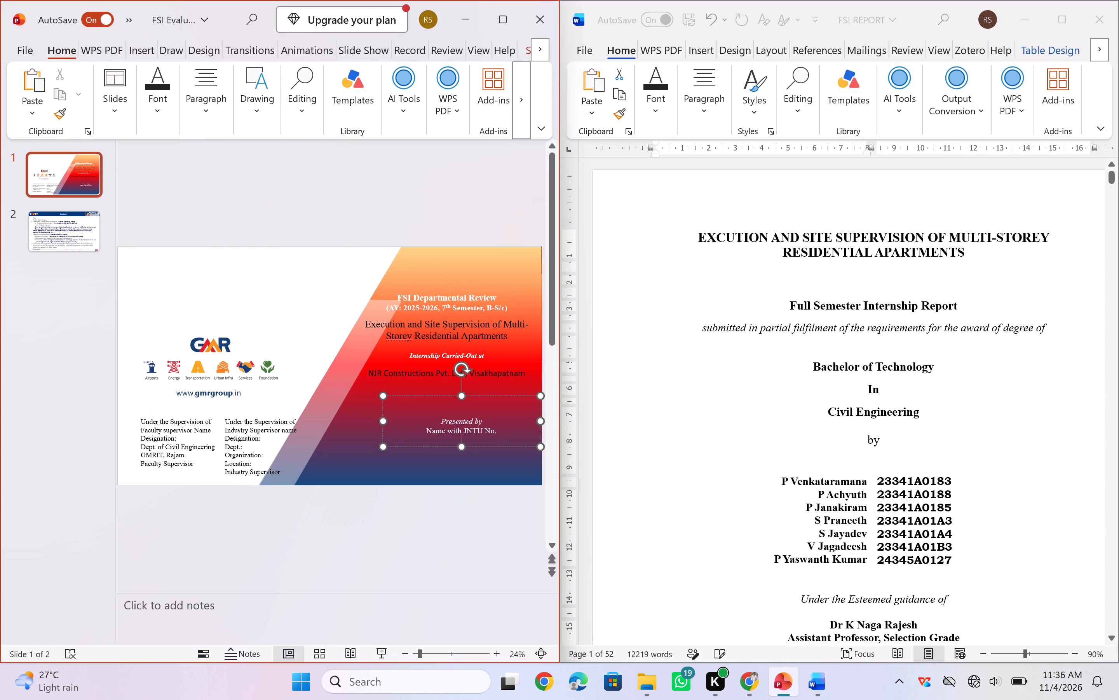
# Copy the first student's name from the report's cover page and paste it under "Name with JNTU No." on the title slide.
pyautogui.click(790, 475)
pyautogui.click(793, 477)
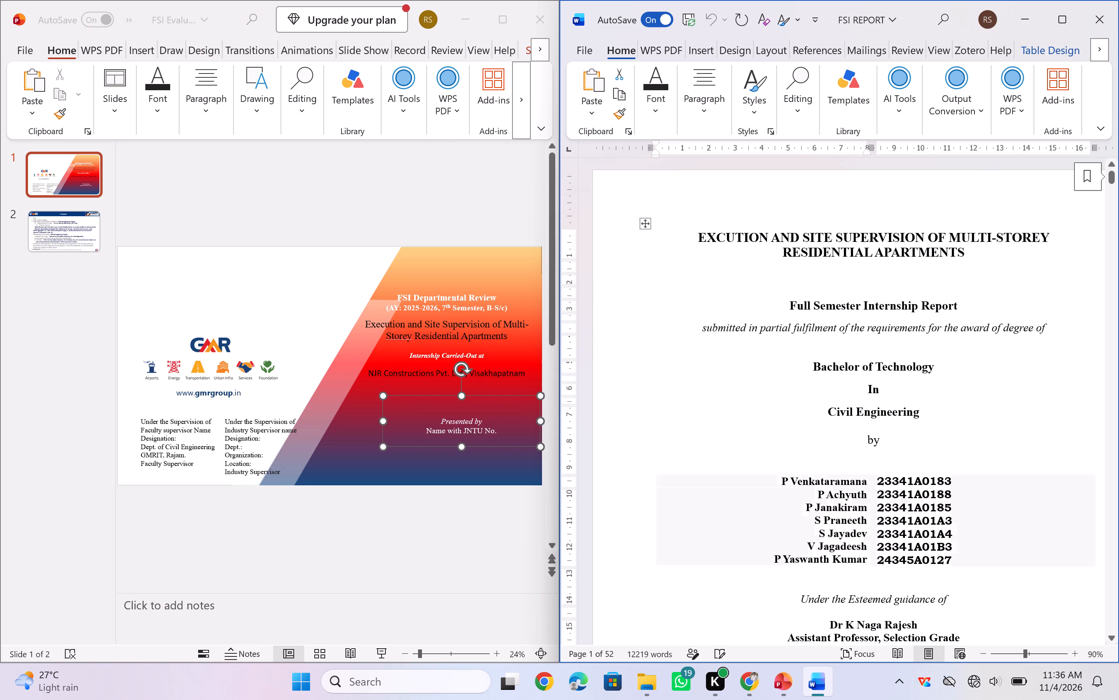
pyautogui.moveTo(786, 480); pyautogui.dragTo(824, 482)
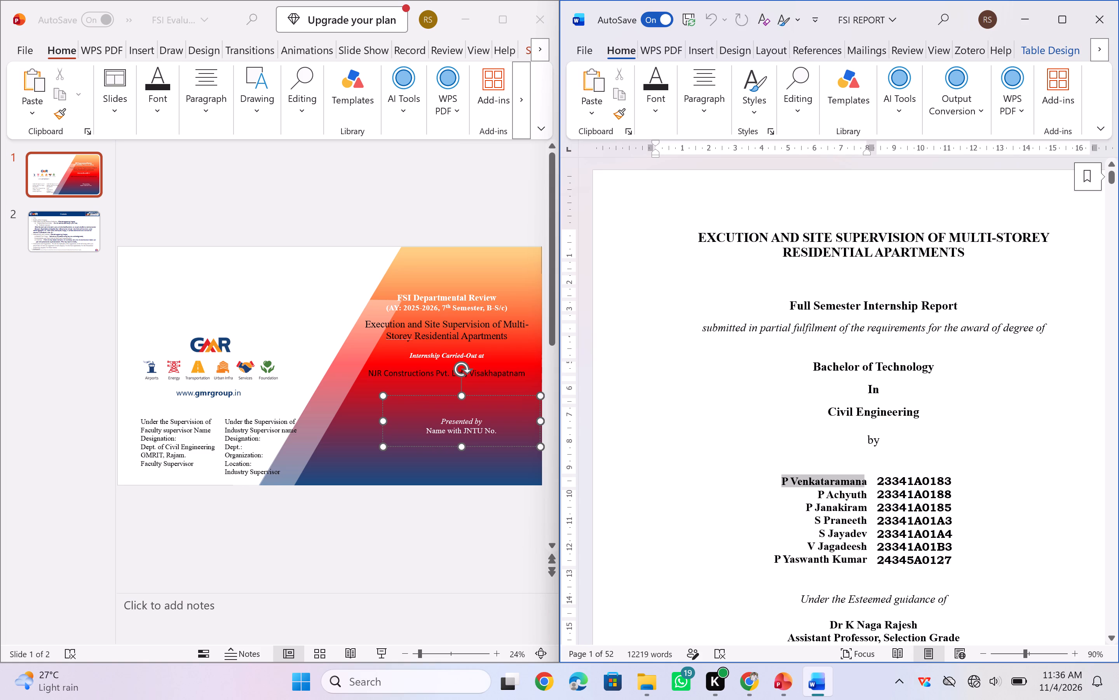
pyautogui.moveTo(824, 482); pyautogui.dragTo(832, 482)
pyautogui.hotkey('ctrl', 'c')
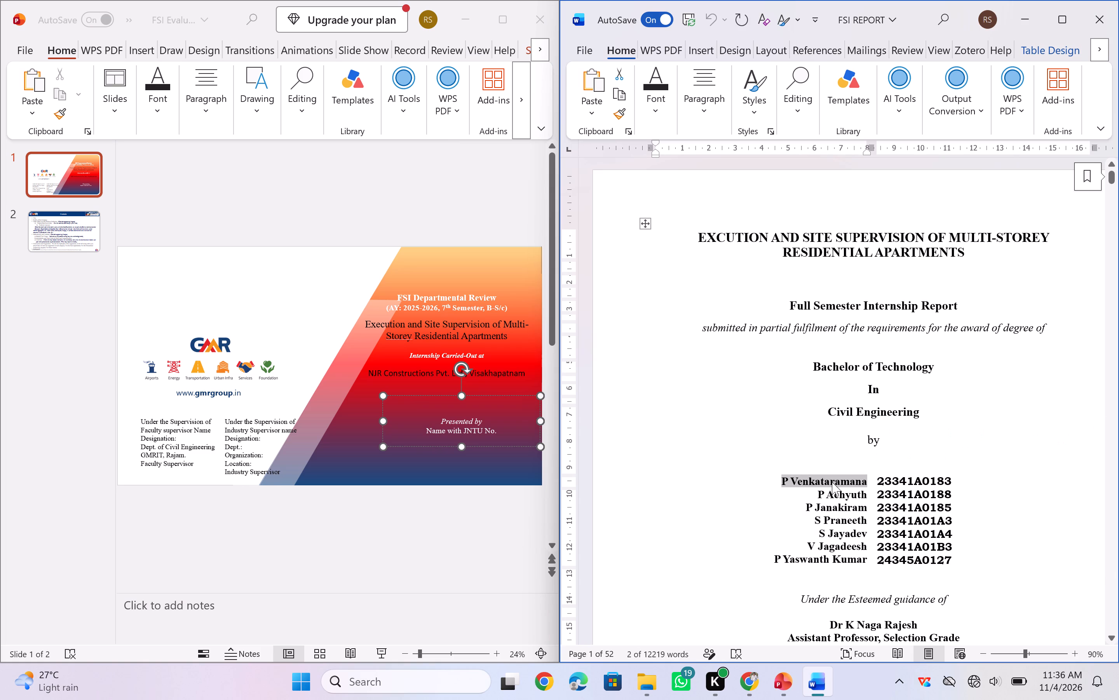
pyautogui.click(472, 437)
pyautogui.hotkey('ctrl', 'v')
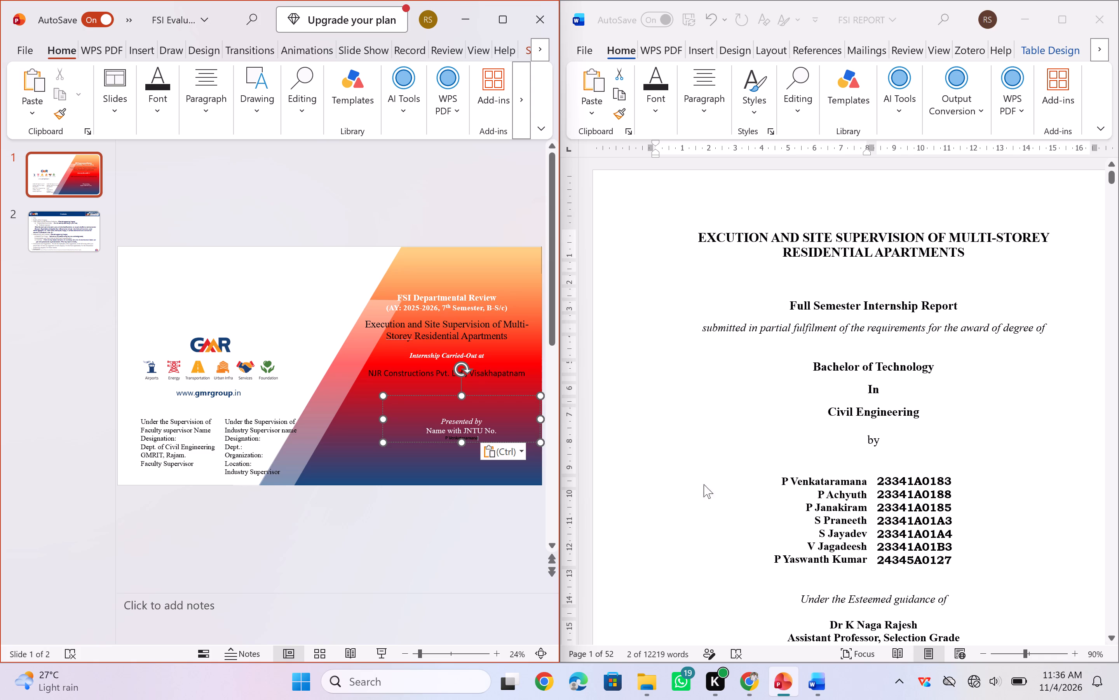
# Add a dash and the first student's JNTU number after the pasted name.
pyautogui.keyDown('ctrl'); pyautogui.scroll(4, 446, 445); pyautogui.keyUp('ctrl')
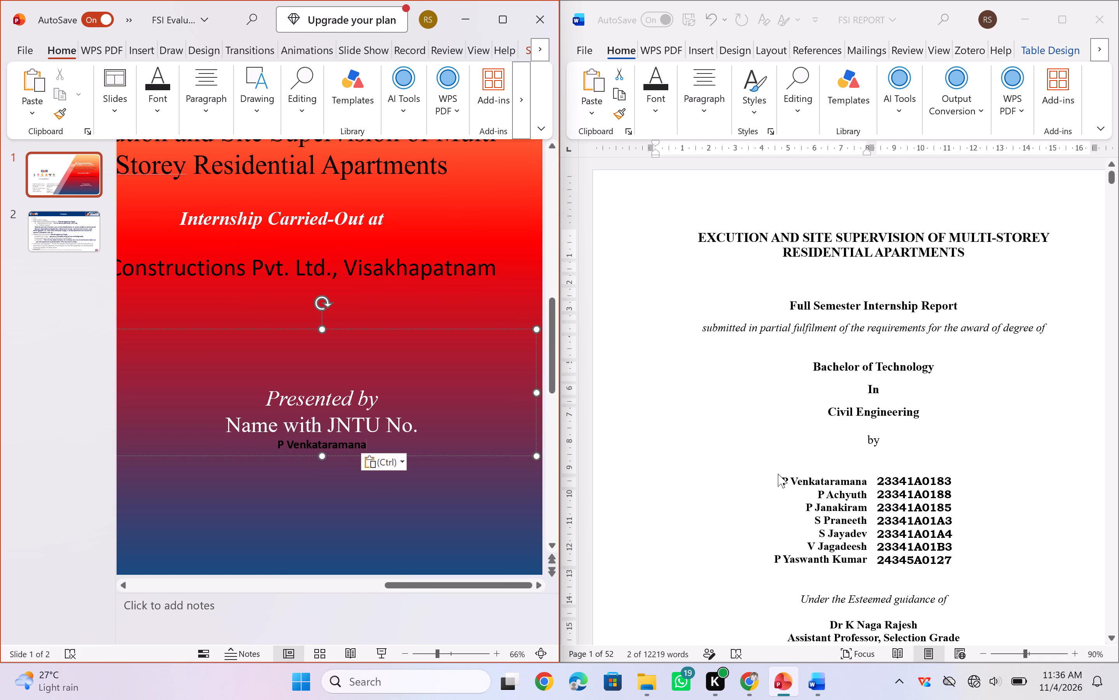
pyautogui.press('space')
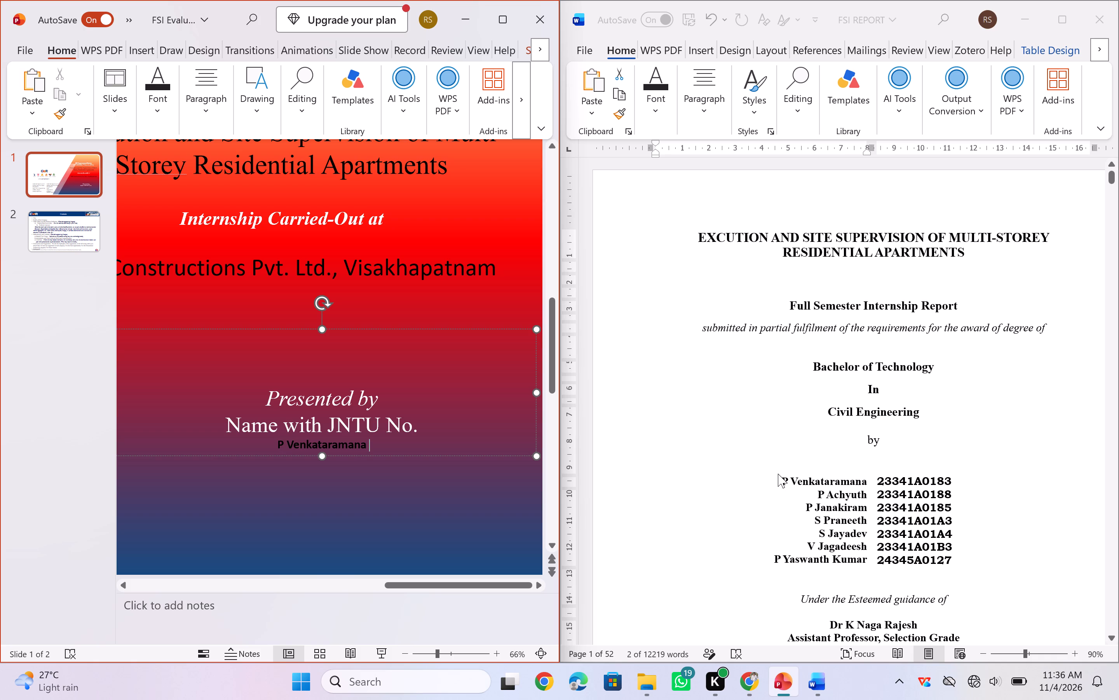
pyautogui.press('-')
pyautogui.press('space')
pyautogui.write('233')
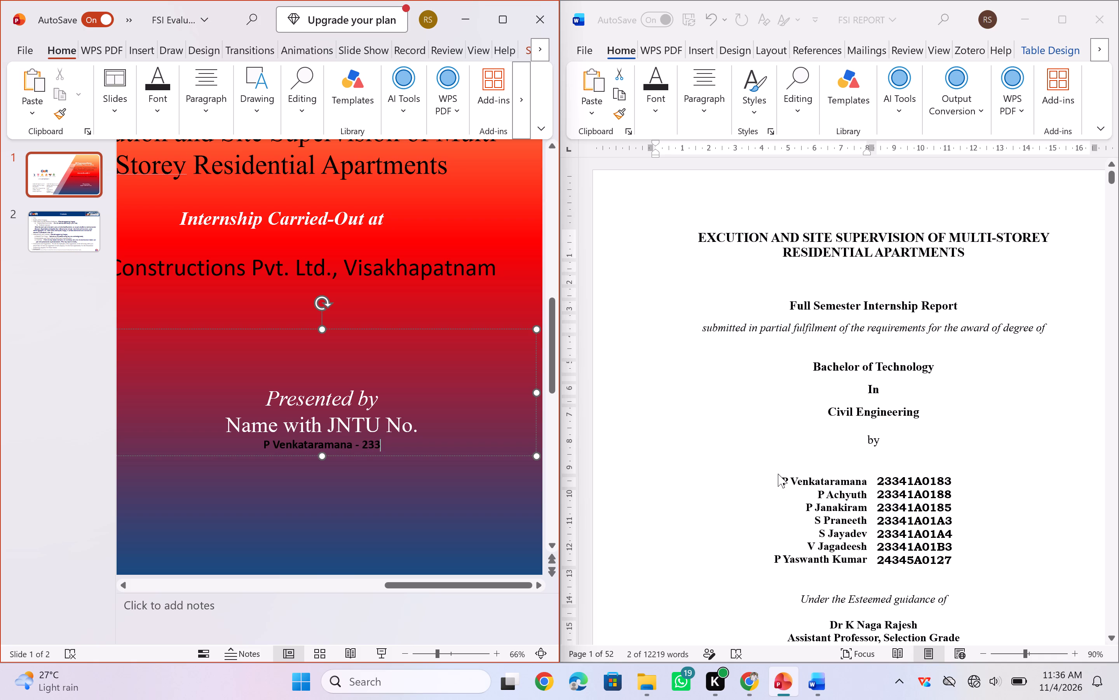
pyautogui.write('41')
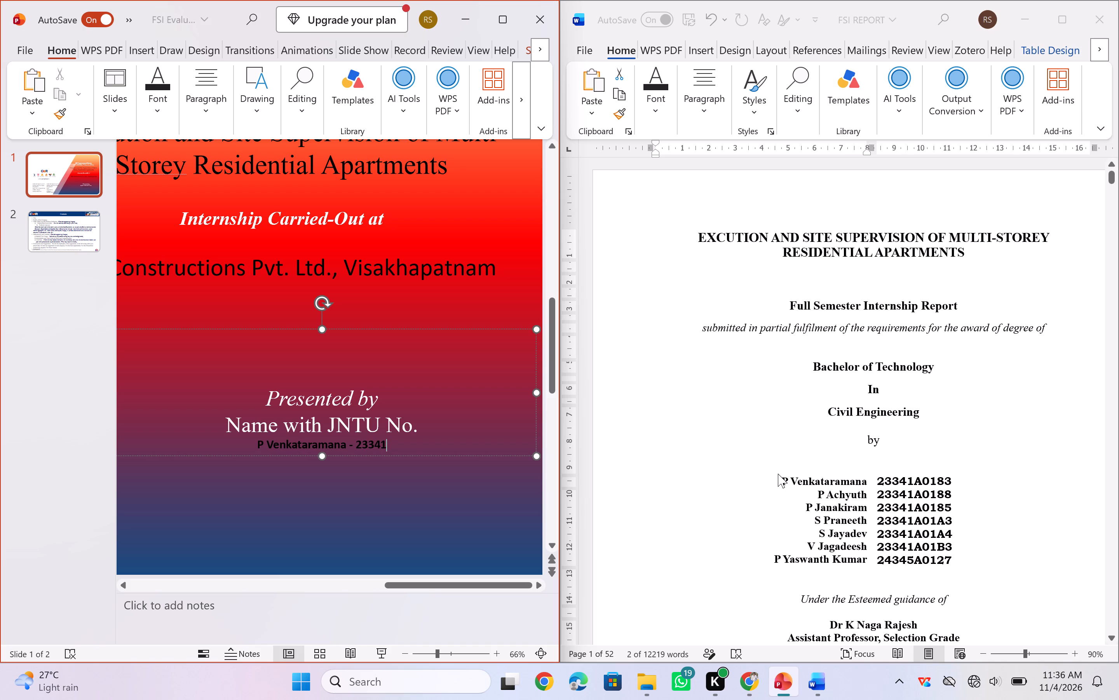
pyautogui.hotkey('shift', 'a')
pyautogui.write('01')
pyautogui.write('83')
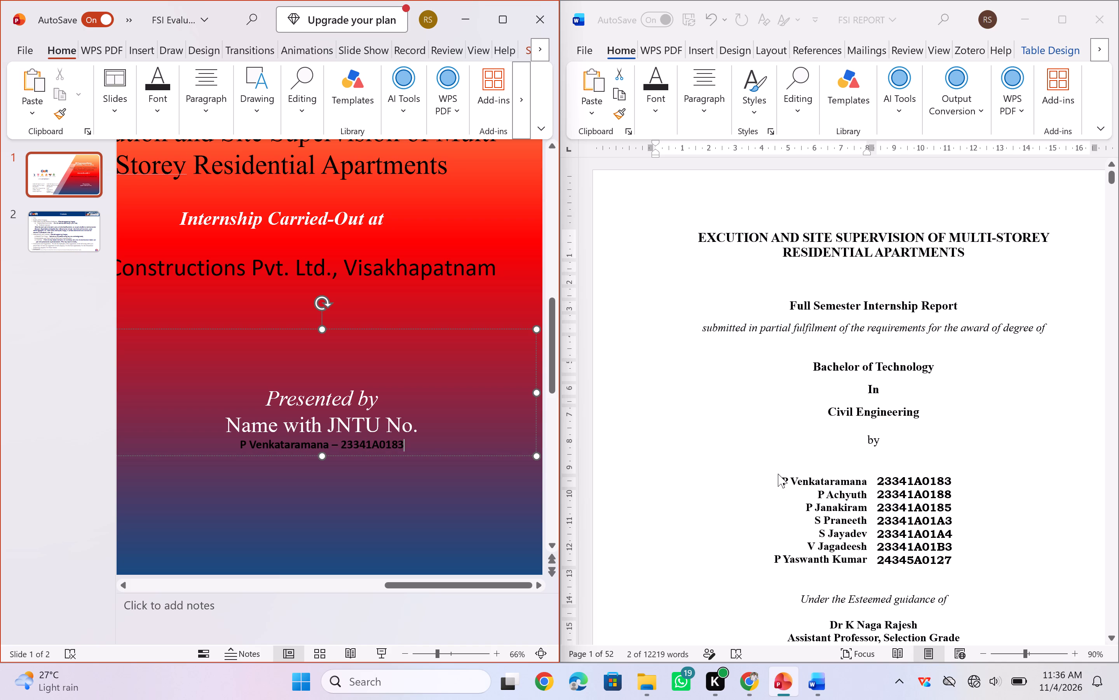
# Copy the remaining six student names from the report's cover page and paste them on a new line below the first student's entry.
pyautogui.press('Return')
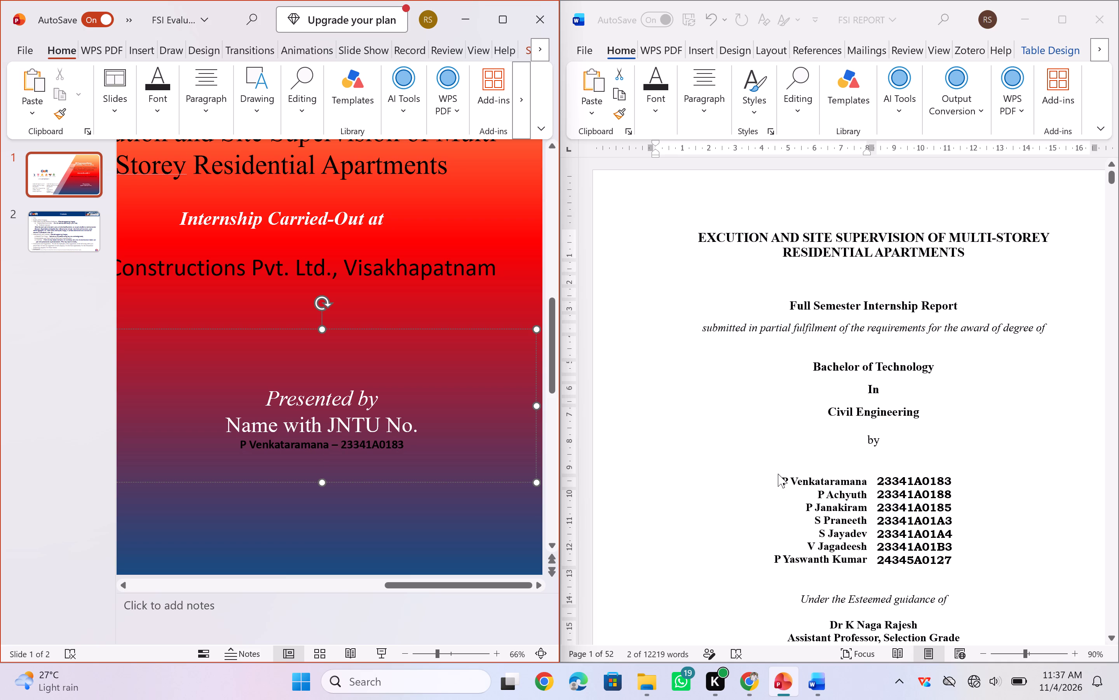
pyautogui.click(821, 491)
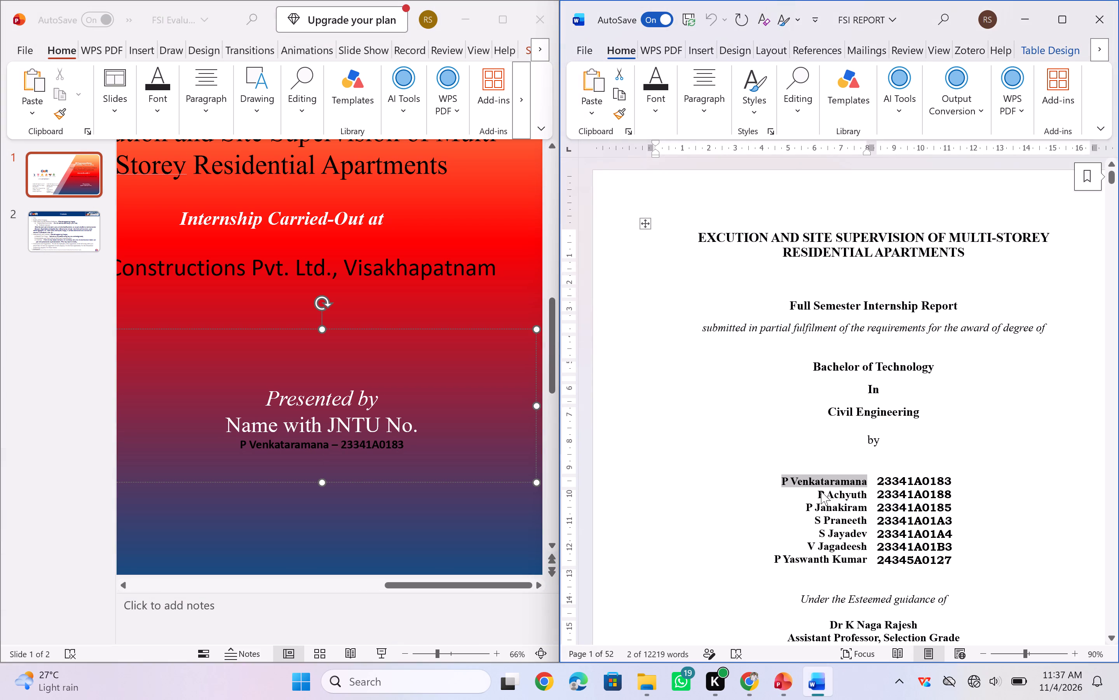
pyautogui.moveTo(821, 491); pyautogui.dragTo(855, 495)
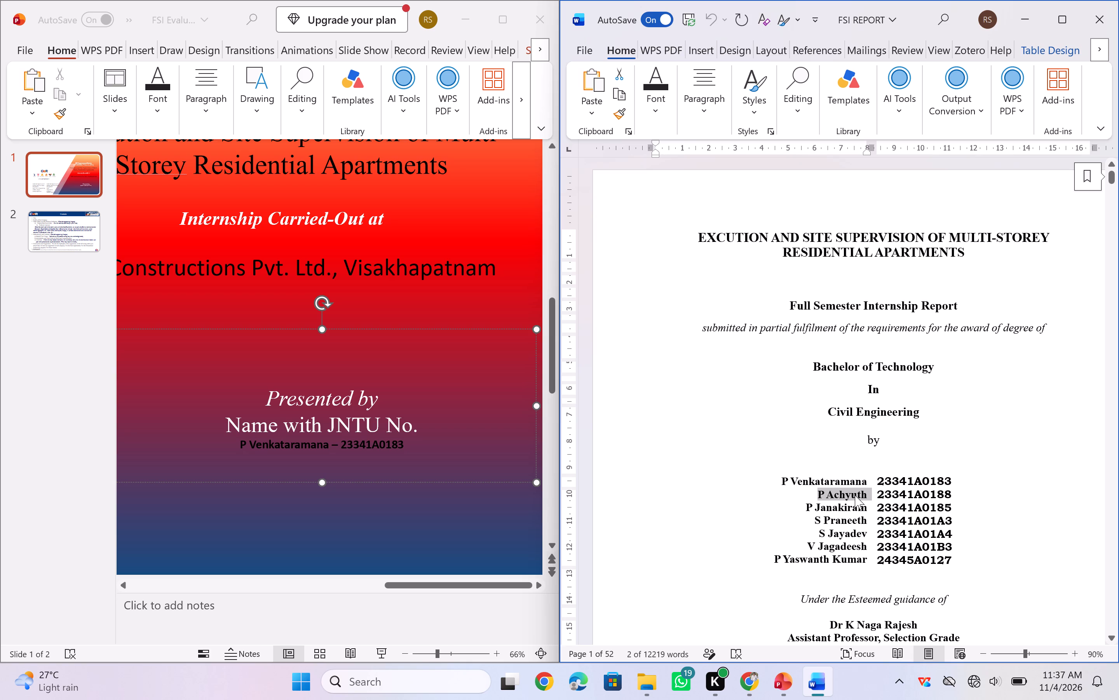
pyautogui.moveTo(855, 495); pyautogui.dragTo(859, 545)
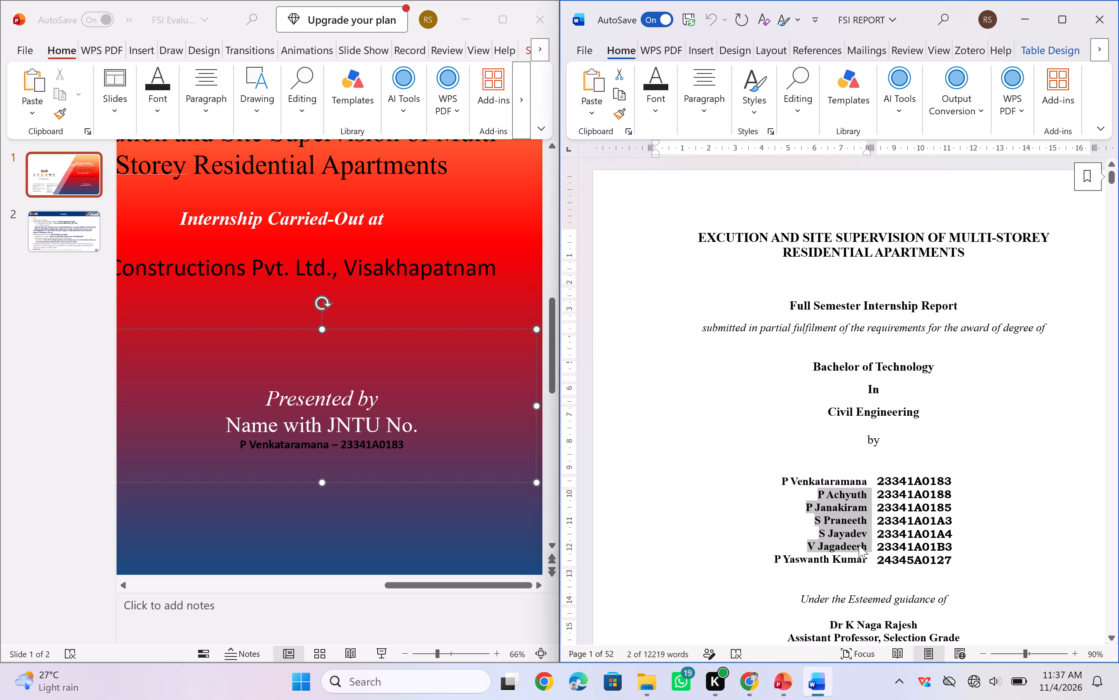
pyautogui.moveTo(859, 545); pyautogui.dragTo(858, 561)
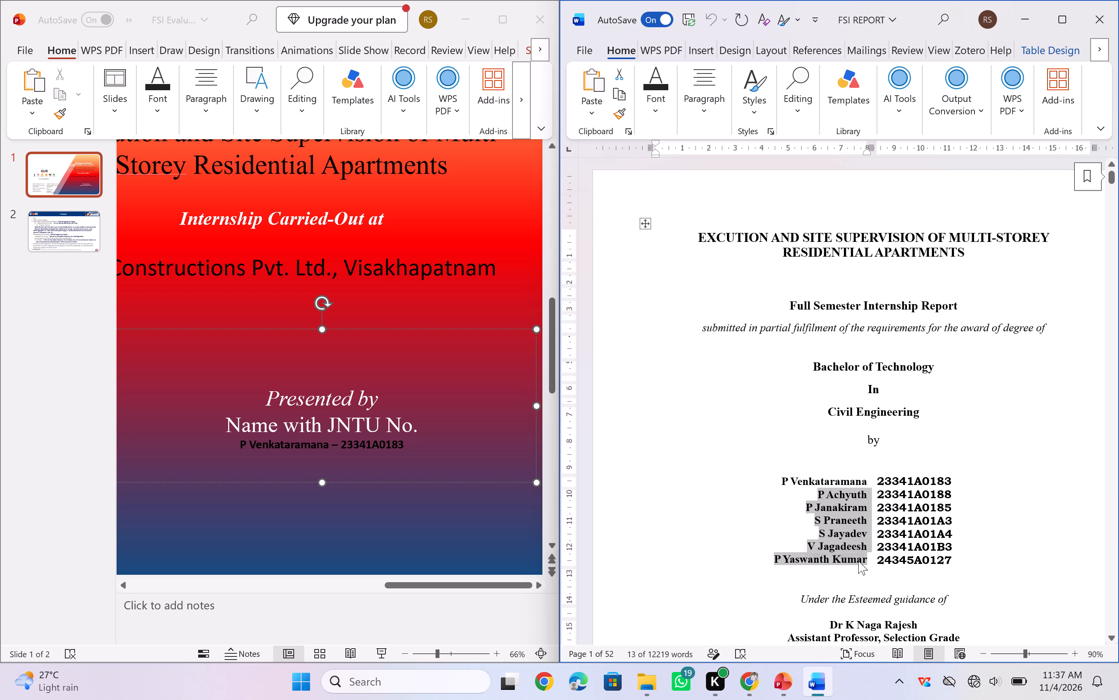
pyautogui.hotkey('ctrl', 'c')
pyautogui.click(837, 518)
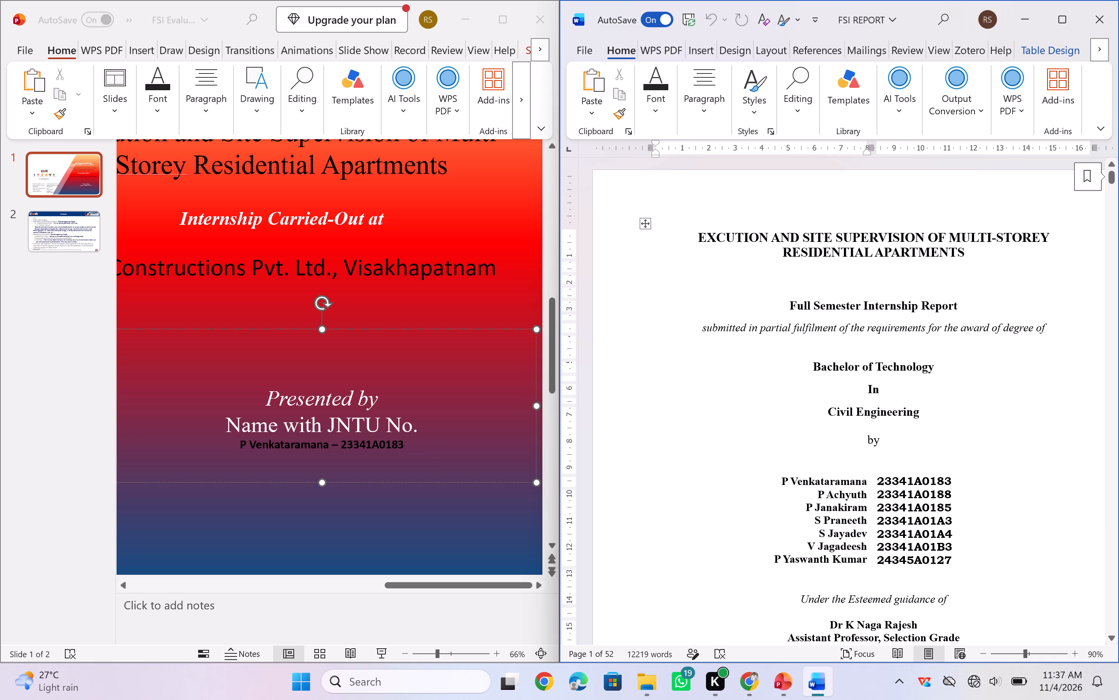
pyautogui.moveTo(821, 492); pyautogui.dragTo(892, 518)
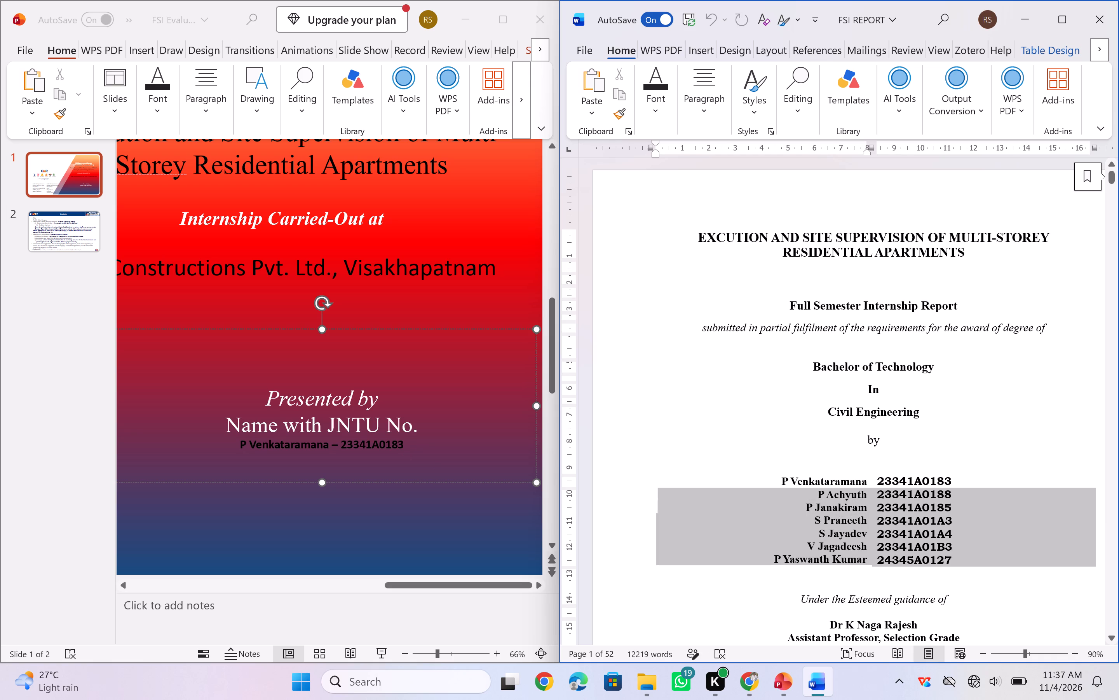
pyautogui.moveTo(892, 518); pyautogui.dragTo(840, 527)
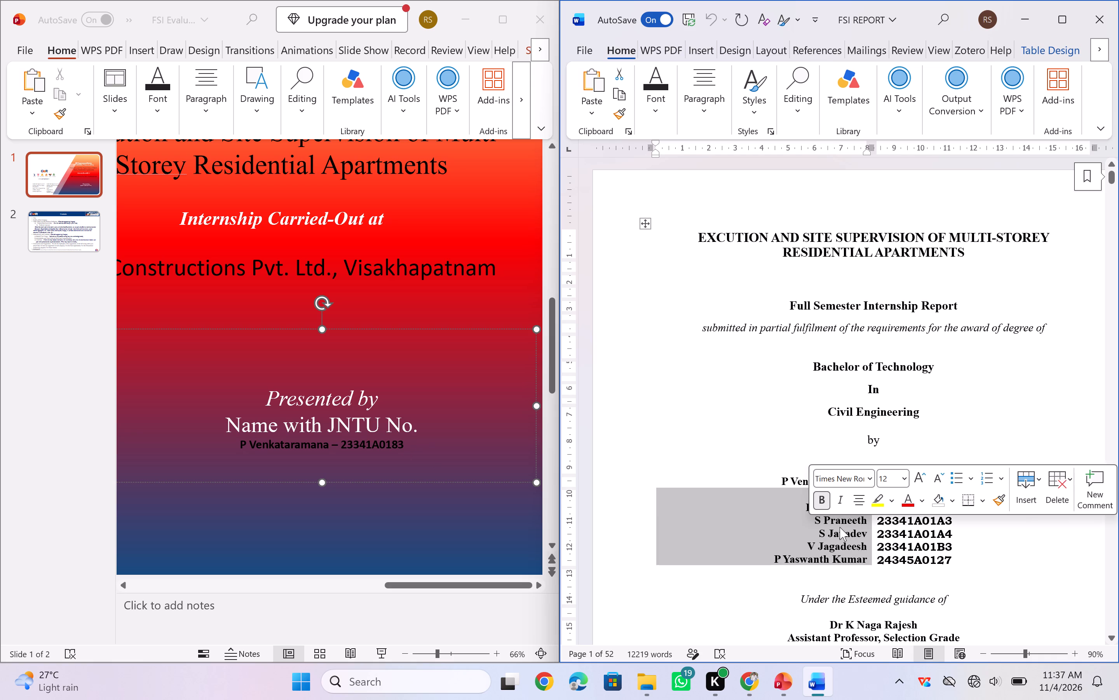
pyautogui.click(404, 445)
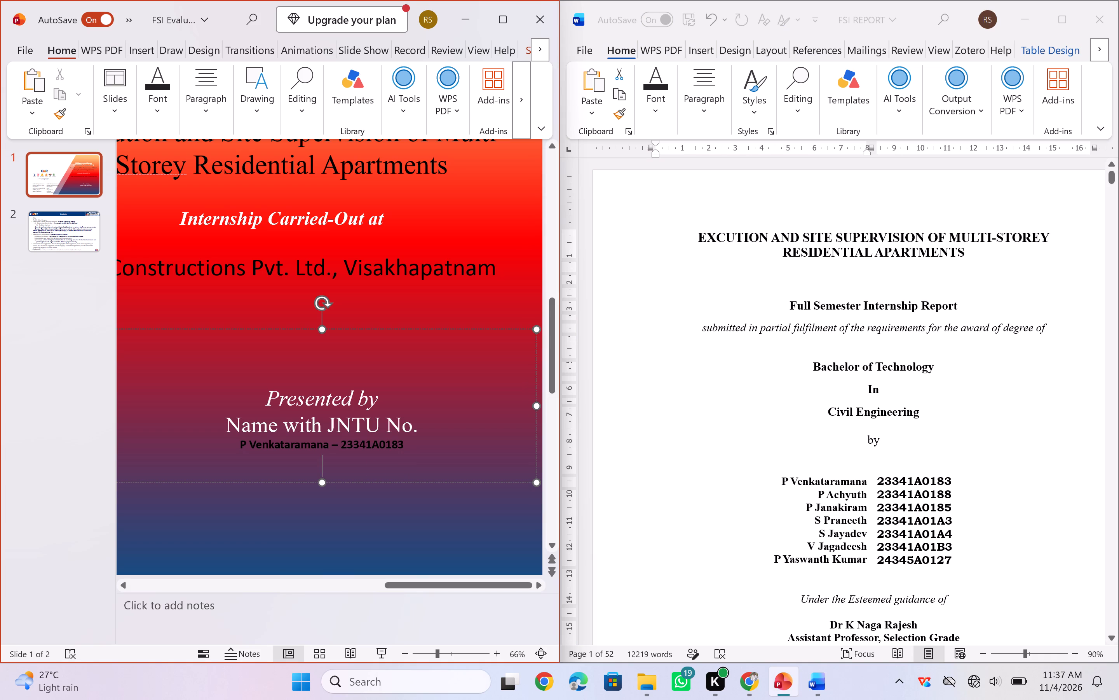
pyautogui.hotkey('ctrl', 'v')
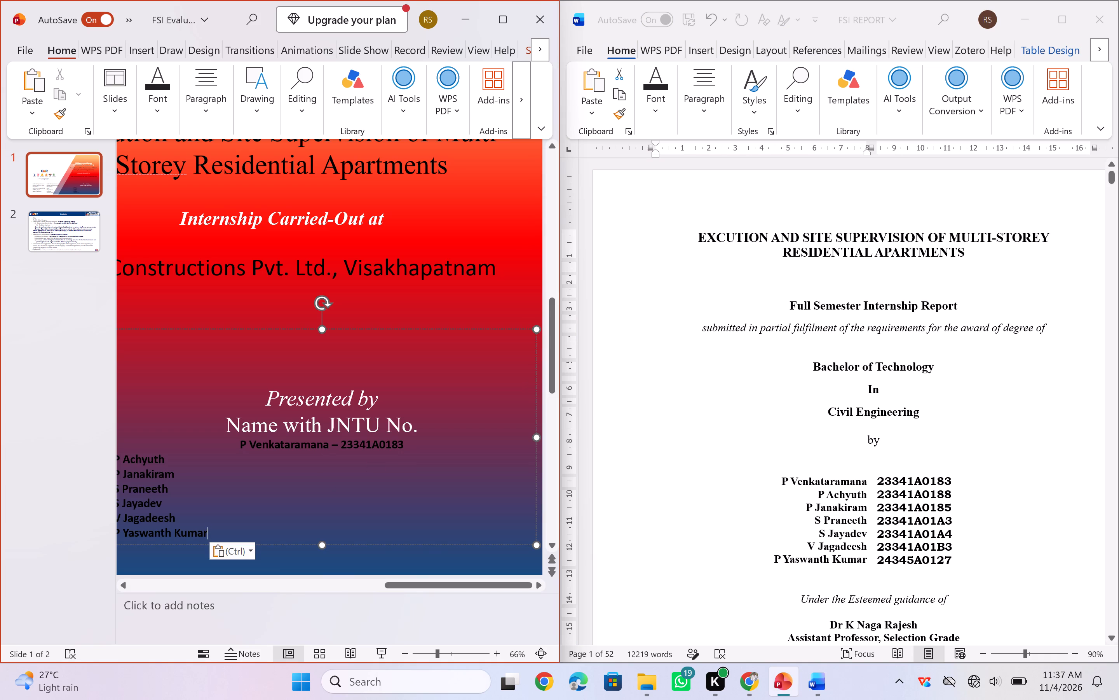
# Maximize the presentation window.
pyautogui.click(498, 18)
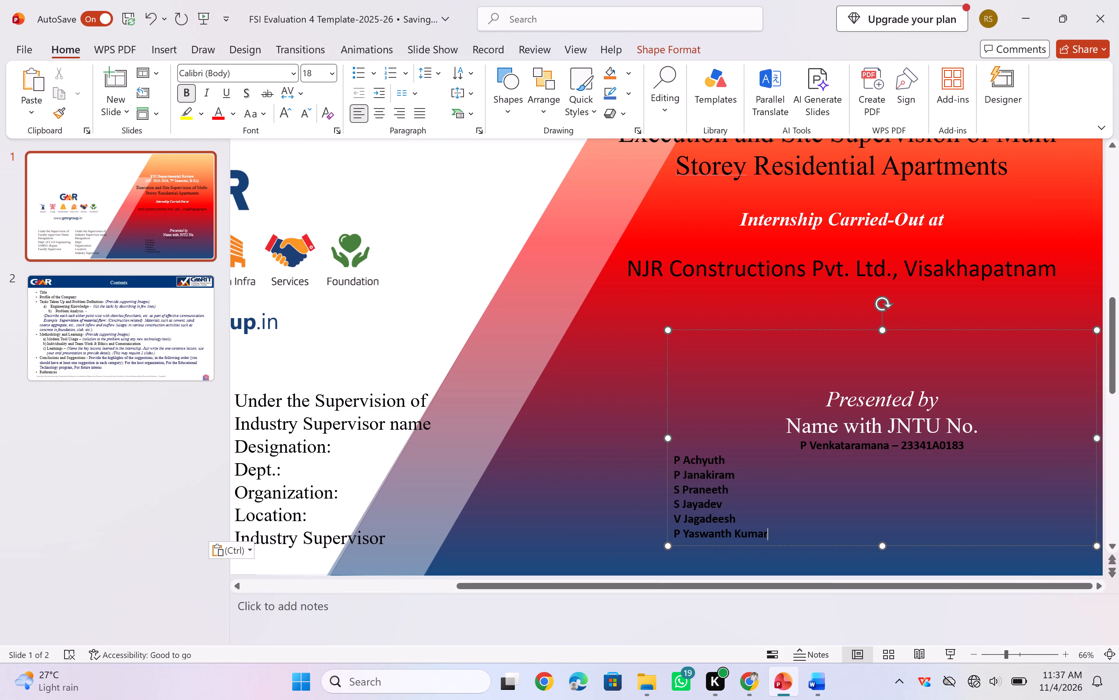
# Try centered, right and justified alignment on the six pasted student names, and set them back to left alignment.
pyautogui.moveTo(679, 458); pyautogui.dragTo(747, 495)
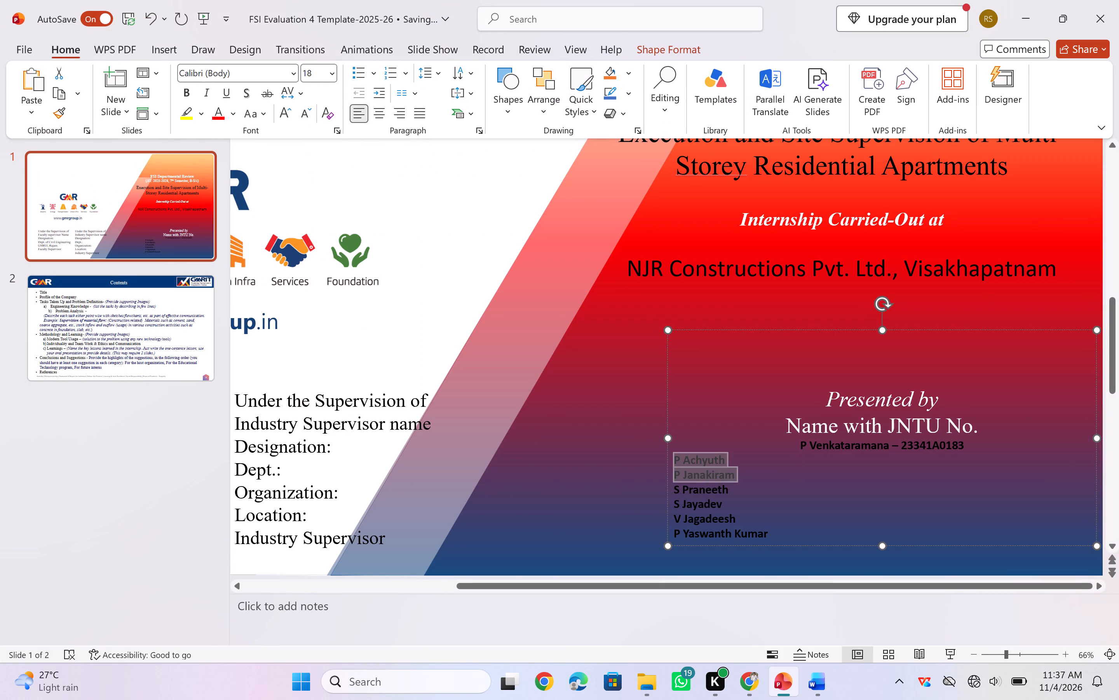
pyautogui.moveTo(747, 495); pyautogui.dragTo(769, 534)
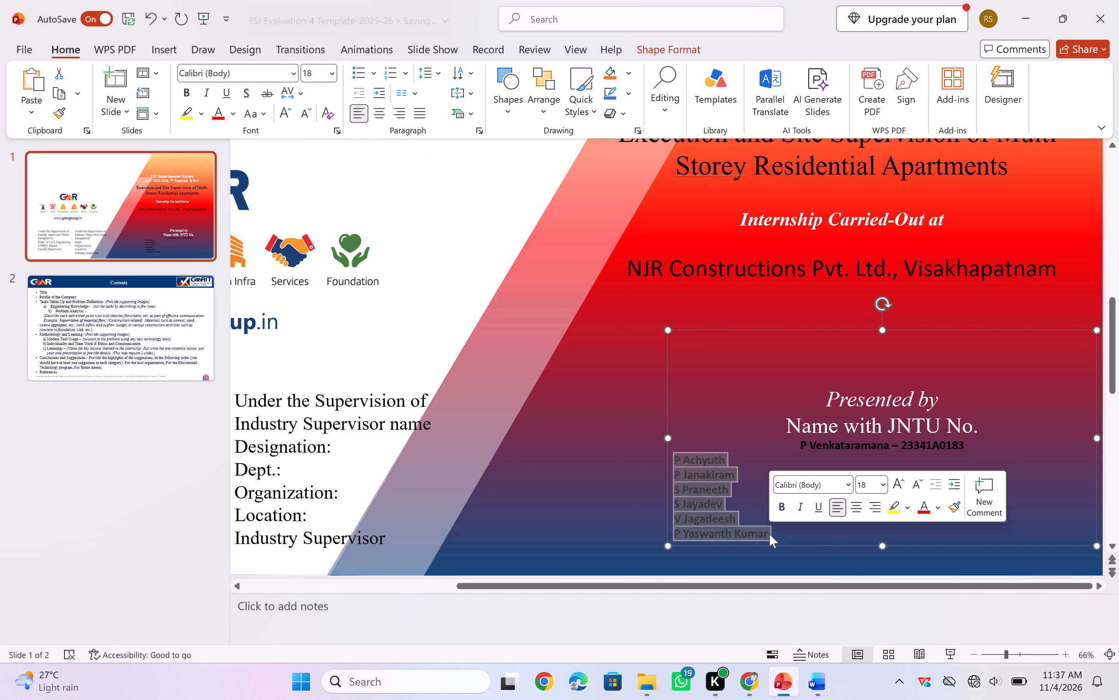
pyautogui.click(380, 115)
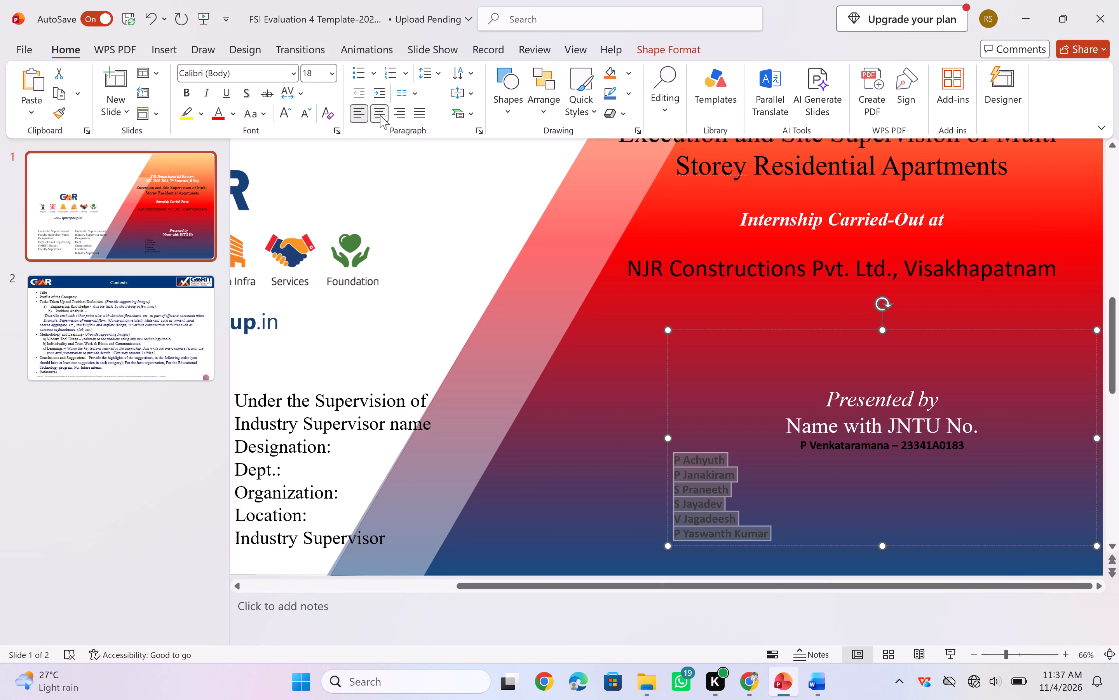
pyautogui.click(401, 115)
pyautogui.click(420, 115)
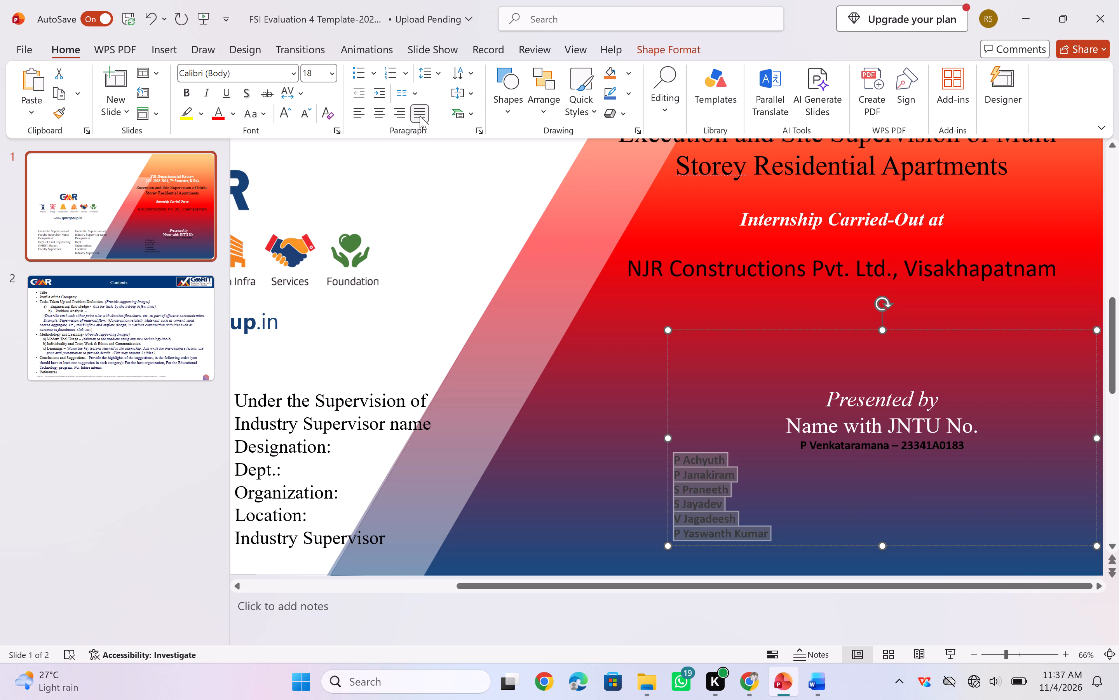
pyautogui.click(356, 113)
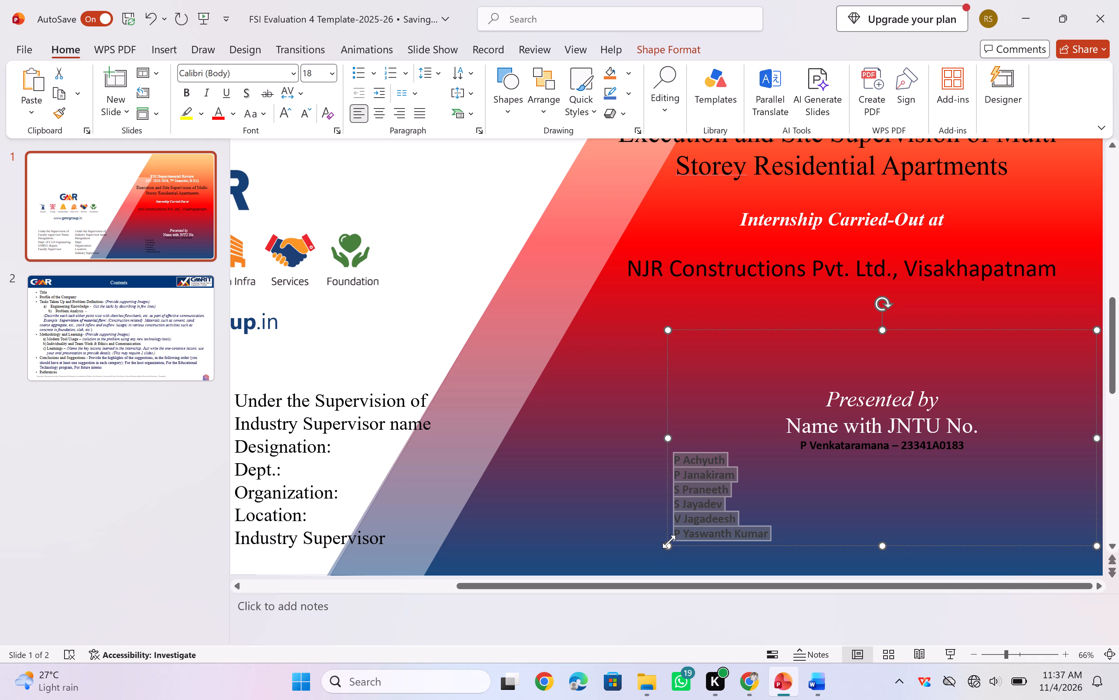
# Widen the "Presented by" text box slightly by moving its left edge outward toward the slide's diagonal band.
pyautogui.moveTo(695, 479); pyautogui.dragTo(849, 496)
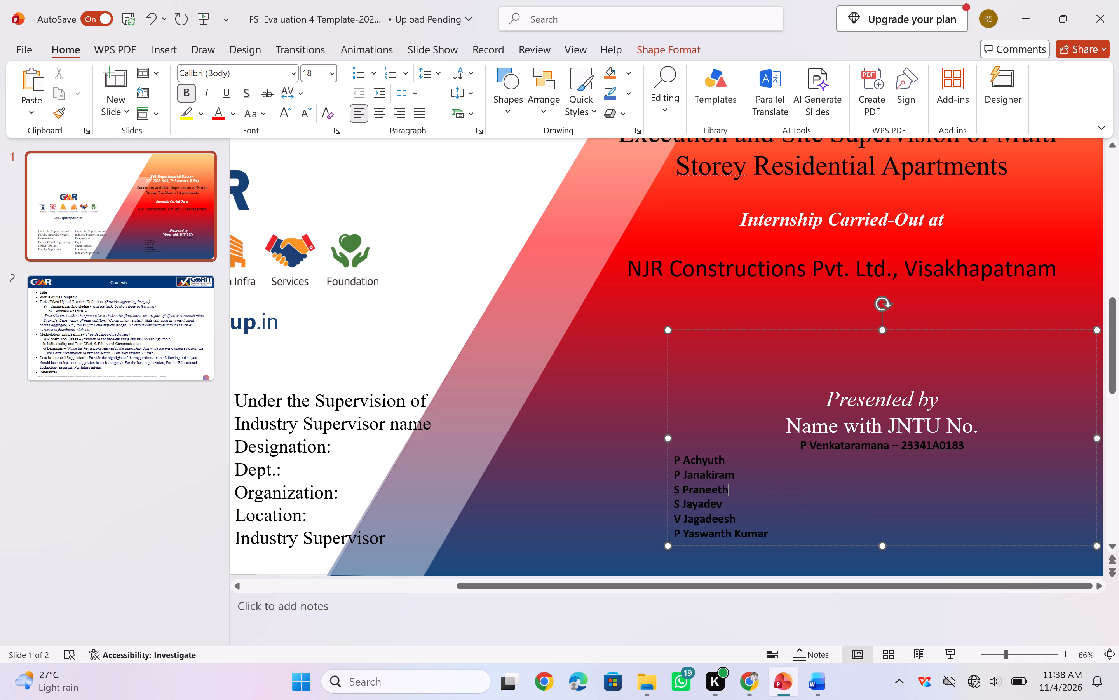
pyautogui.moveTo(667, 440); pyautogui.dragTo(687, 438)
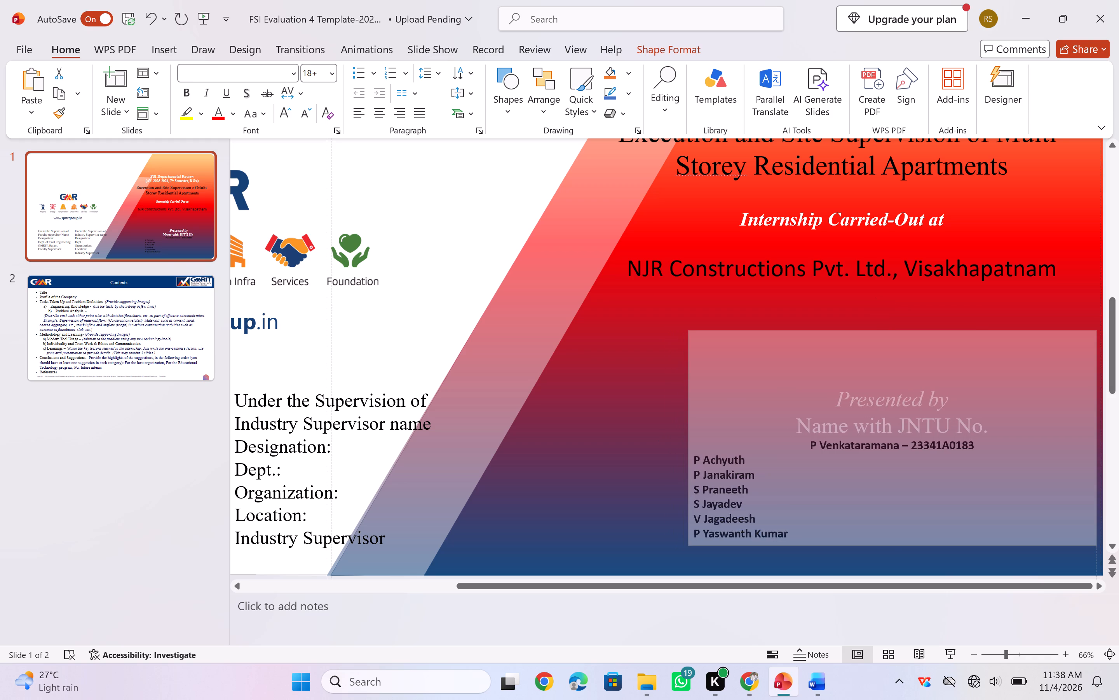
pyautogui.moveTo(687, 438); pyautogui.dragTo(643, 441)
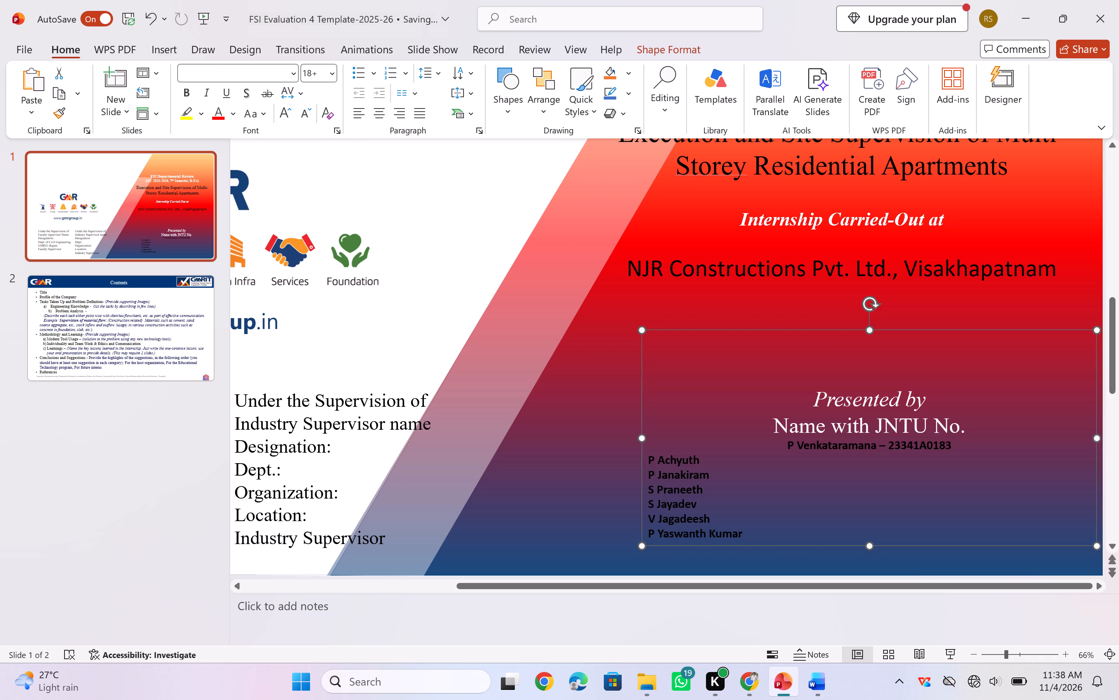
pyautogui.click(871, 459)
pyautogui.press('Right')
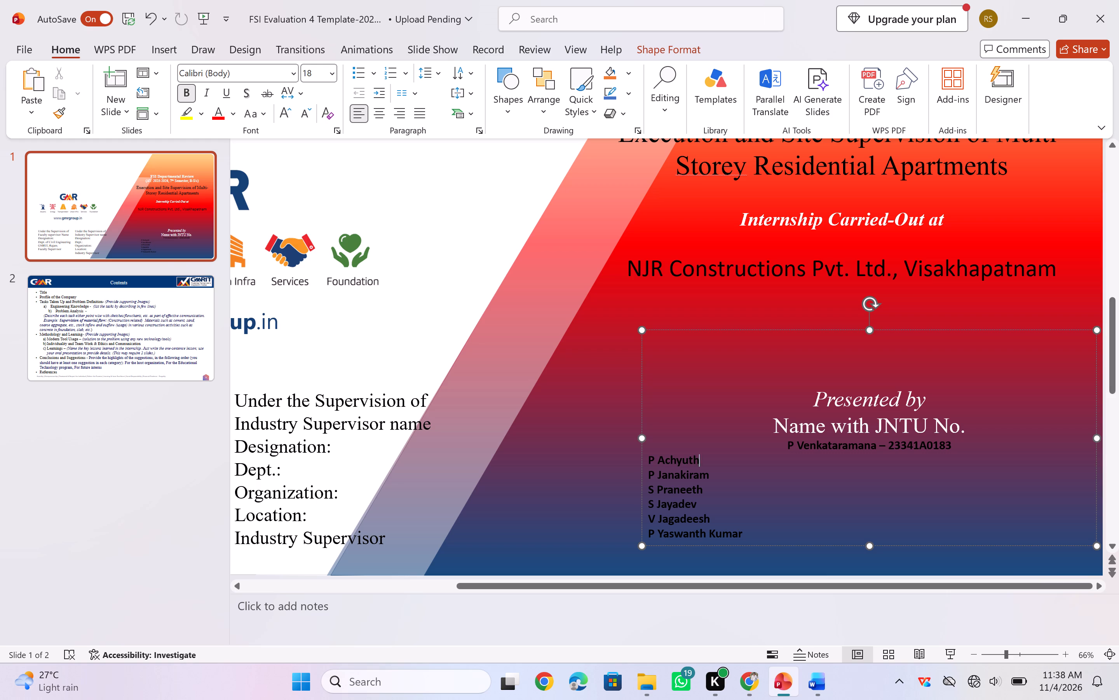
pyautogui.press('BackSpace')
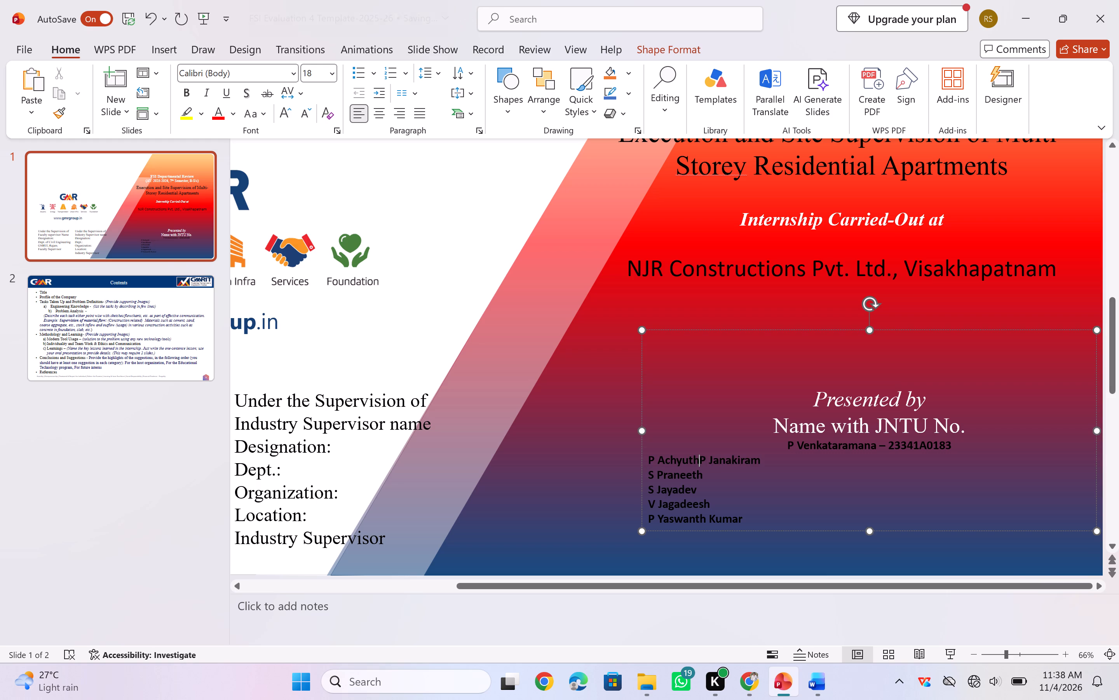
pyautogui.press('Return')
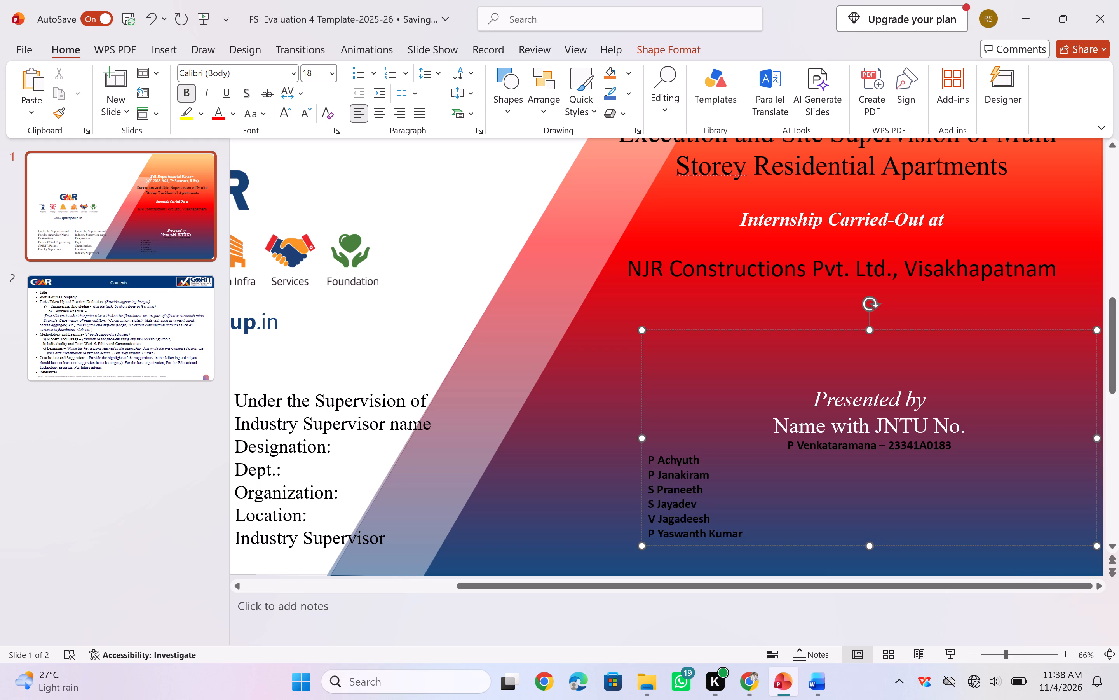
# Retype the second student's name on a new centered line below the first student's entry, followed by another new line.
pyautogui.click(959, 450)
pyautogui.press('Return')
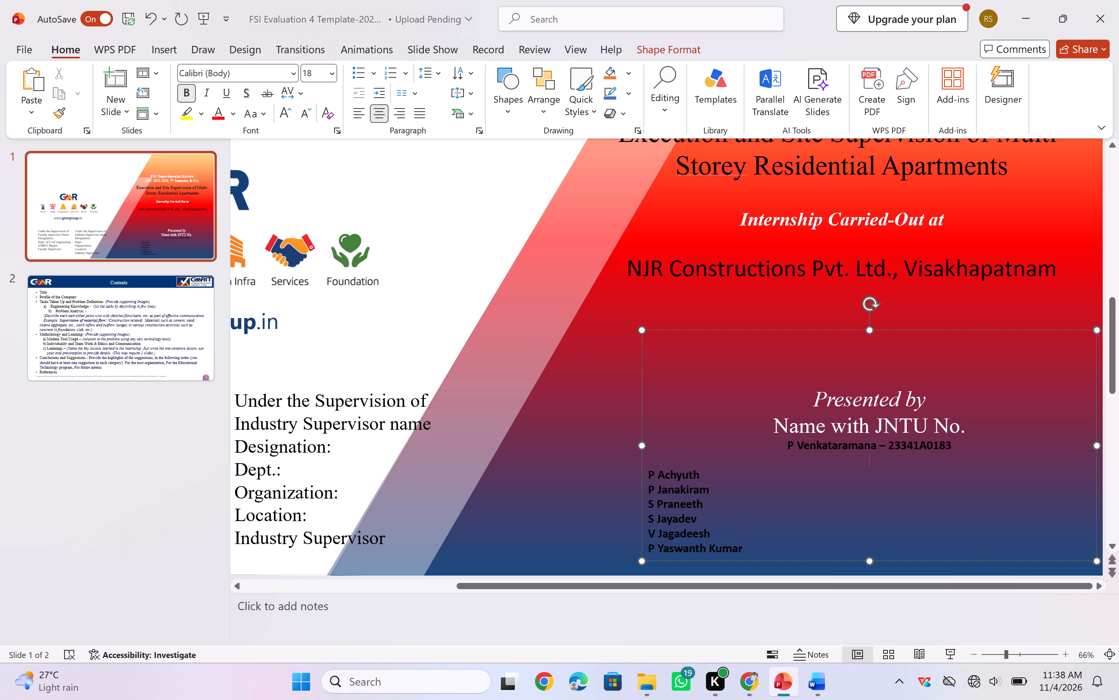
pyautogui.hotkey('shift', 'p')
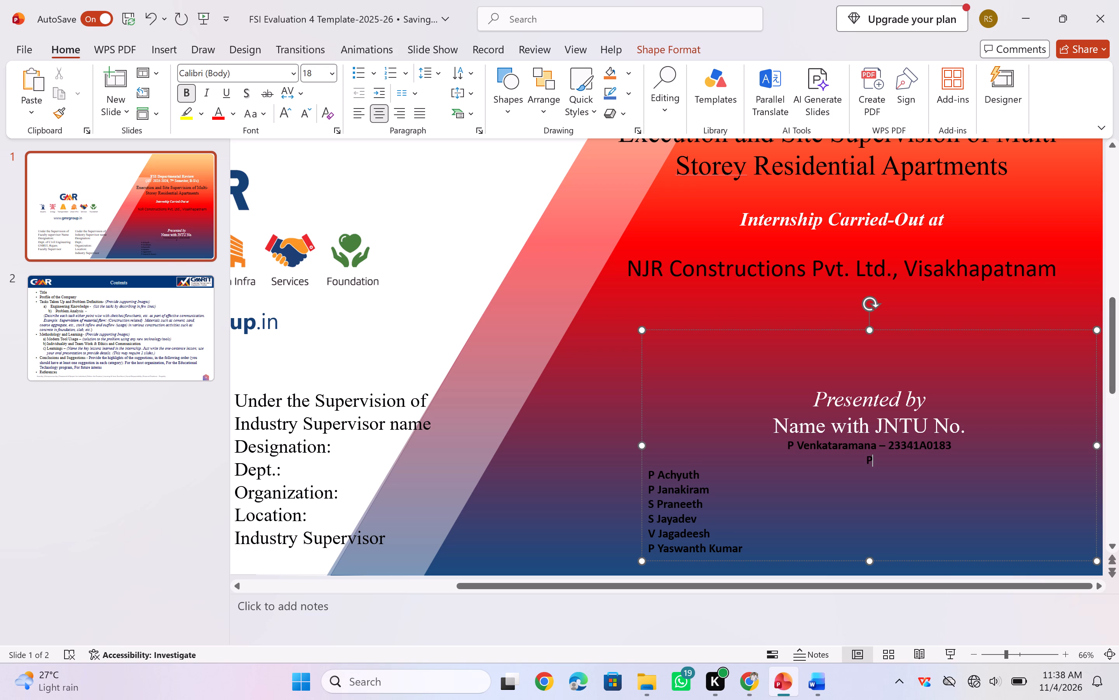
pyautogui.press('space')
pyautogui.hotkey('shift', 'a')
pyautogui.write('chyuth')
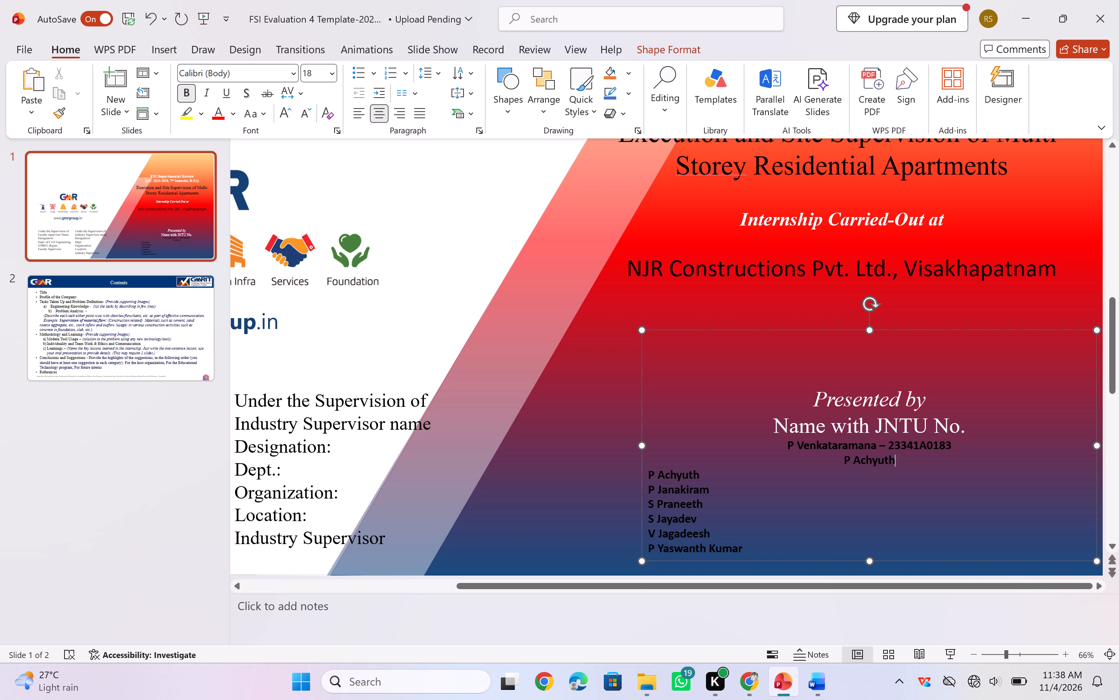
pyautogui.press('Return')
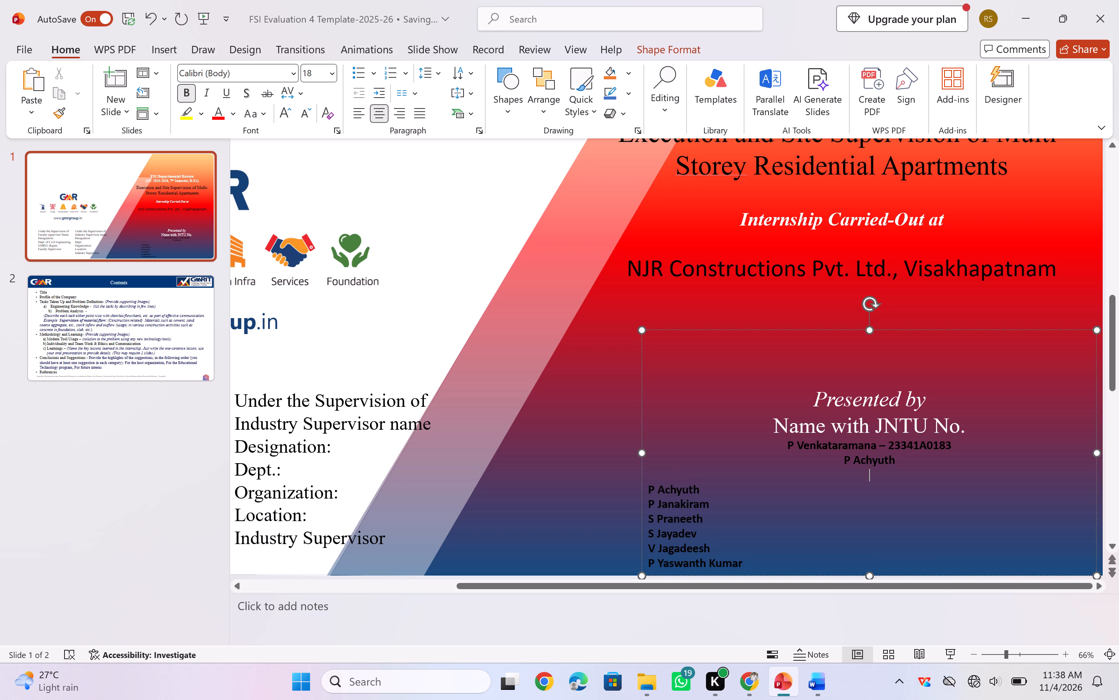
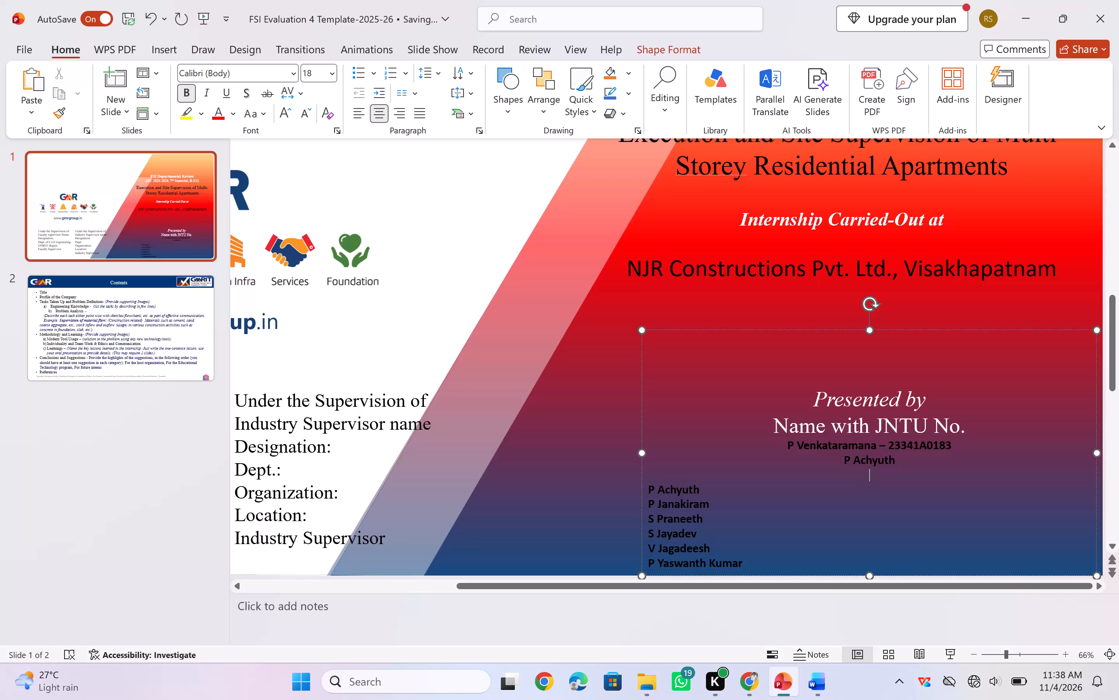
# Delete the leftover left-aligned block of six pasted student names at the bottom of the "Presented by" text box.
pyautogui.moveTo(648, 487); pyautogui.dragTo(701, 523)
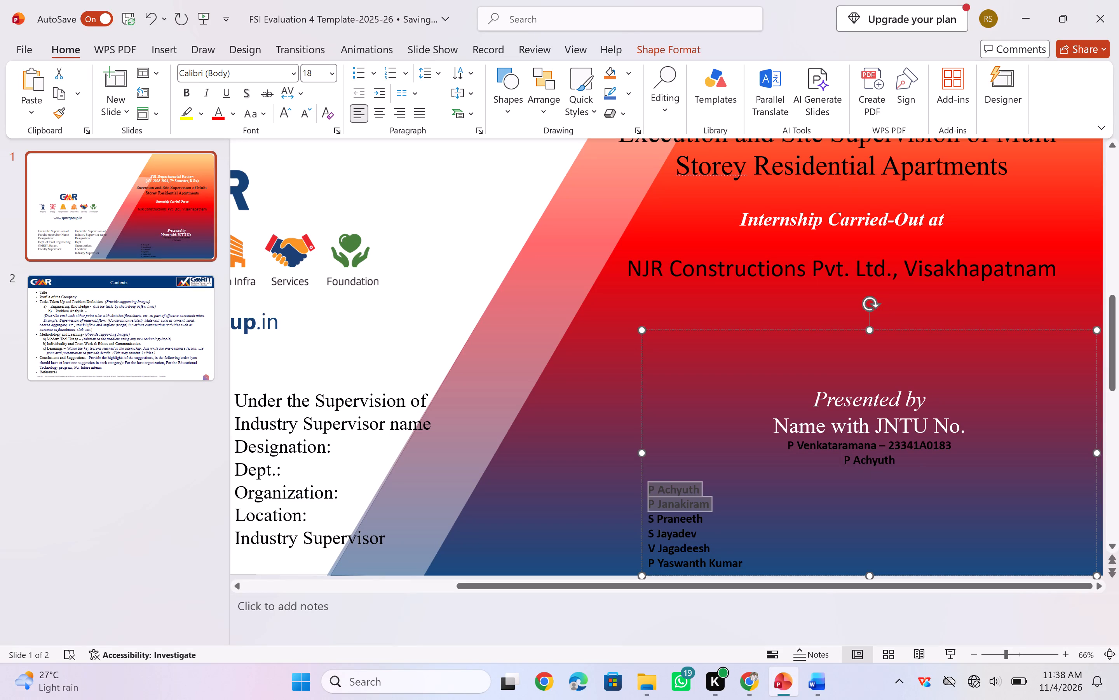
pyautogui.moveTo(701, 523); pyautogui.dragTo(744, 566)
pyautogui.press('Delete')
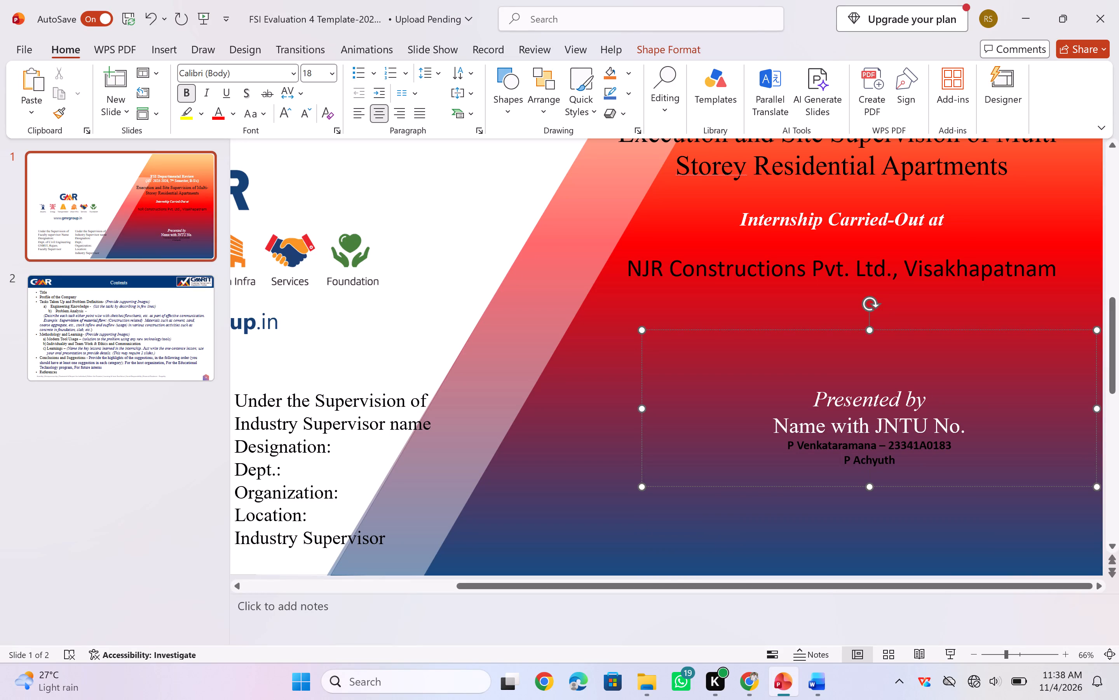
# Enter the third student's name on the centered line below the second student's name.
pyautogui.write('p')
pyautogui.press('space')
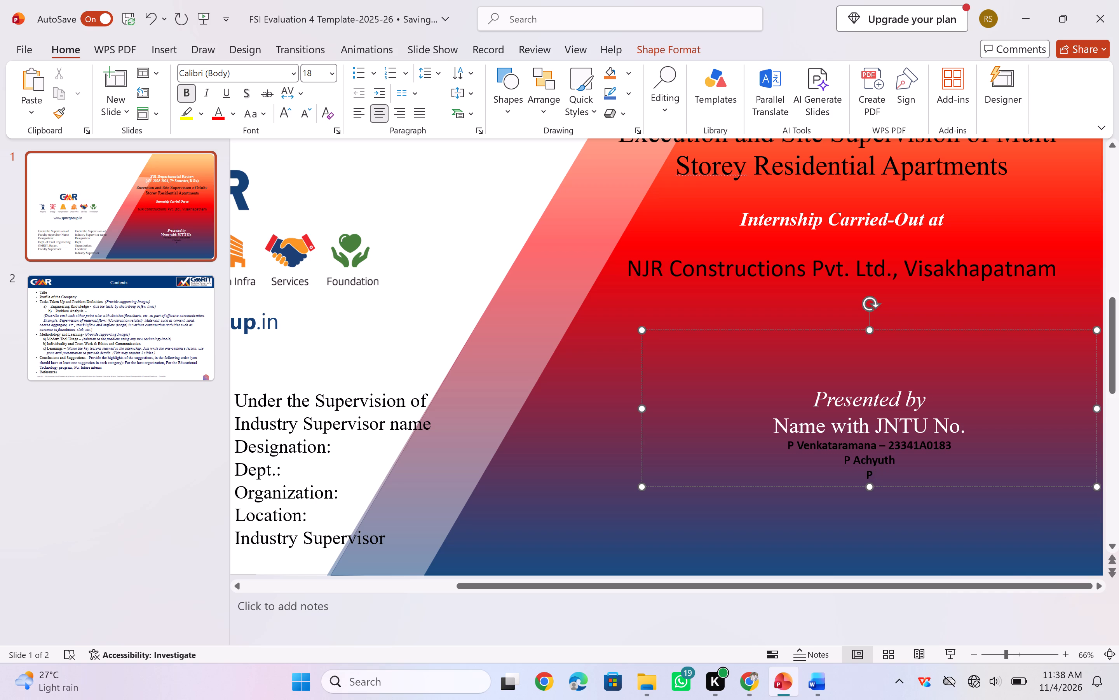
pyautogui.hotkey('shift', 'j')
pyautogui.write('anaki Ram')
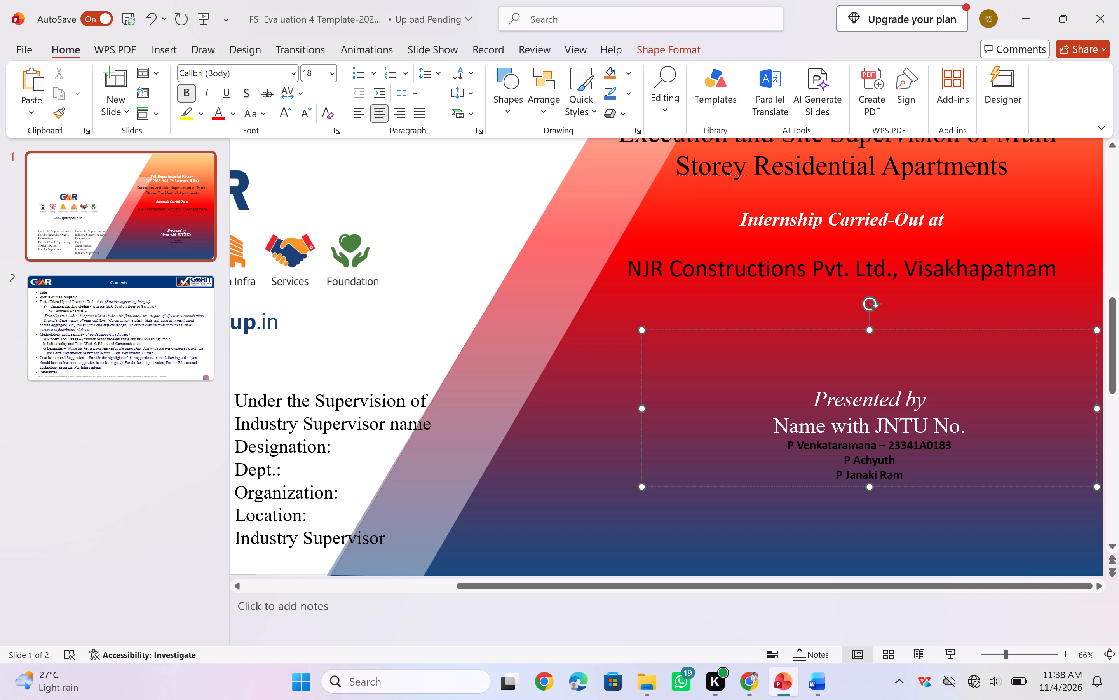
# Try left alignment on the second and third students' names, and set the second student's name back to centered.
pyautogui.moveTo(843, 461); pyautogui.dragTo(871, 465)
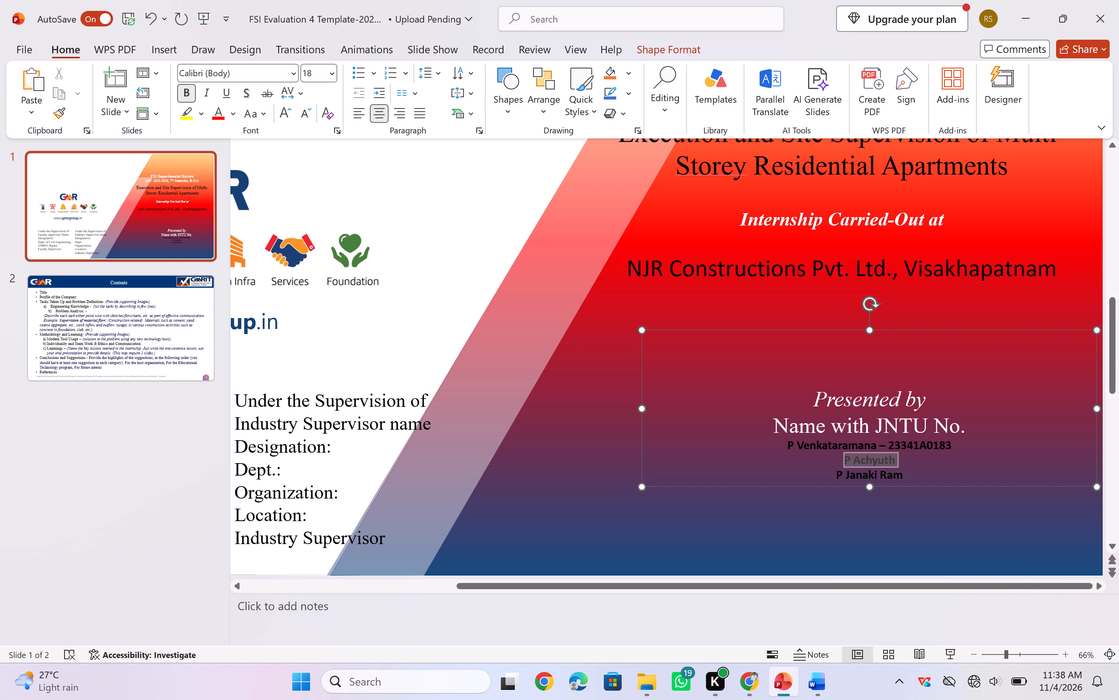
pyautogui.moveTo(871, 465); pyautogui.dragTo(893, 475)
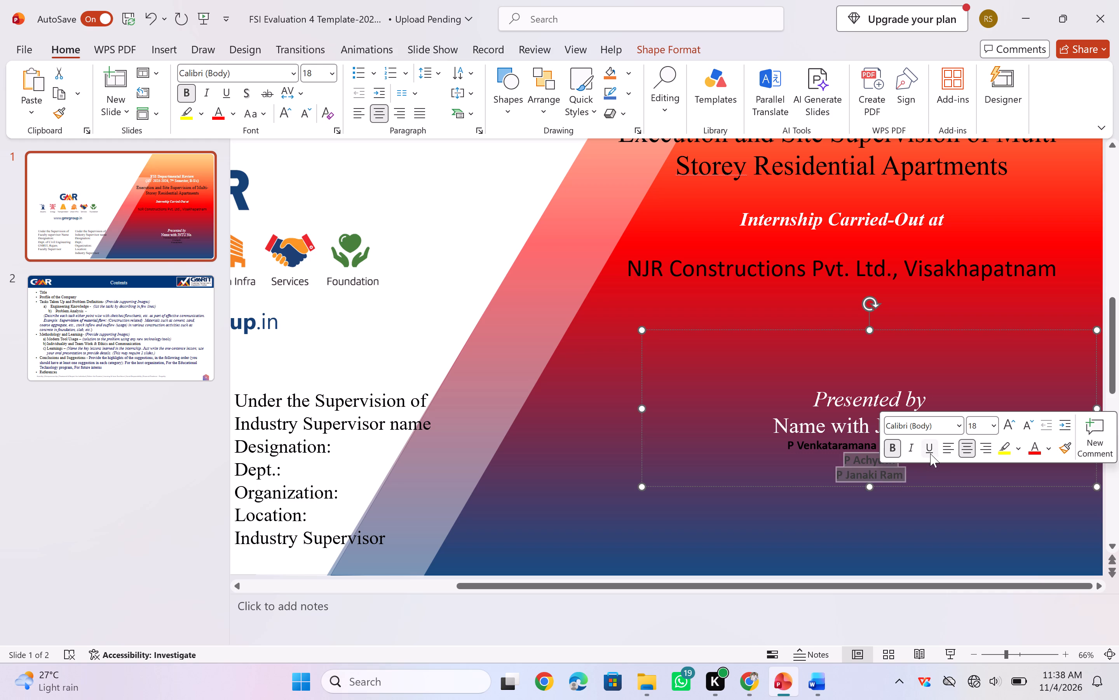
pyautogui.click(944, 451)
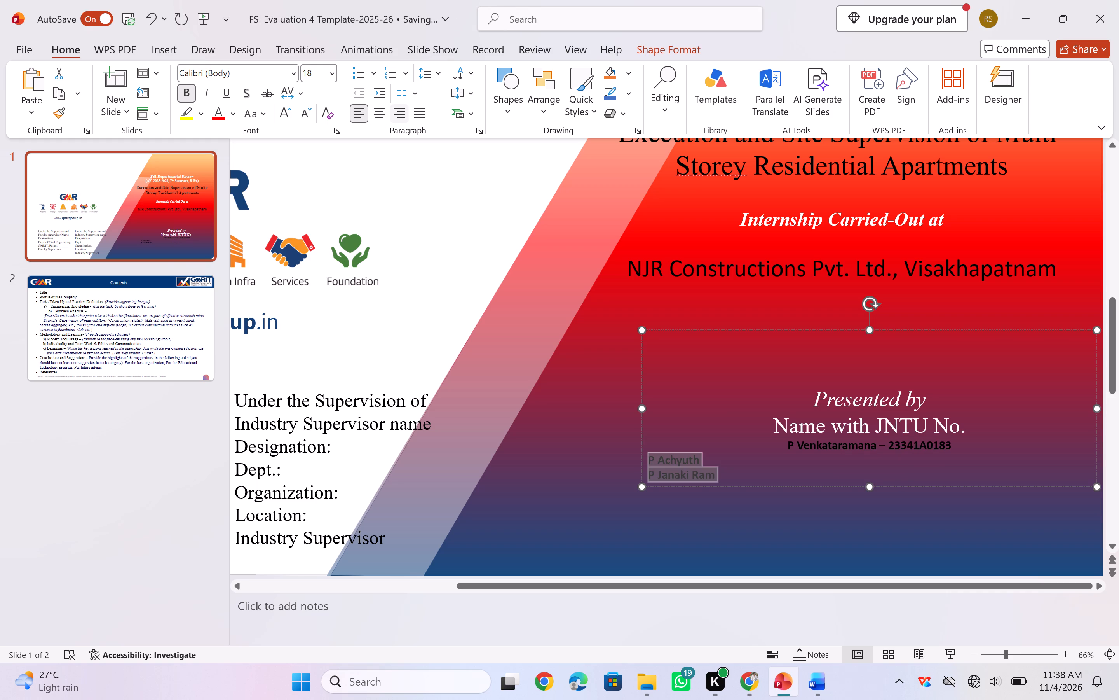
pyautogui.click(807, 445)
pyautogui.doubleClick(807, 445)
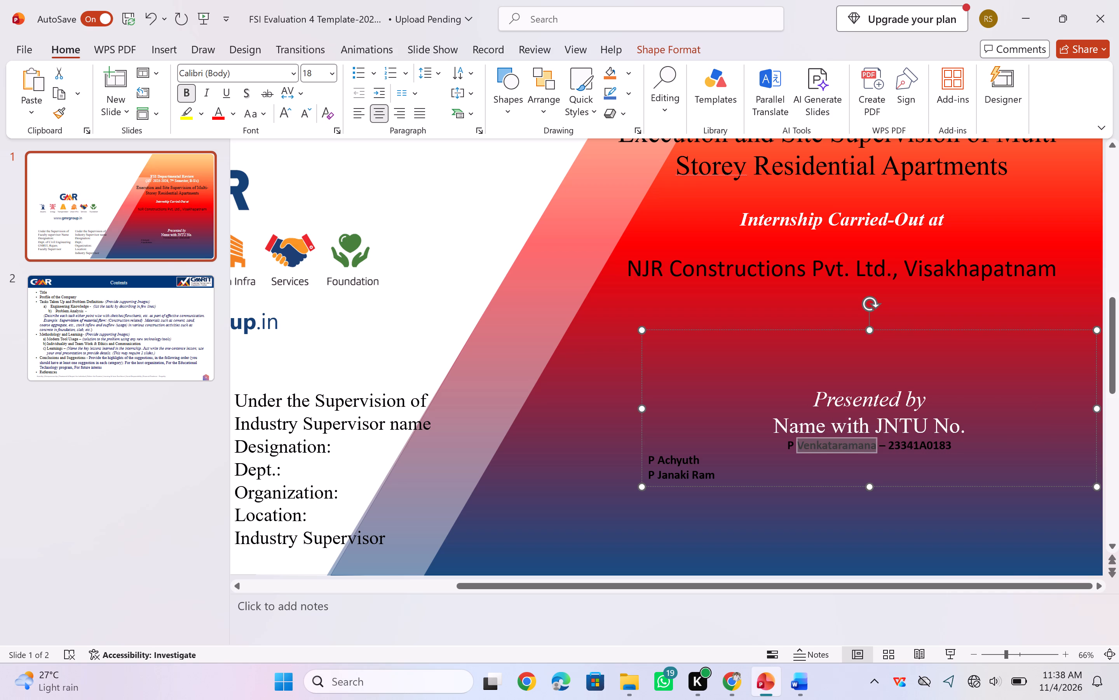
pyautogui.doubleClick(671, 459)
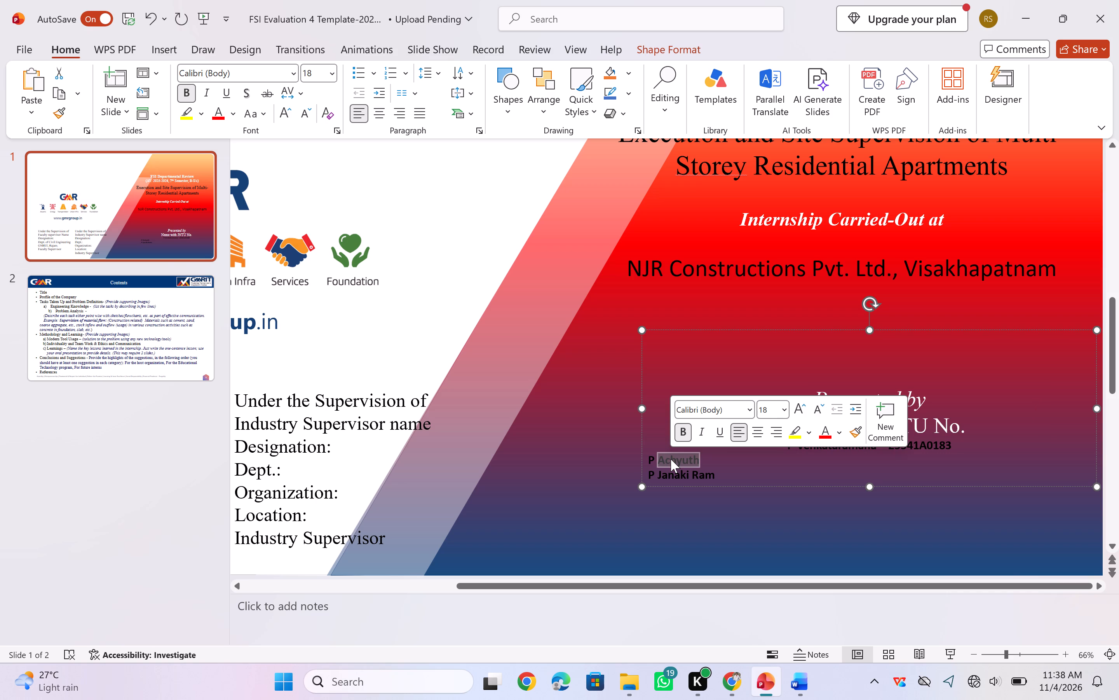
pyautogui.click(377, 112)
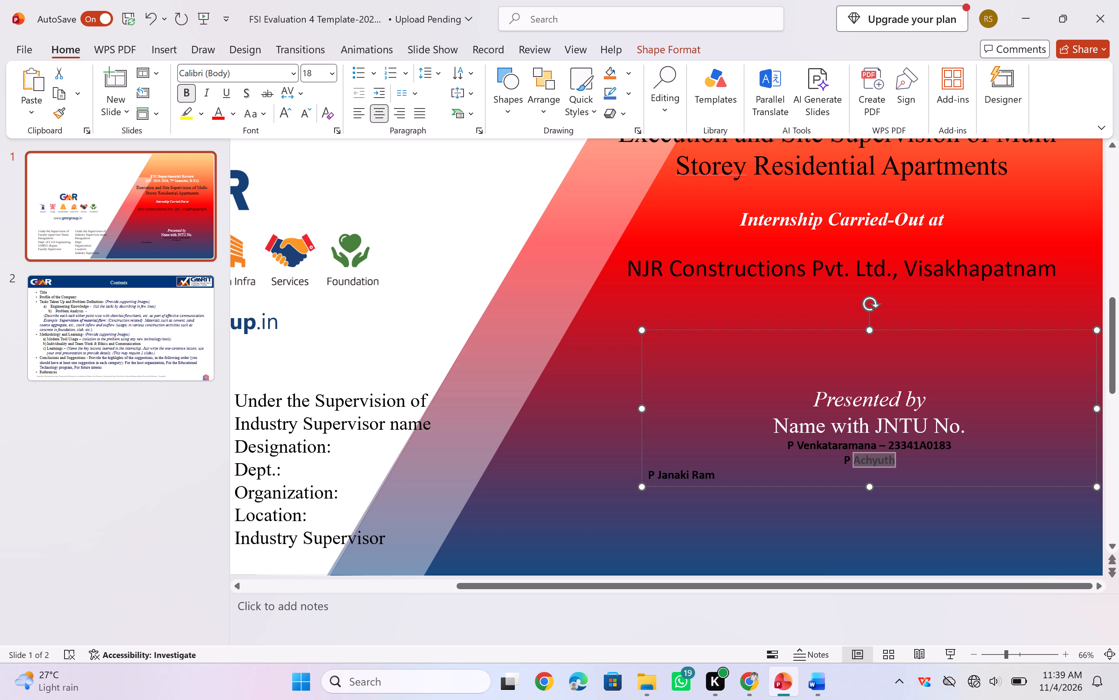
# Append a dash and the common leading part of the JNTU number, with a capital A, after the second student's name.
pyautogui.click(852, 459)
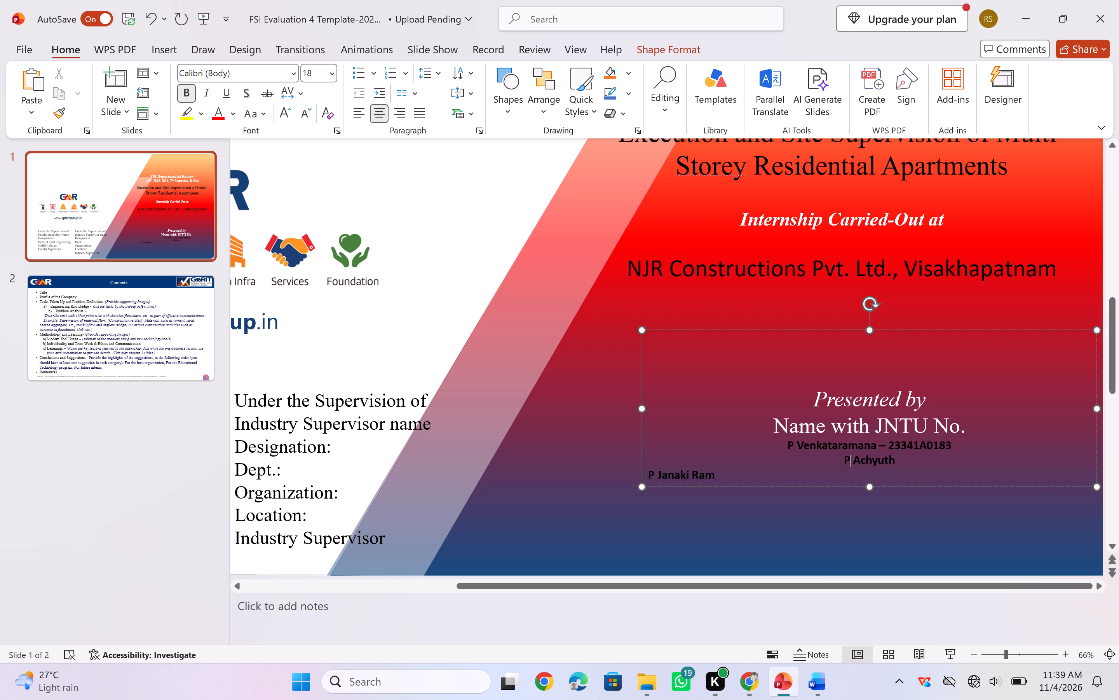
pyautogui.click(901, 459)
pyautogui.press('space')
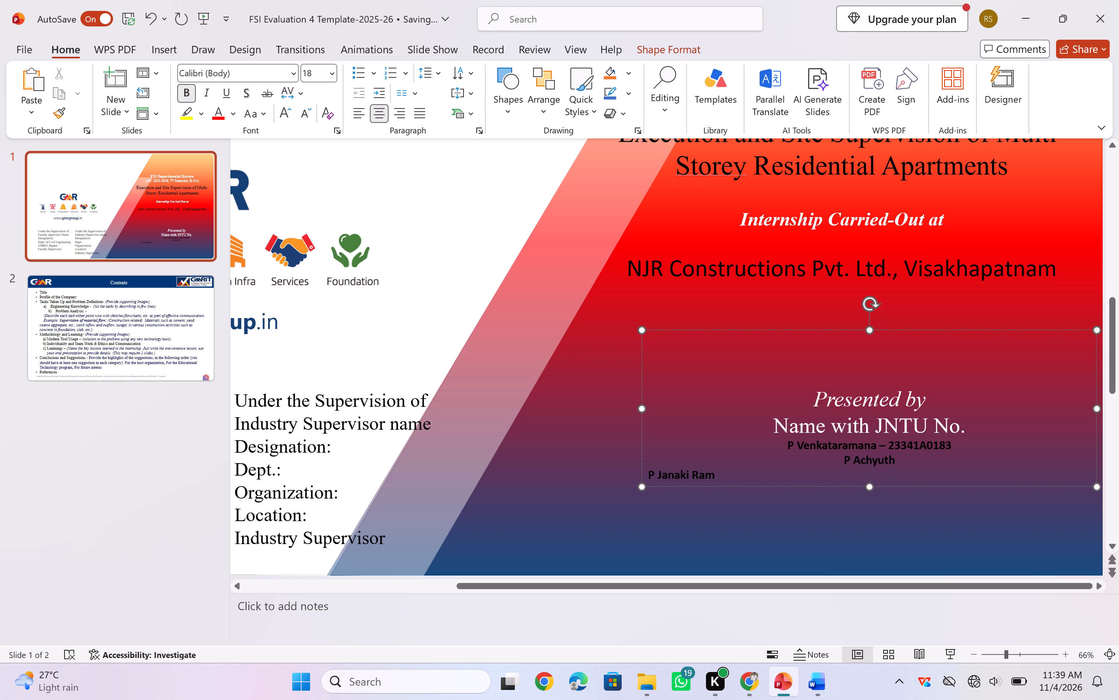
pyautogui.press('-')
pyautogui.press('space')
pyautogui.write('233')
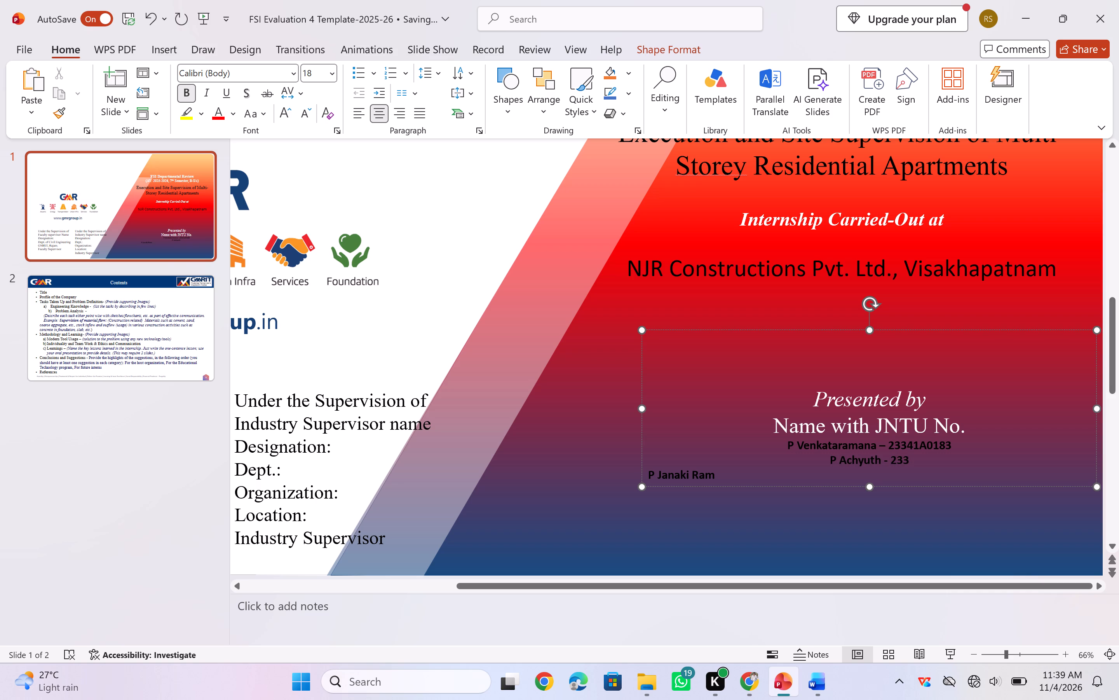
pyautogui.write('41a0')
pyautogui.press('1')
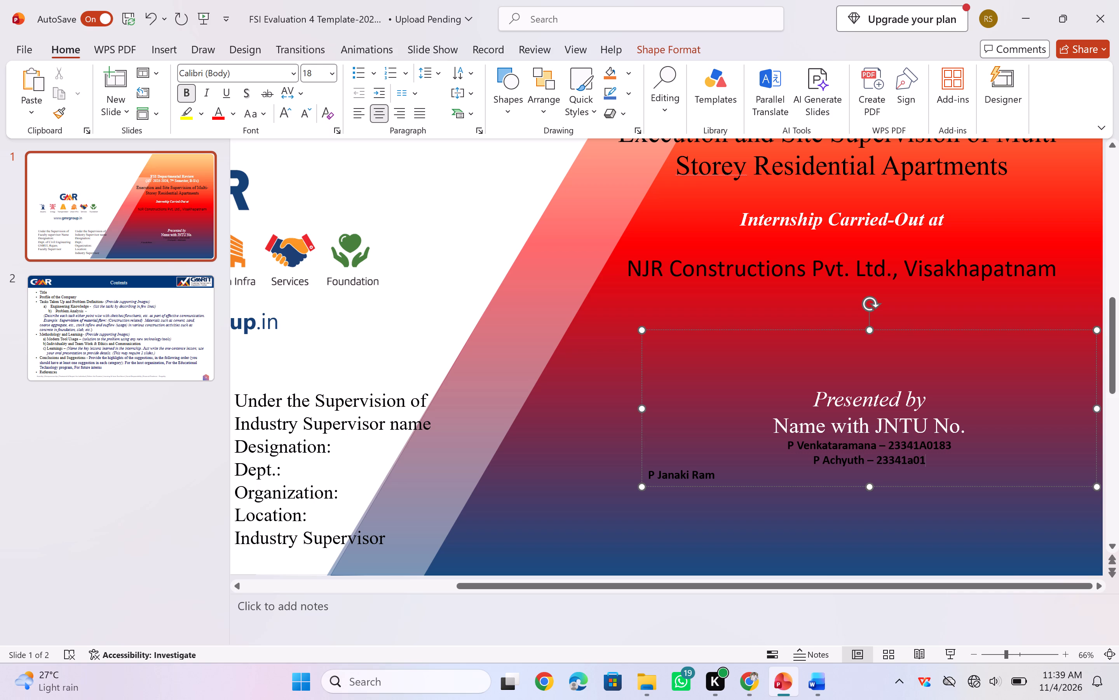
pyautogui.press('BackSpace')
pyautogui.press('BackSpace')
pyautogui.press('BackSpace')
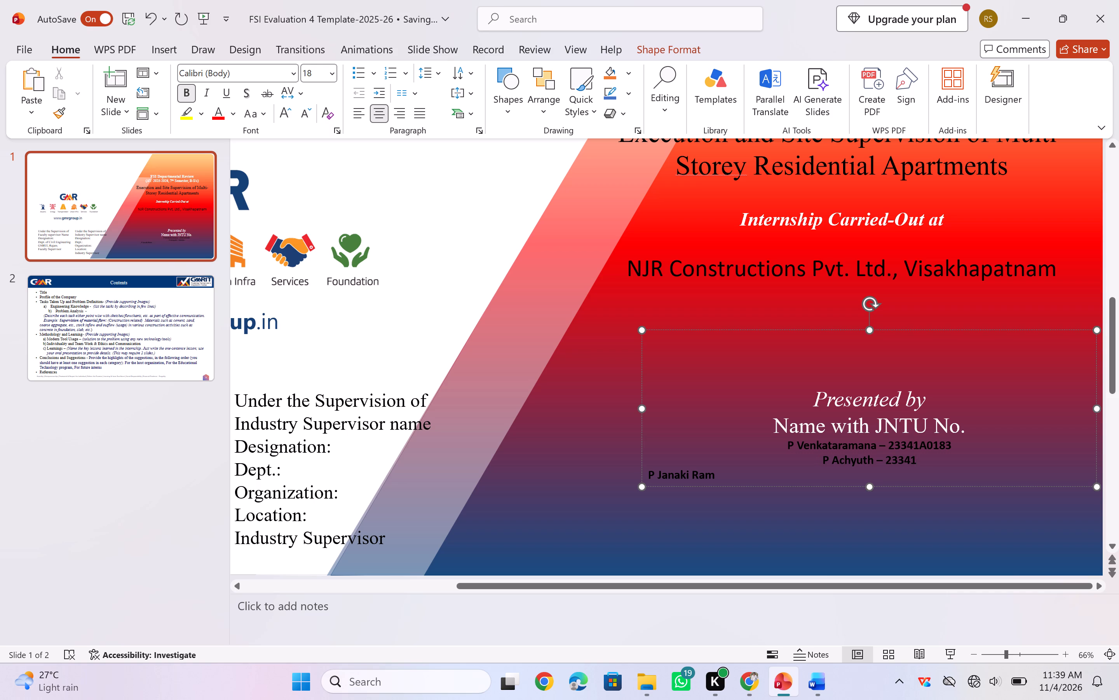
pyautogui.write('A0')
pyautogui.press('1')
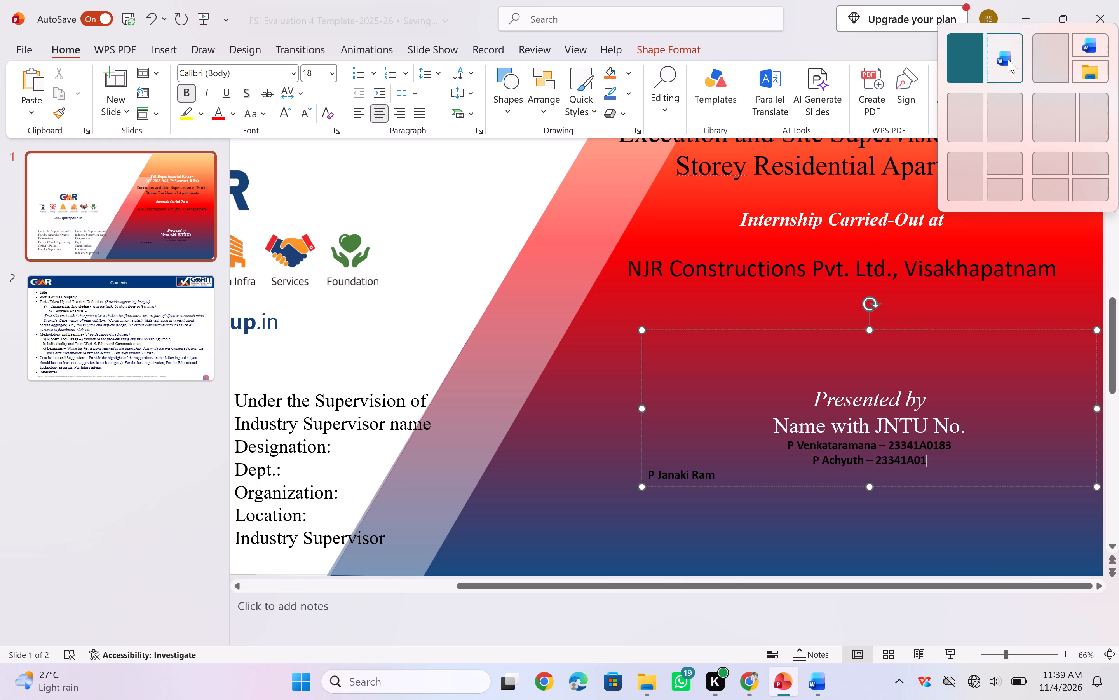
# Place the FSI REPORT Word document beside the presentation and complete the second student's JNTU number from its student list.
pyautogui.click(1008, 59)
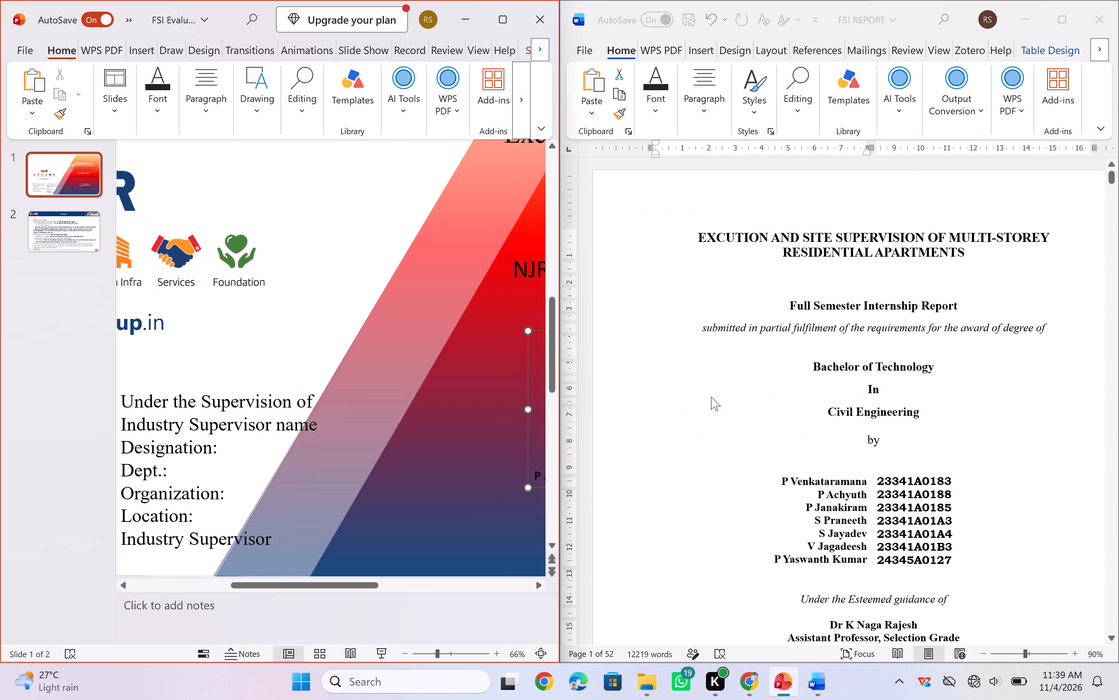
pyautogui.hscroll(-4, 499, 479)
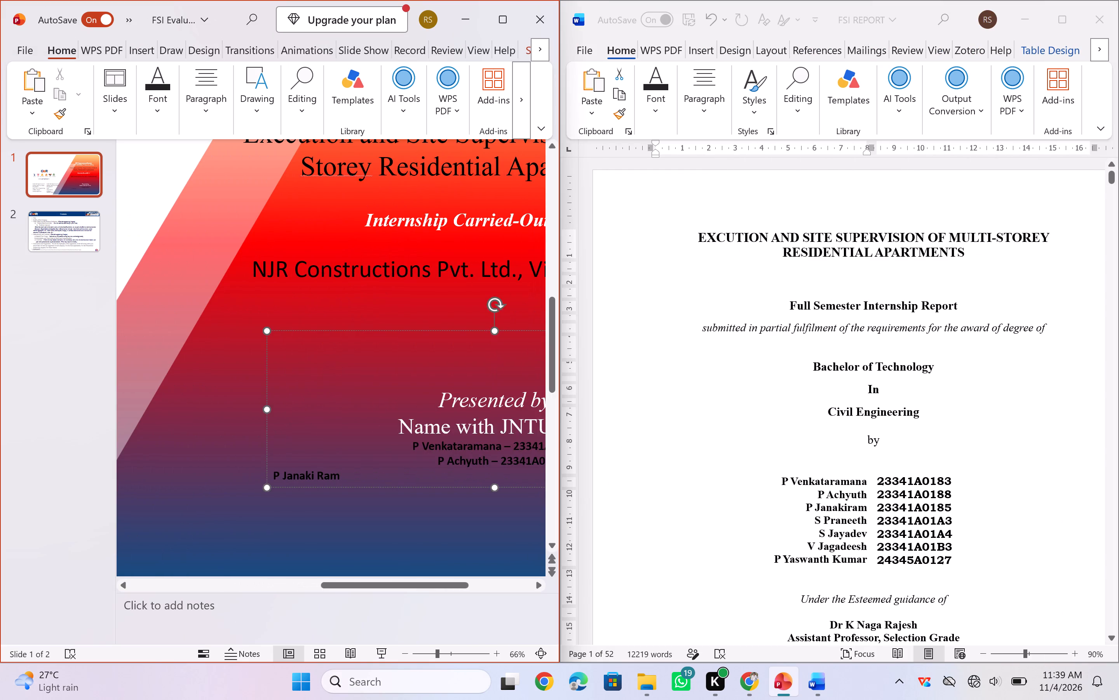
pyautogui.hscroll(-1, 499, 479)
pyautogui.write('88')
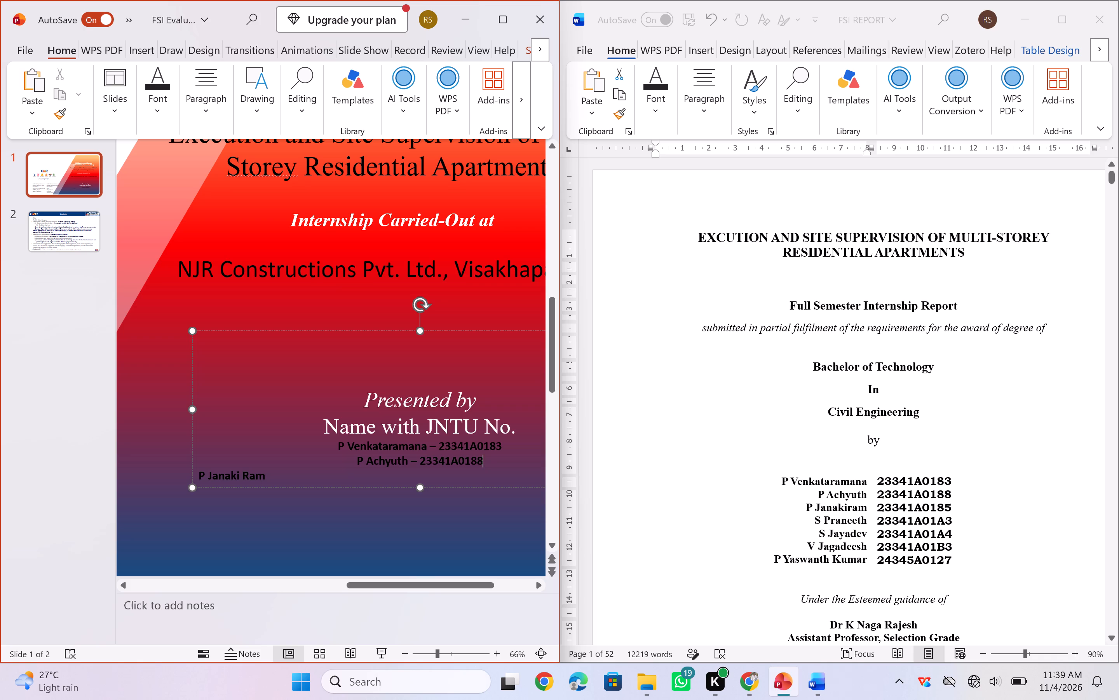
# Center the third student's name under the other entries.
pyautogui.tripleClick(206, 472)
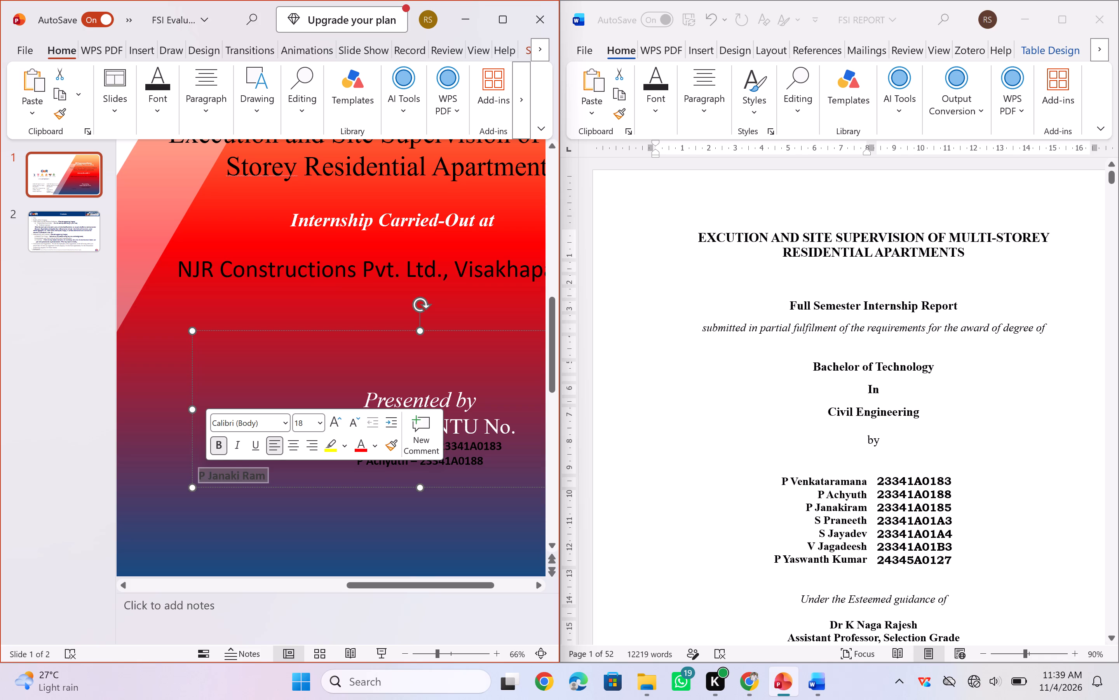
pyautogui.click(295, 454)
# Append a dash and the third student's JNTU number from the report's list after the name.
pyautogui.click(465, 479)
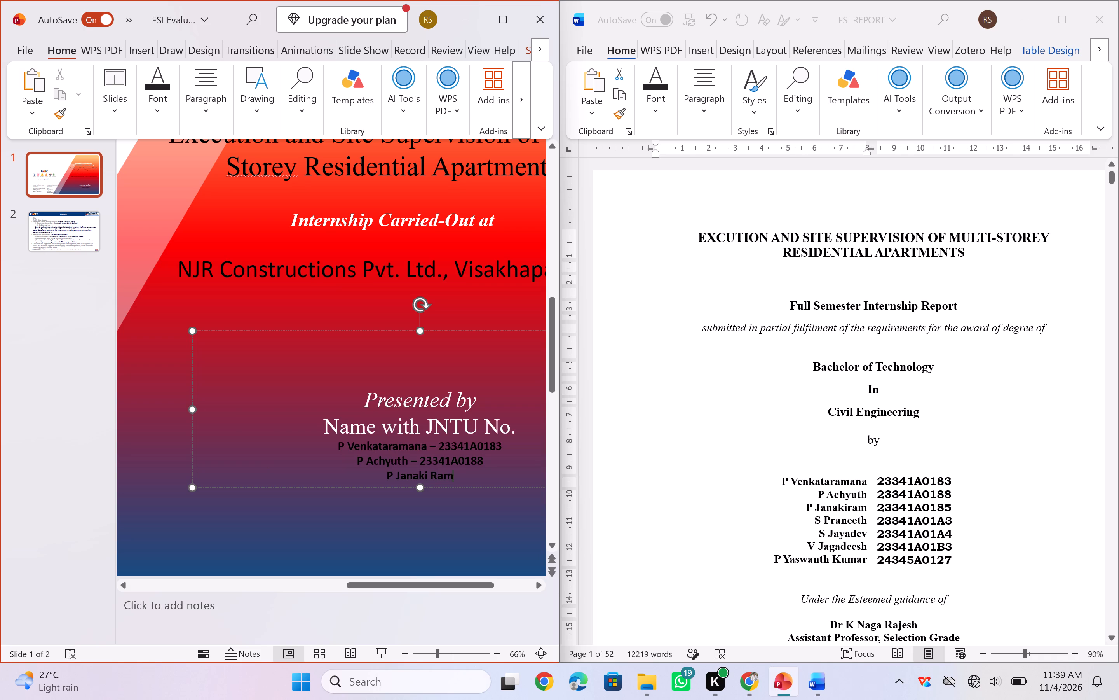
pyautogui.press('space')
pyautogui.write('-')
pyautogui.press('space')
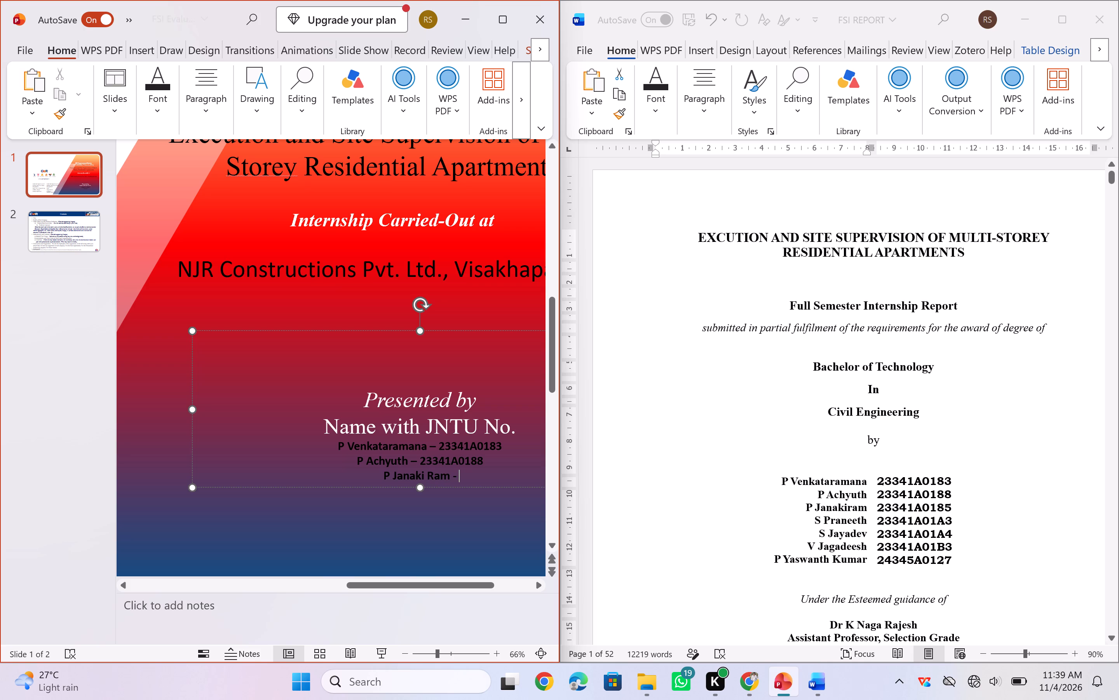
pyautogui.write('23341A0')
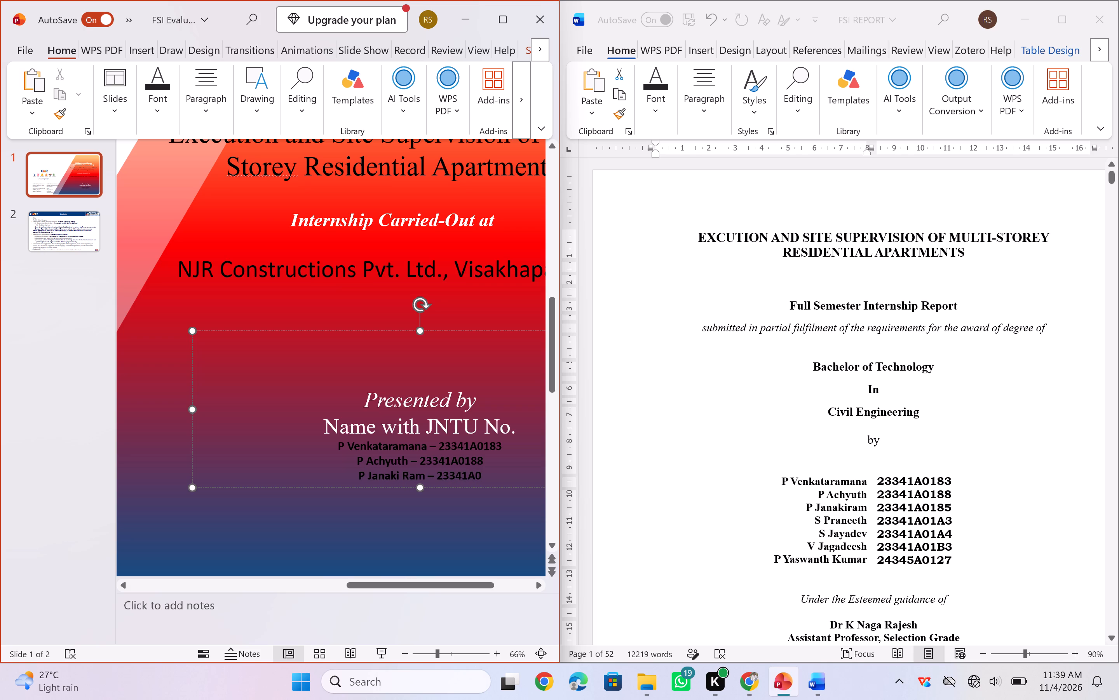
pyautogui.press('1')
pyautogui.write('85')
# Add the fourth student's name, with a period after the initial, a dash and the JNTU number on a new line.
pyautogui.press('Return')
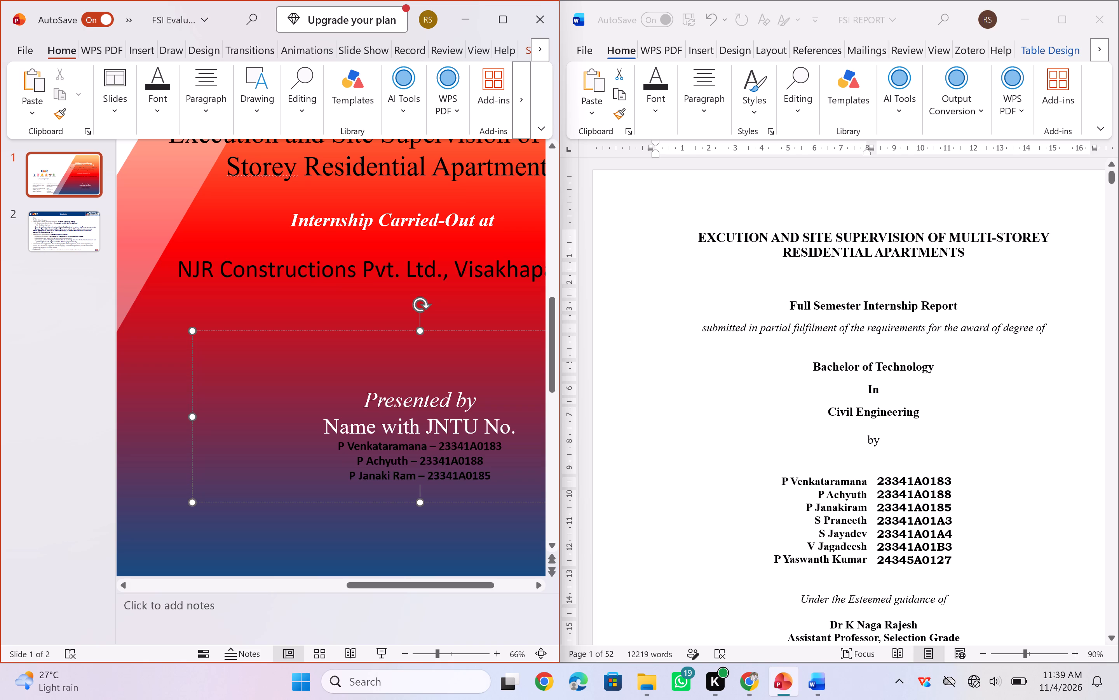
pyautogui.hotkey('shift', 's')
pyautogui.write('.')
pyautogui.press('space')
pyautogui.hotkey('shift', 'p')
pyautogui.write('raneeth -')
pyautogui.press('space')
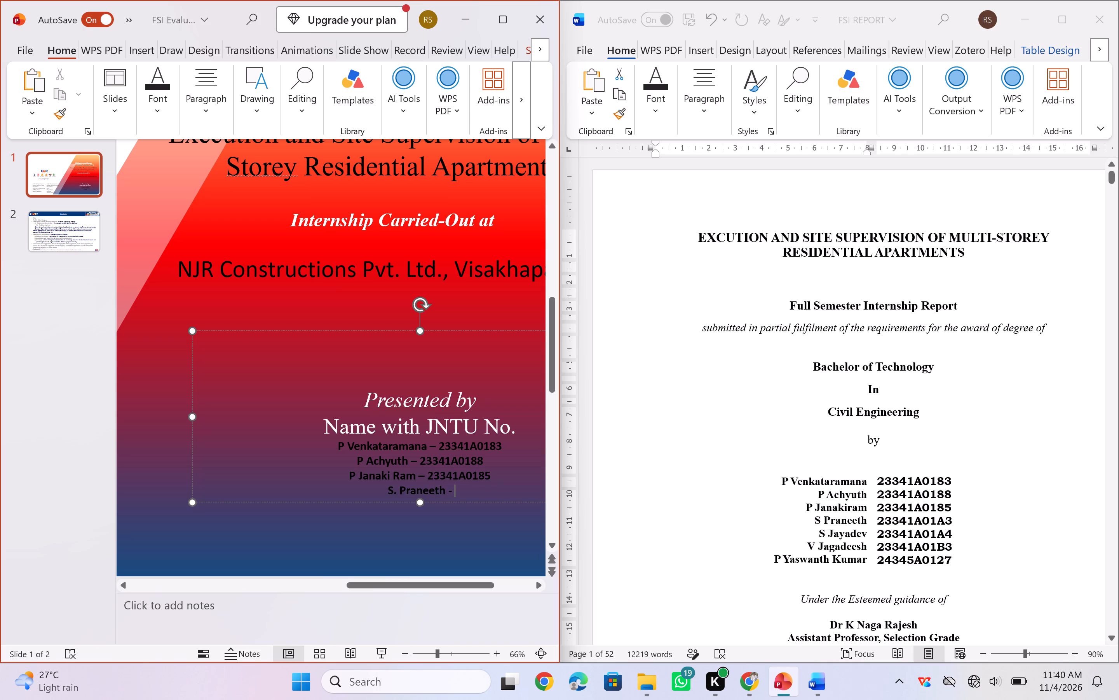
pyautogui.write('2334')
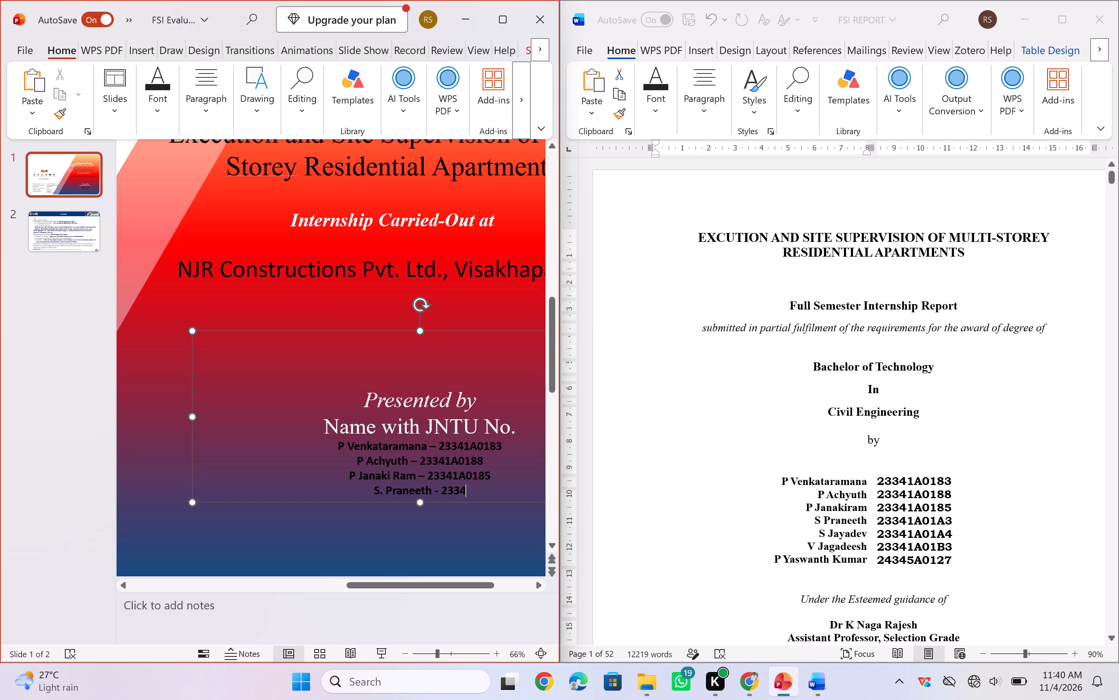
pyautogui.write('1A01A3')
# Add the fifth student's name without a period after the initial, a dash and the JNTU number on a new line.
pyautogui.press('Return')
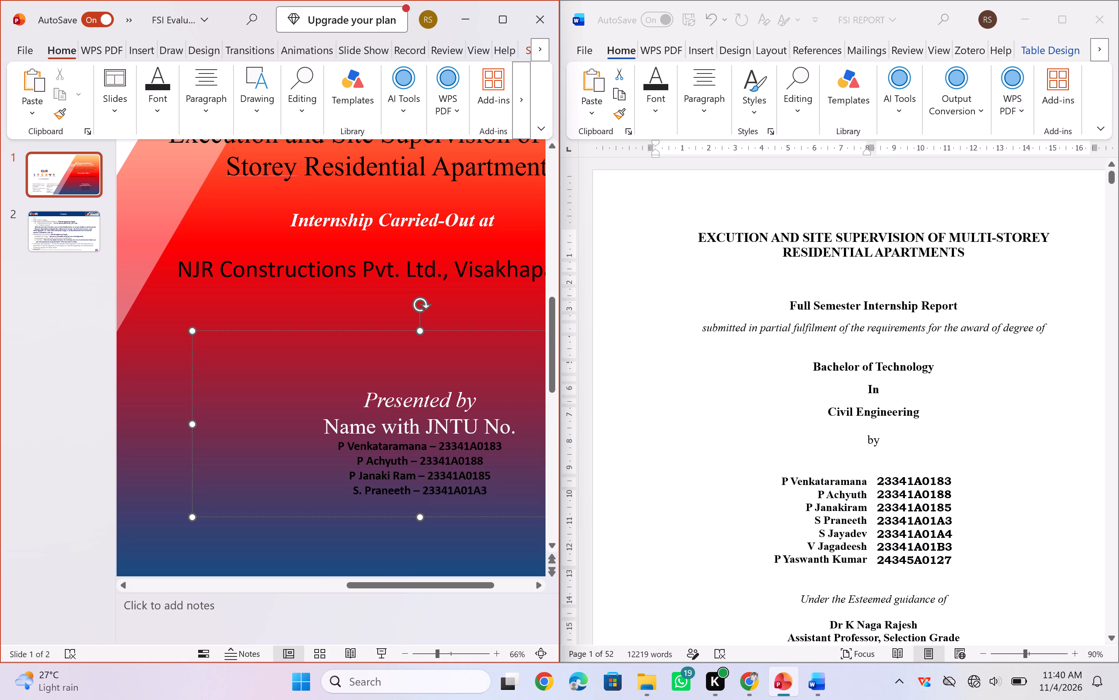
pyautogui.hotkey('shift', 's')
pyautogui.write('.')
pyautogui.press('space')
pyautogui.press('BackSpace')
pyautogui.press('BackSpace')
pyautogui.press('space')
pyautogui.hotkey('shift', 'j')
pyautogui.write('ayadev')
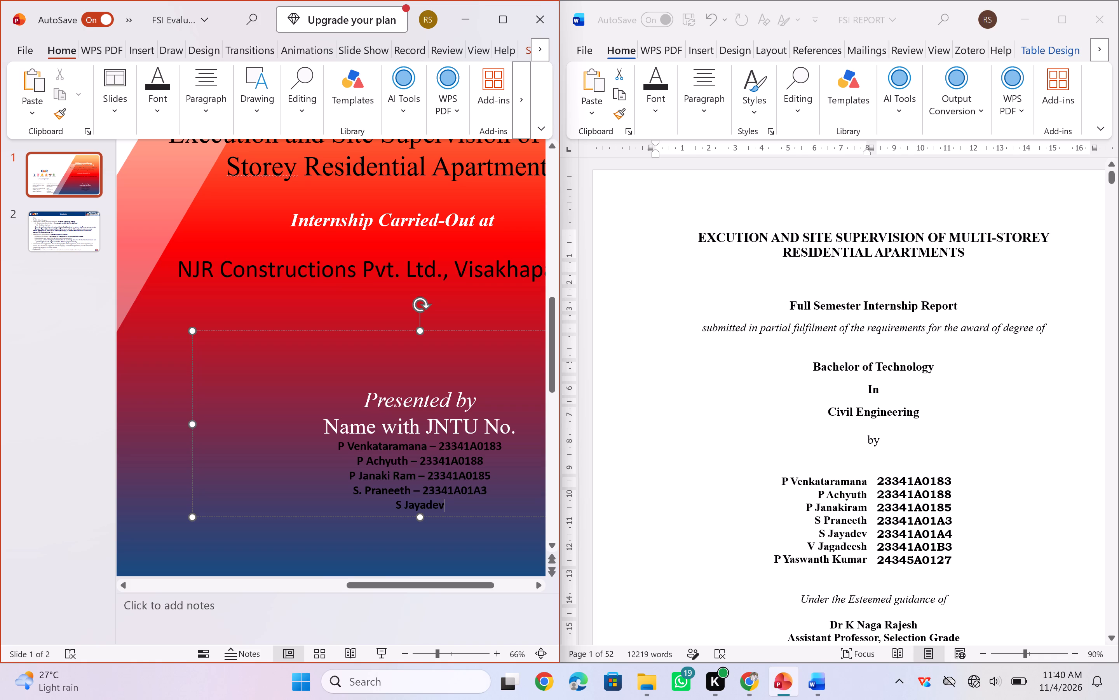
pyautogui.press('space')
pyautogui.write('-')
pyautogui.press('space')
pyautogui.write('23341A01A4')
# Add the sixth student's name, with a period after the initial, a dash and the JNTU number on a new line.
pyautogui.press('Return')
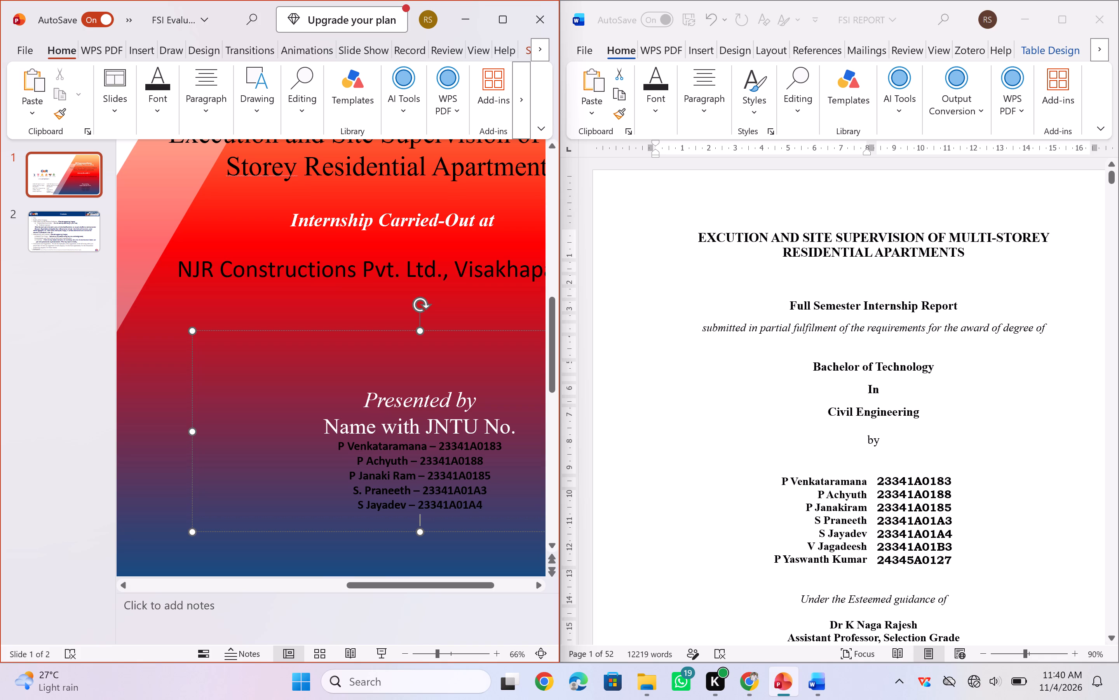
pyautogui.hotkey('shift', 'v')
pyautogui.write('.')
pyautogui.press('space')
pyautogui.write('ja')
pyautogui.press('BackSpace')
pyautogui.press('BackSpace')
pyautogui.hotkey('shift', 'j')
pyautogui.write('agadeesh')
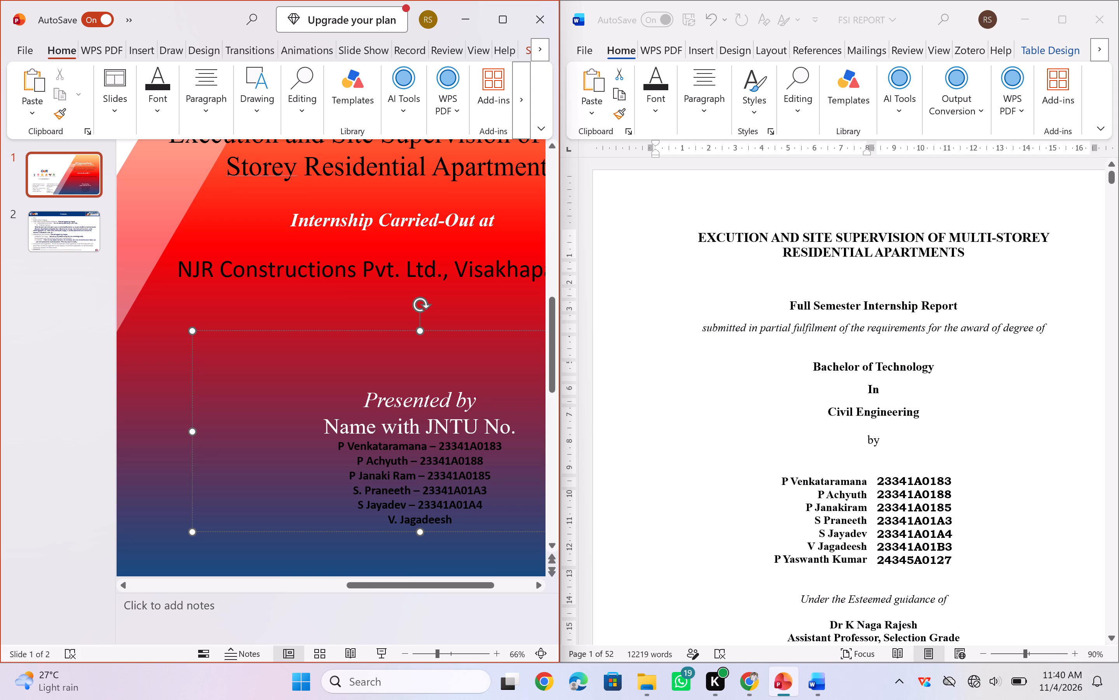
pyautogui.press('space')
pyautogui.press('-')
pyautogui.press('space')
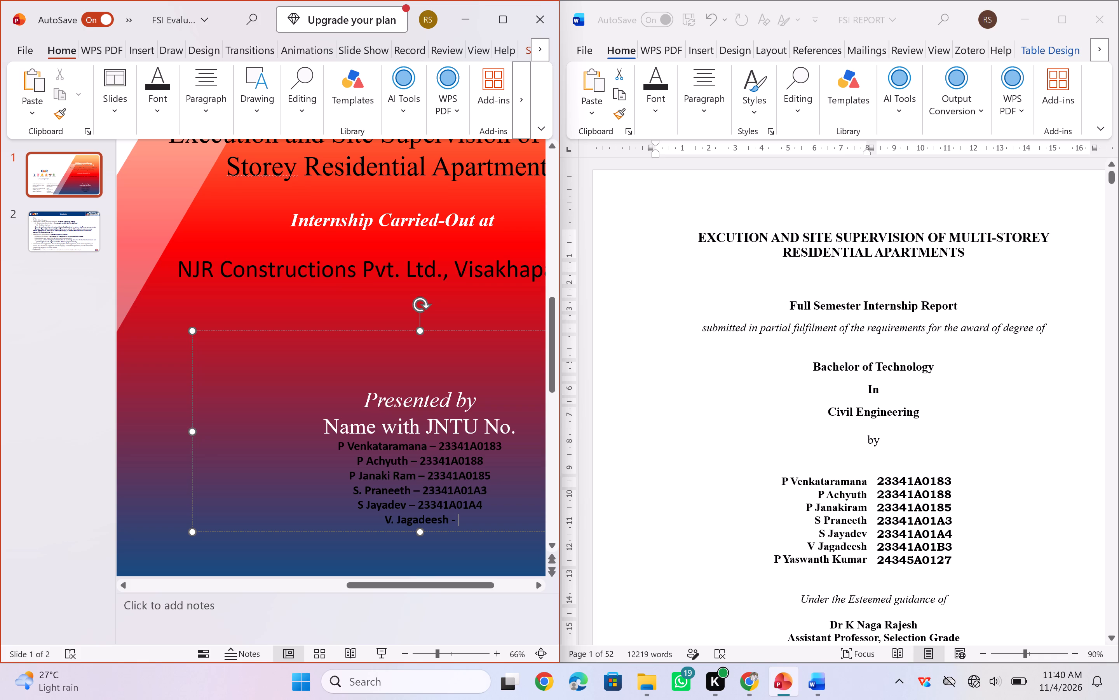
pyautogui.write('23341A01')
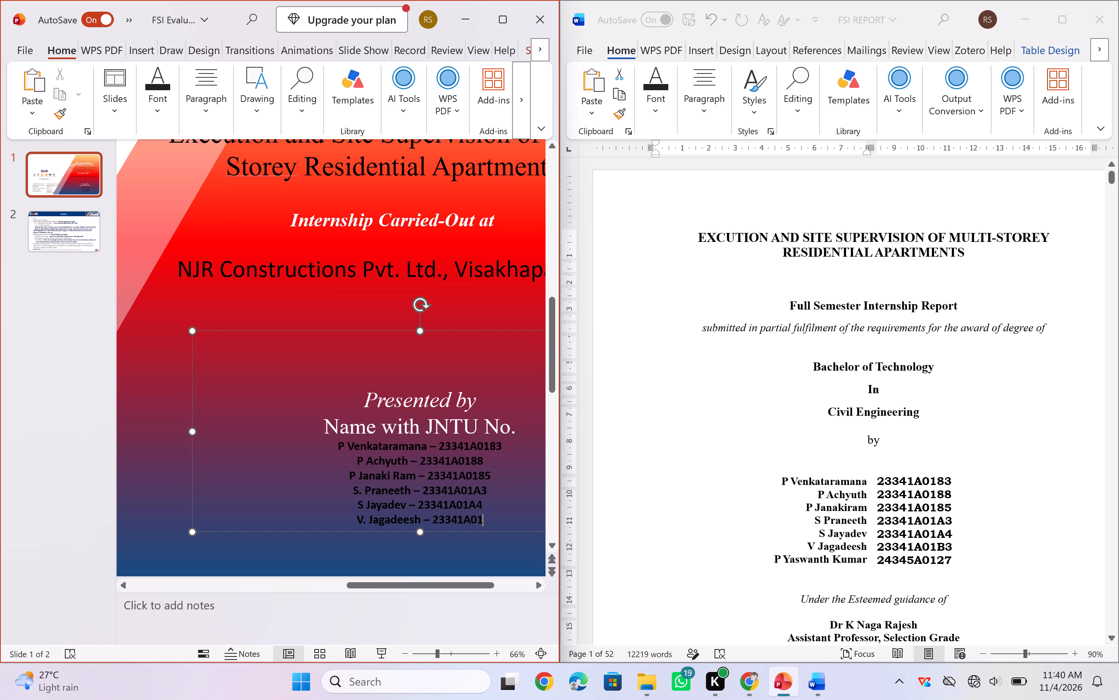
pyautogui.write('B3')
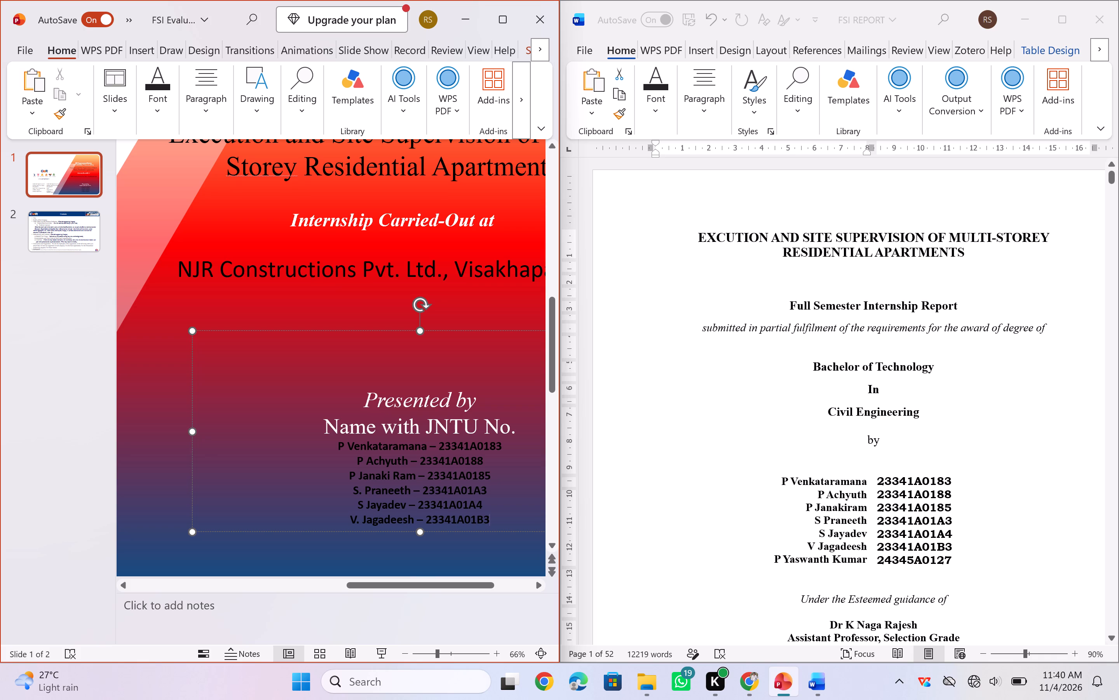
# Add the seventh student's name, with a period after the initial, a dash and the JNTU number from the report's list on a new line.
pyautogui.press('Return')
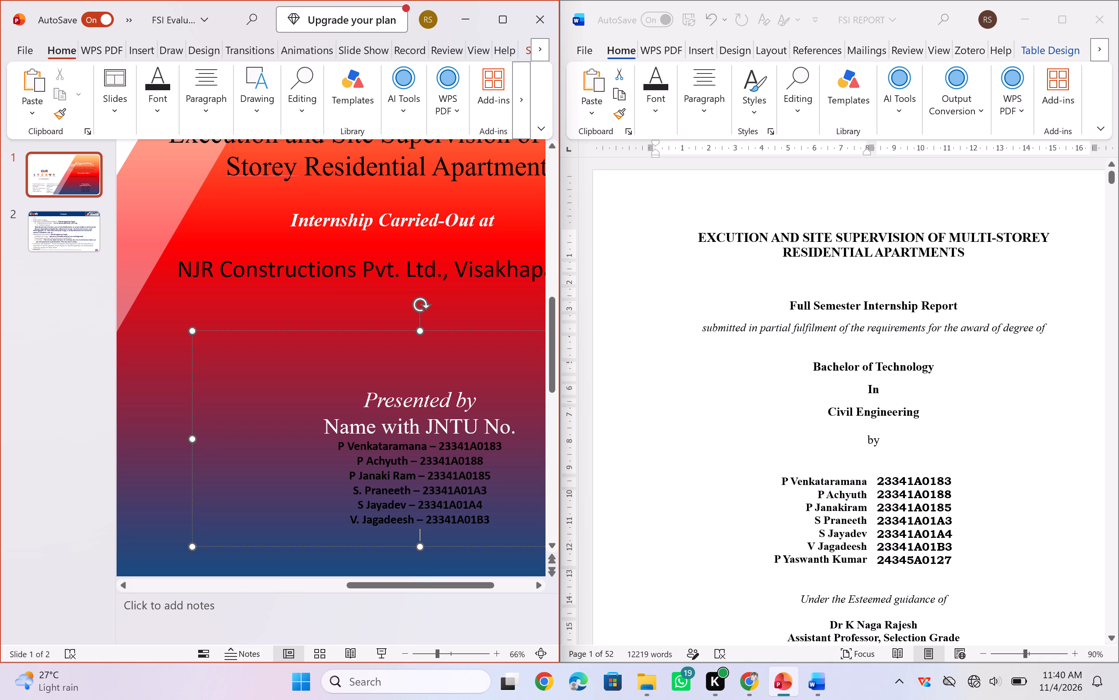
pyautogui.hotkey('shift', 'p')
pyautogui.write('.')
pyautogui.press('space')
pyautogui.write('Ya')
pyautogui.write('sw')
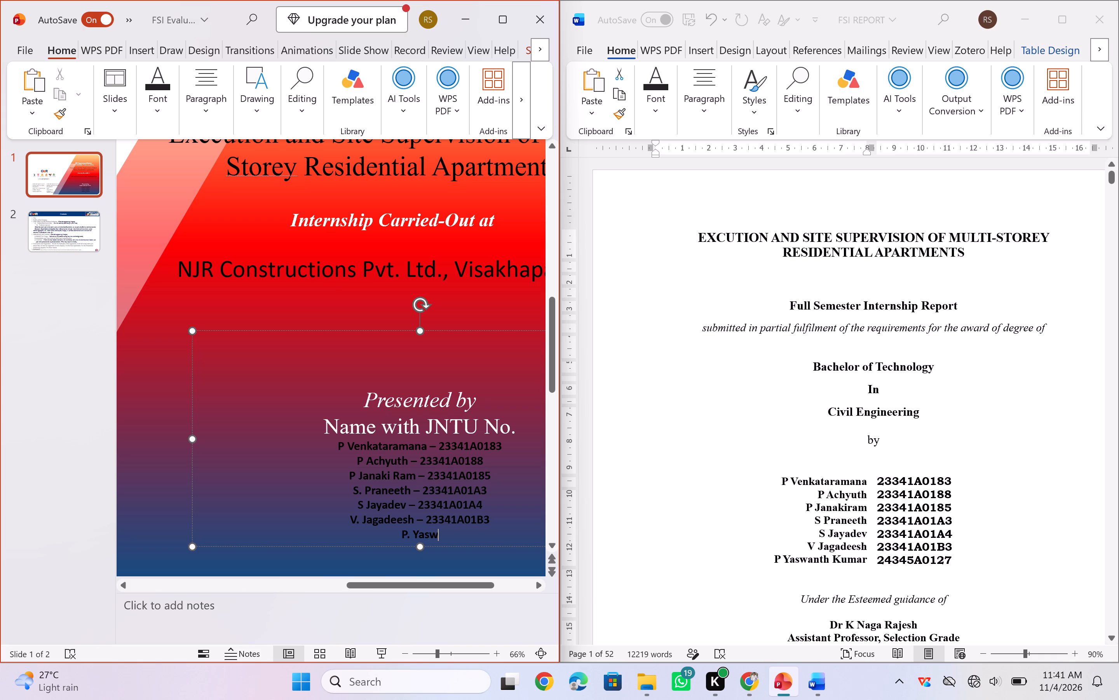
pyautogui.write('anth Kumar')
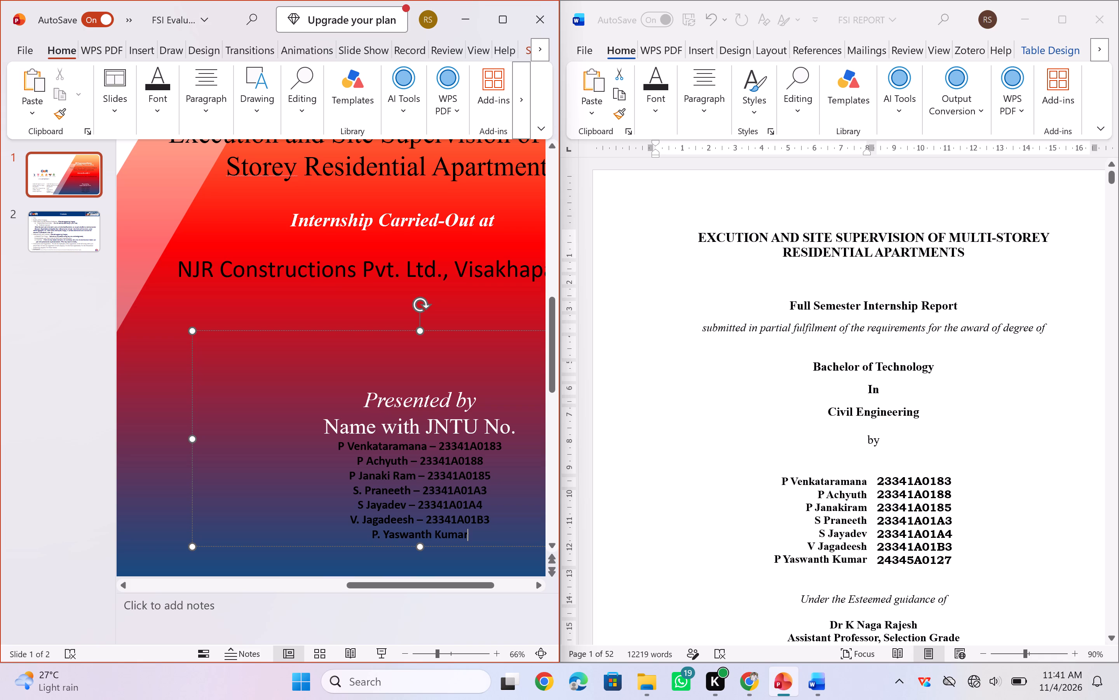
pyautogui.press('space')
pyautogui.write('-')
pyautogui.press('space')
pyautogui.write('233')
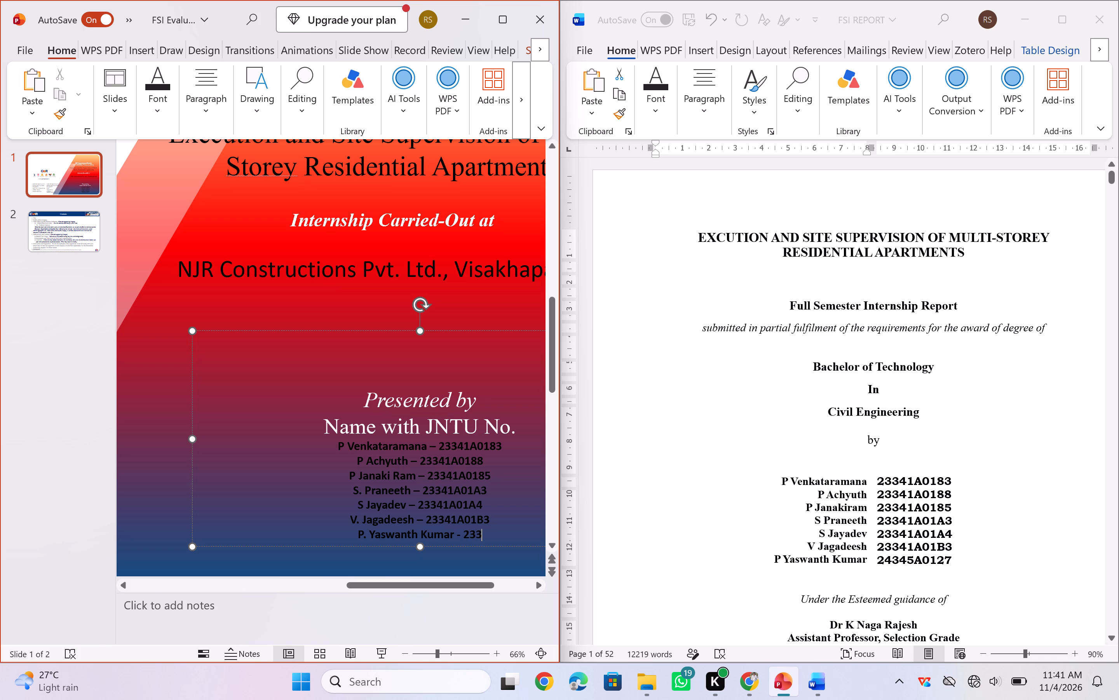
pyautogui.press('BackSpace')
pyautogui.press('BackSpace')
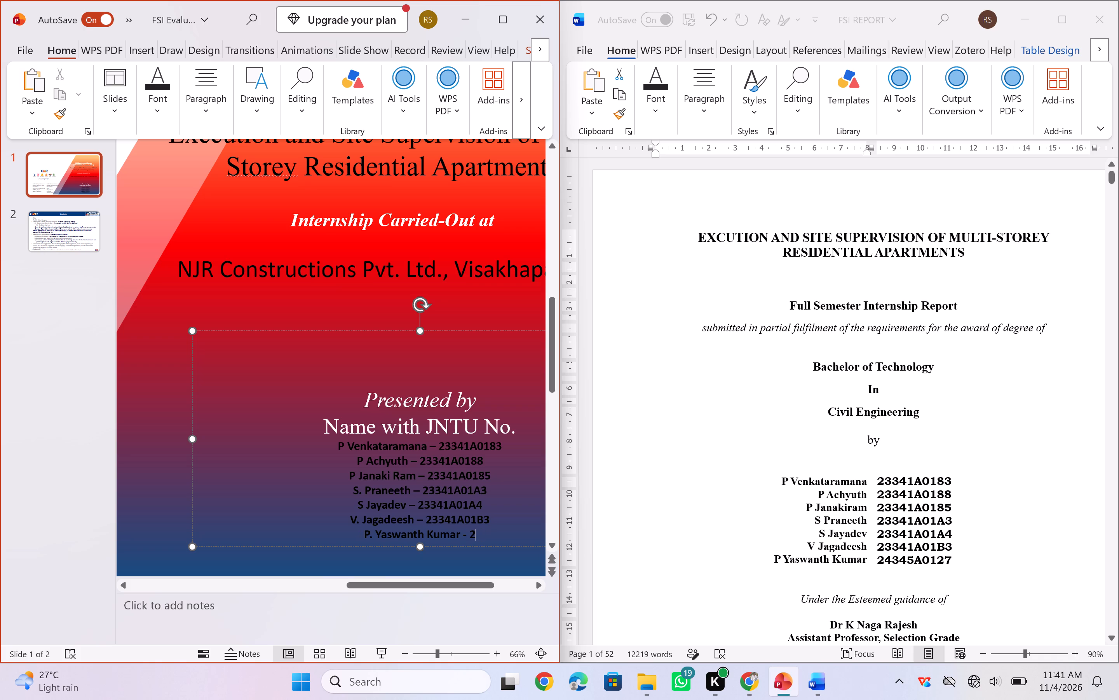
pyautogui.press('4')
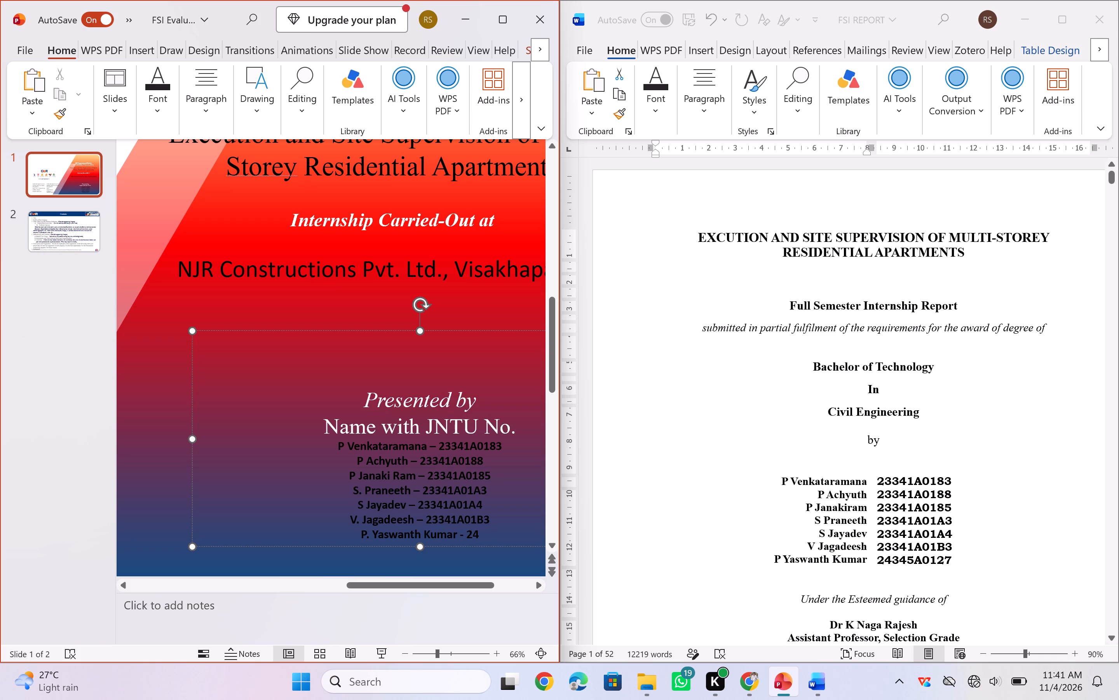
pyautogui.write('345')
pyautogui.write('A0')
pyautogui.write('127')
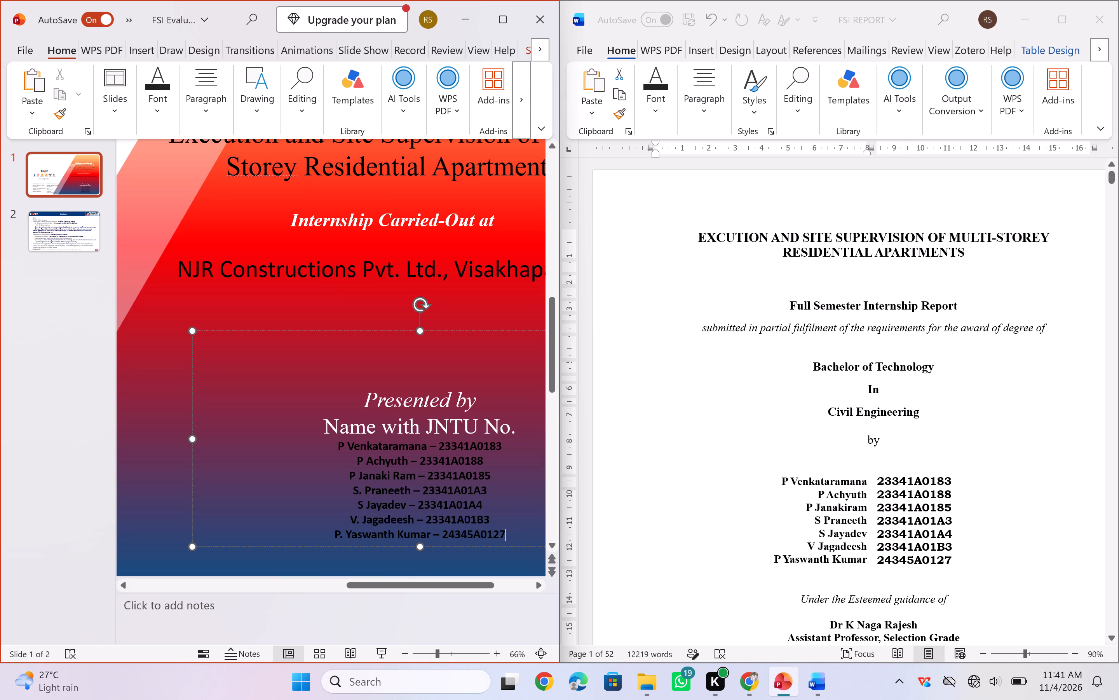
# Maximize the presentation window.
pyautogui.click(501, 13)
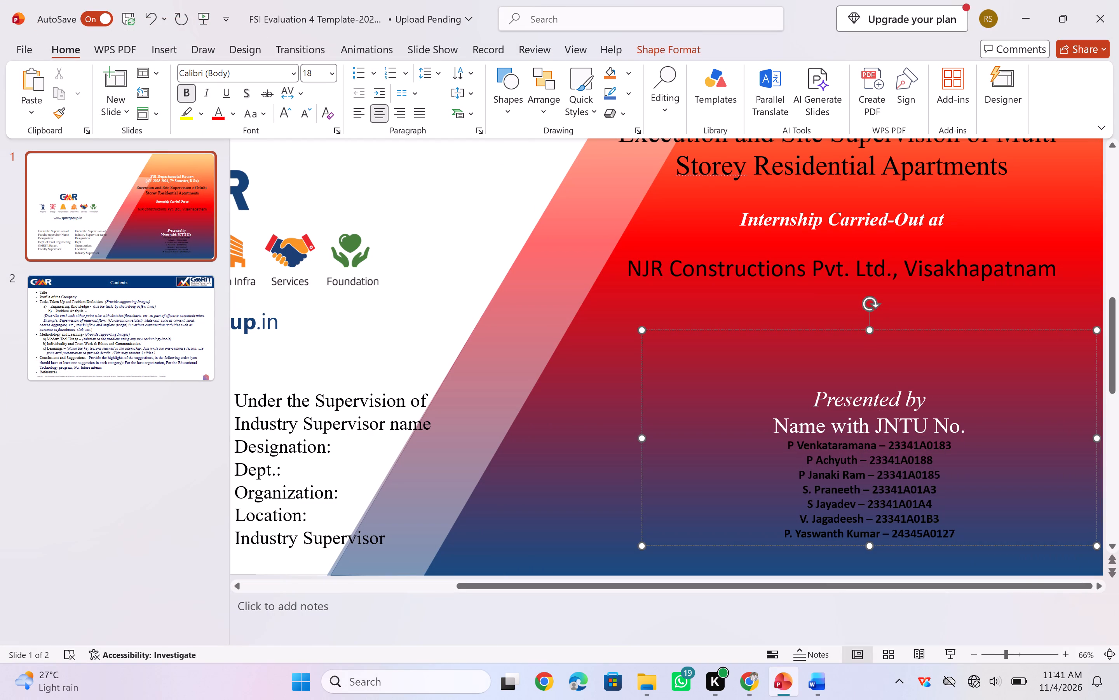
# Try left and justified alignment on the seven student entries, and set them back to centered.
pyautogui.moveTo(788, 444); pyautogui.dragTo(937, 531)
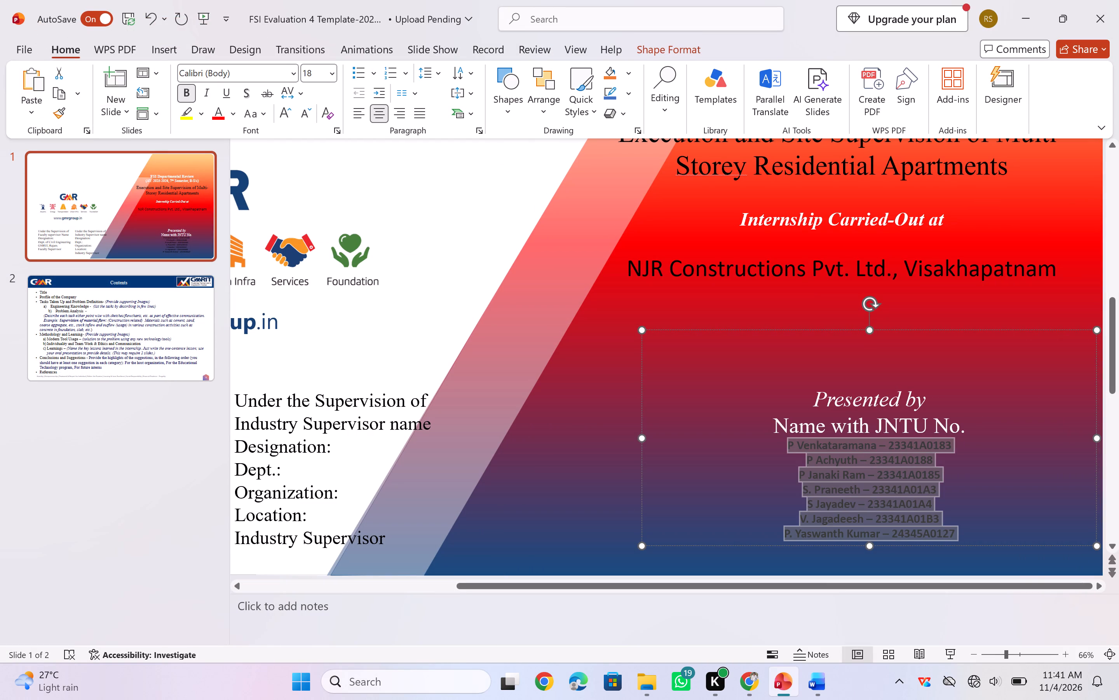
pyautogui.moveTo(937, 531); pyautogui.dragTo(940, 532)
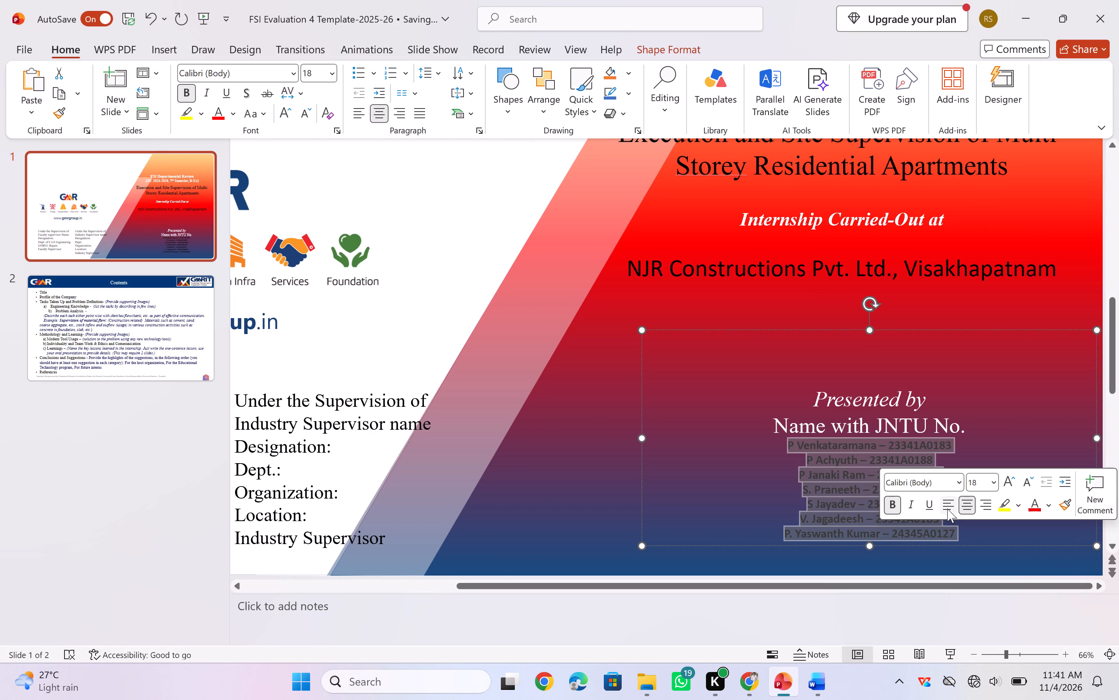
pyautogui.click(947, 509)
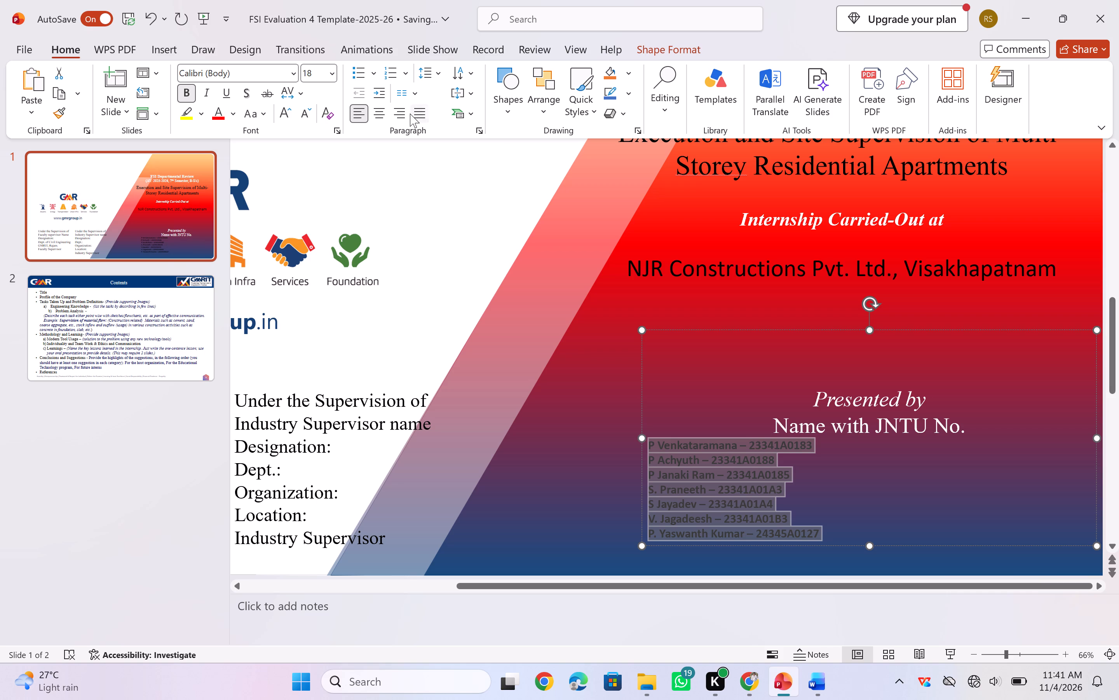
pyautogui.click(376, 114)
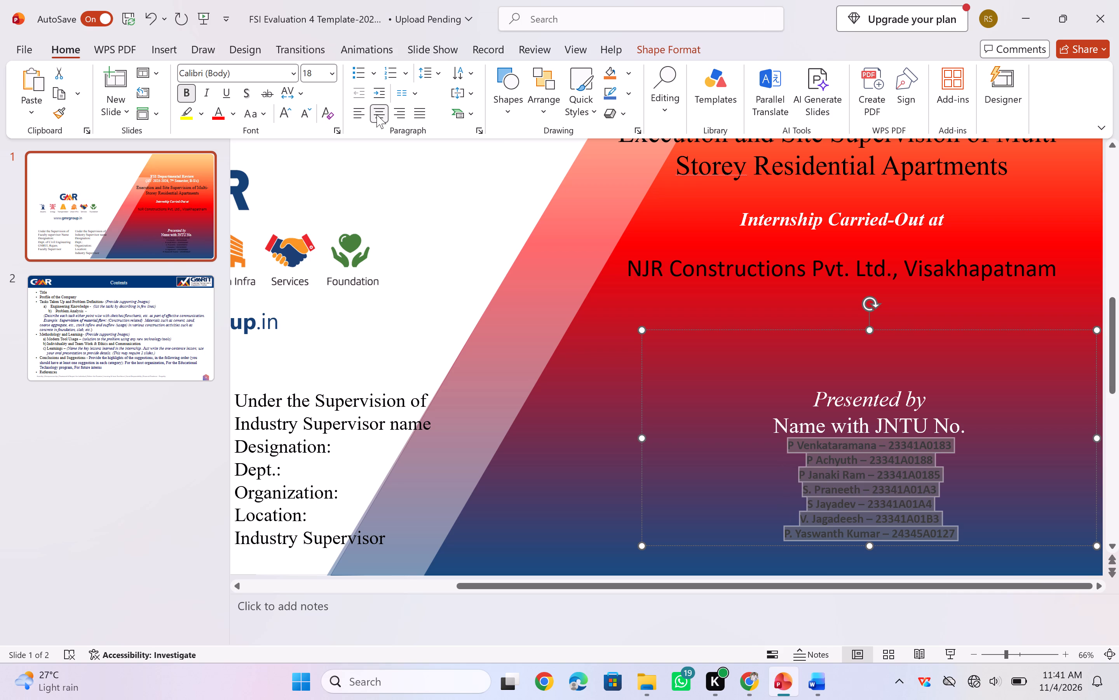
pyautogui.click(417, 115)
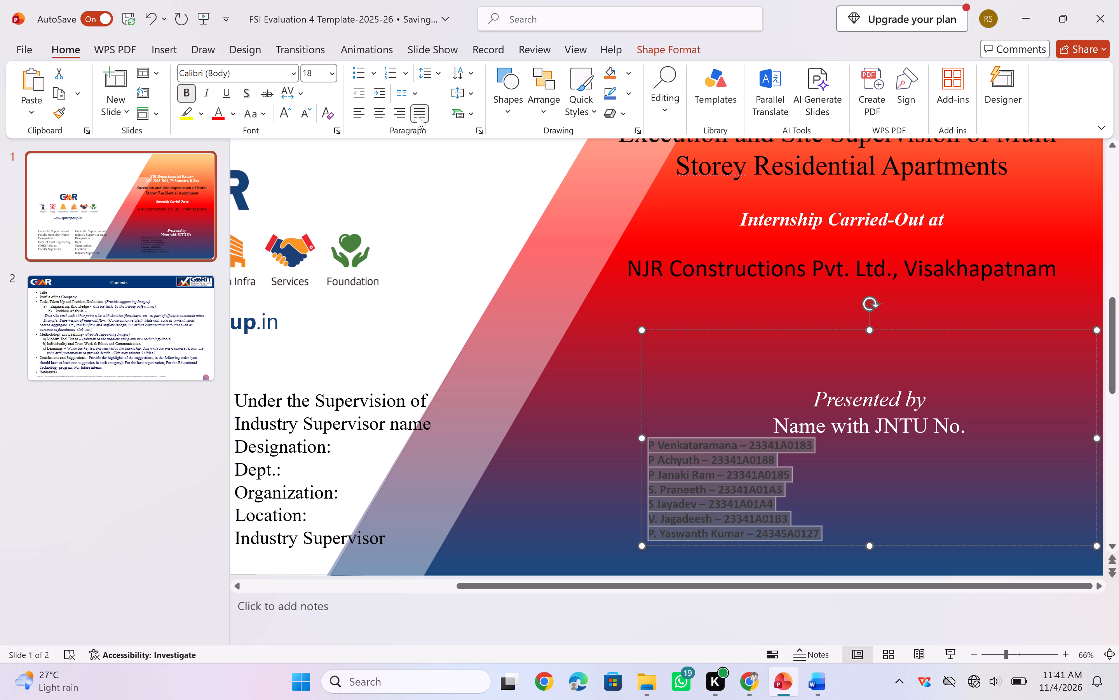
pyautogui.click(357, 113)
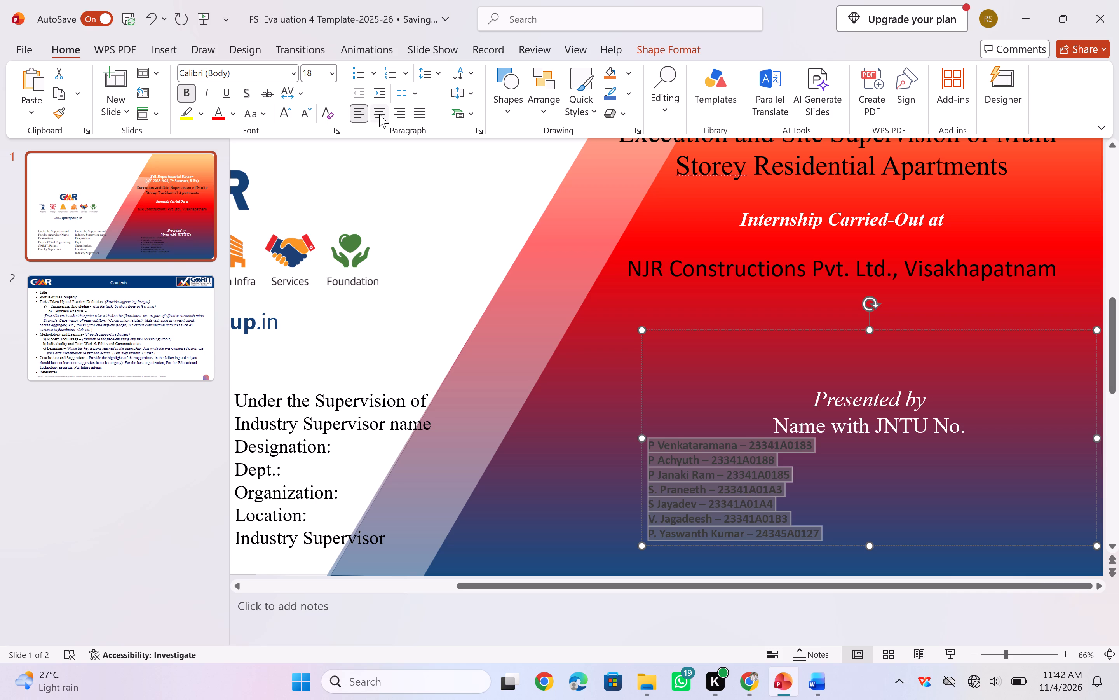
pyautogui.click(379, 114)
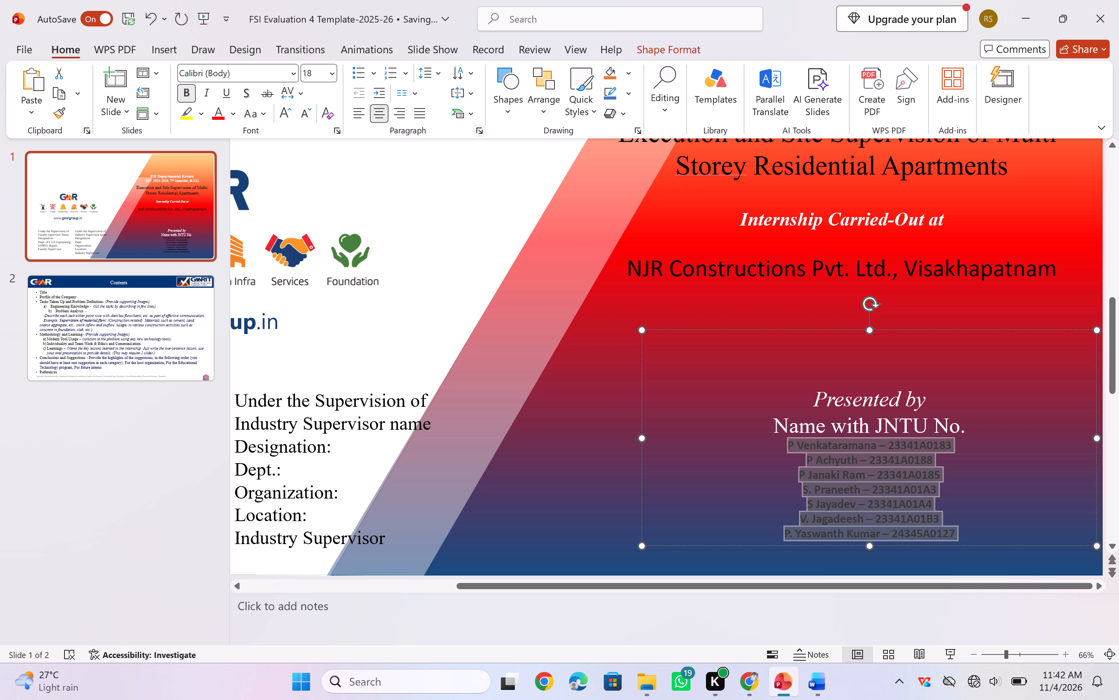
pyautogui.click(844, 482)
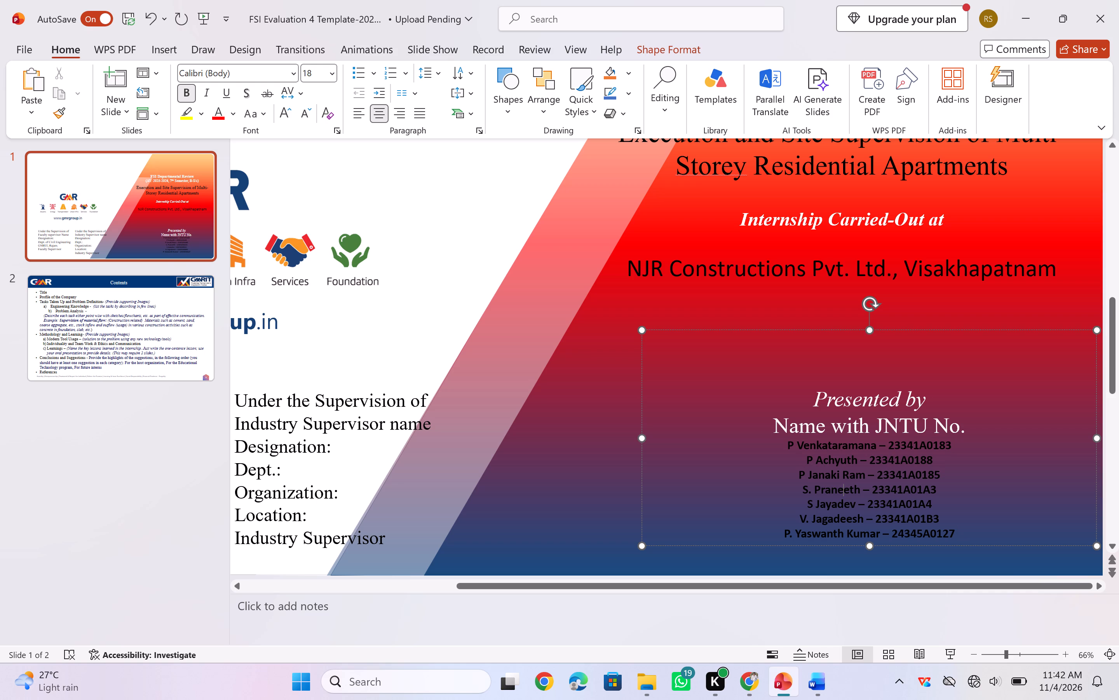
# Indent the second student entry with leading spaces so its JNTU number lines up under the first entry's.
pyautogui.click(802, 459)
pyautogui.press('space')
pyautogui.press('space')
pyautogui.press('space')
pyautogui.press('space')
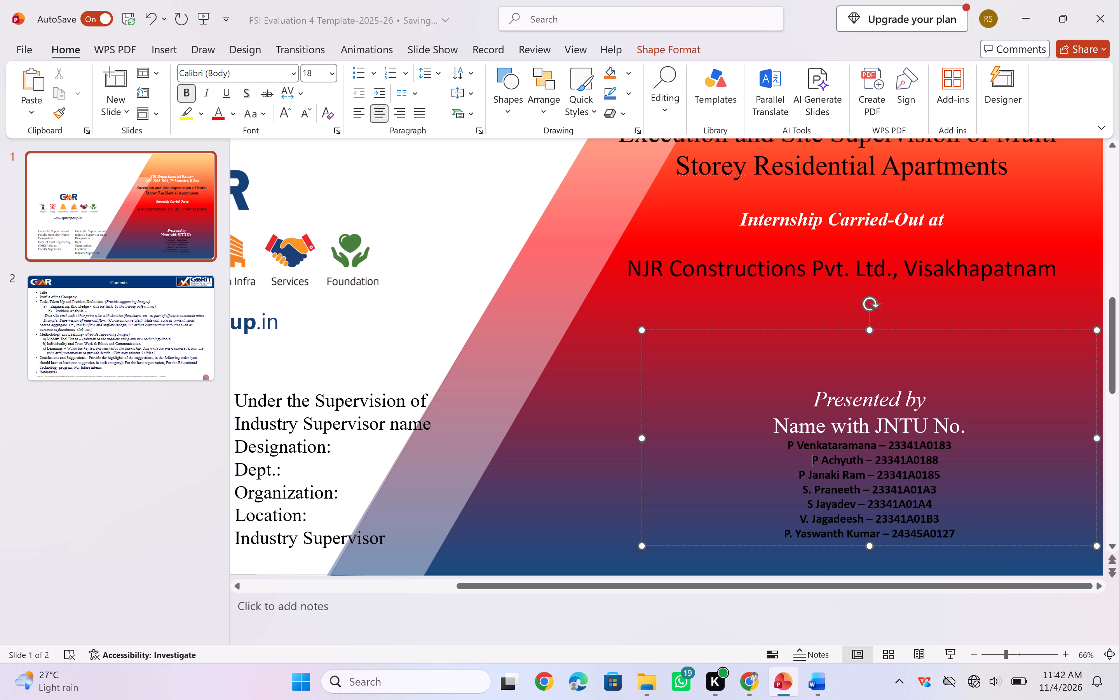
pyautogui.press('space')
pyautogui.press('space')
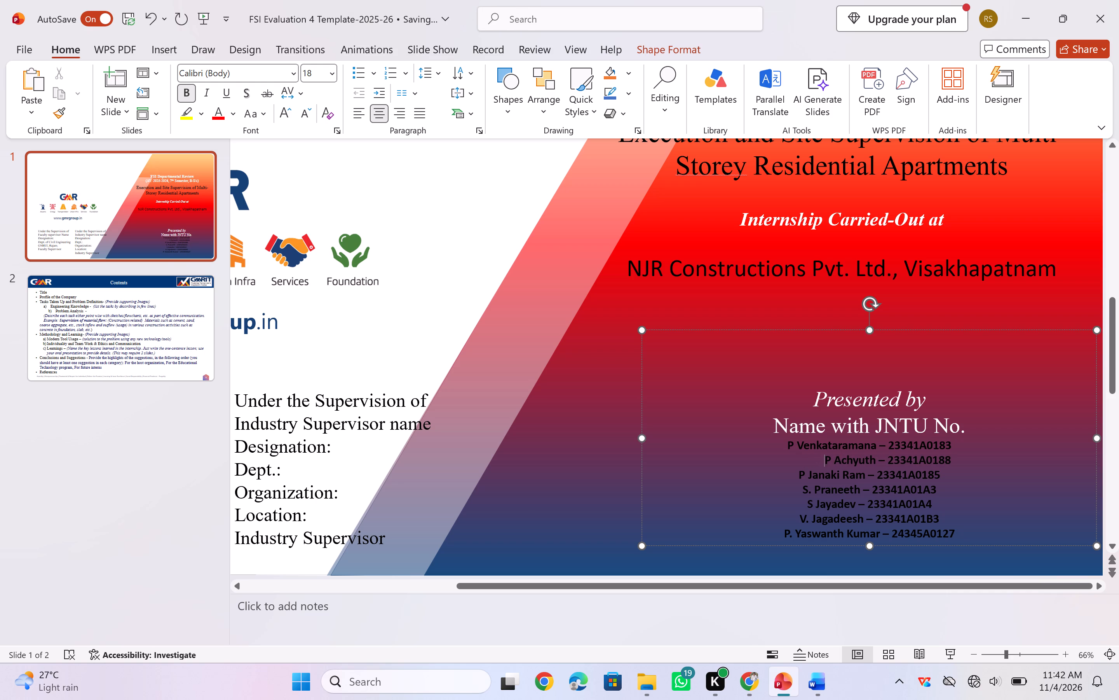
# Indent the third student entry with leading spaces to line up its JNTU number, and add one more leading space to the second entry.
pyautogui.press('Down')
pyautogui.press('Left')
pyautogui.press('Left')
pyautogui.press('Left')
pyautogui.press('Left')
pyautogui.press('Left')
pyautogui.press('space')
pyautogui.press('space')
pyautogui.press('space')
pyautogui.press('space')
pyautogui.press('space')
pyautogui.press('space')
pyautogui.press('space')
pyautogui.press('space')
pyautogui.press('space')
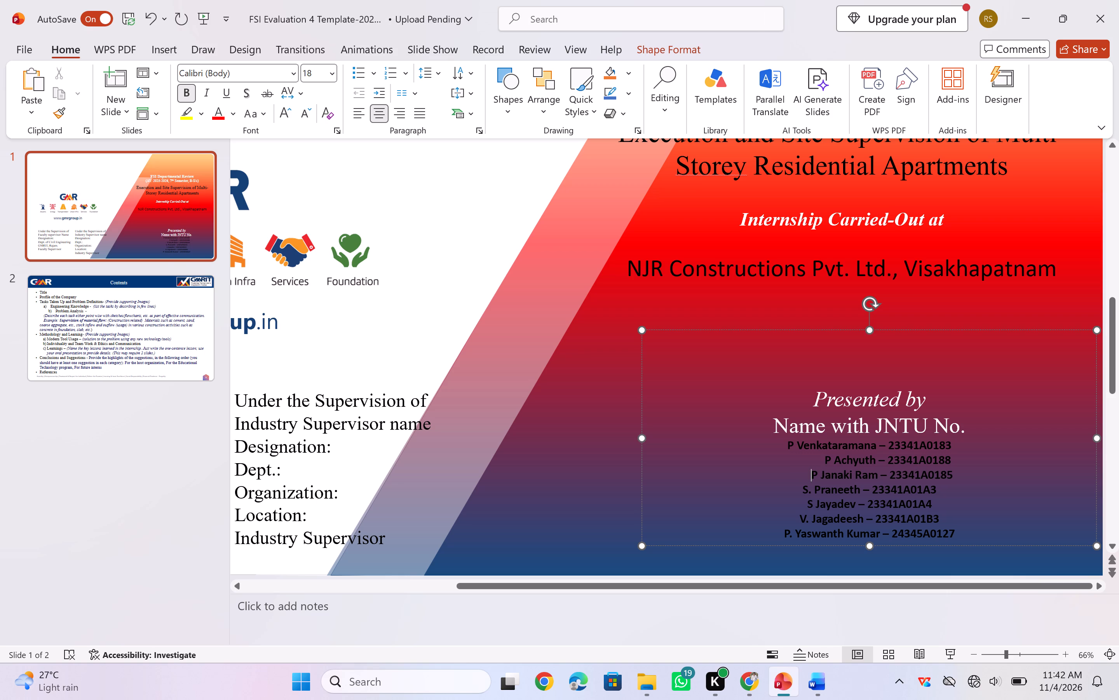
pyautogui.press('BackSpace')
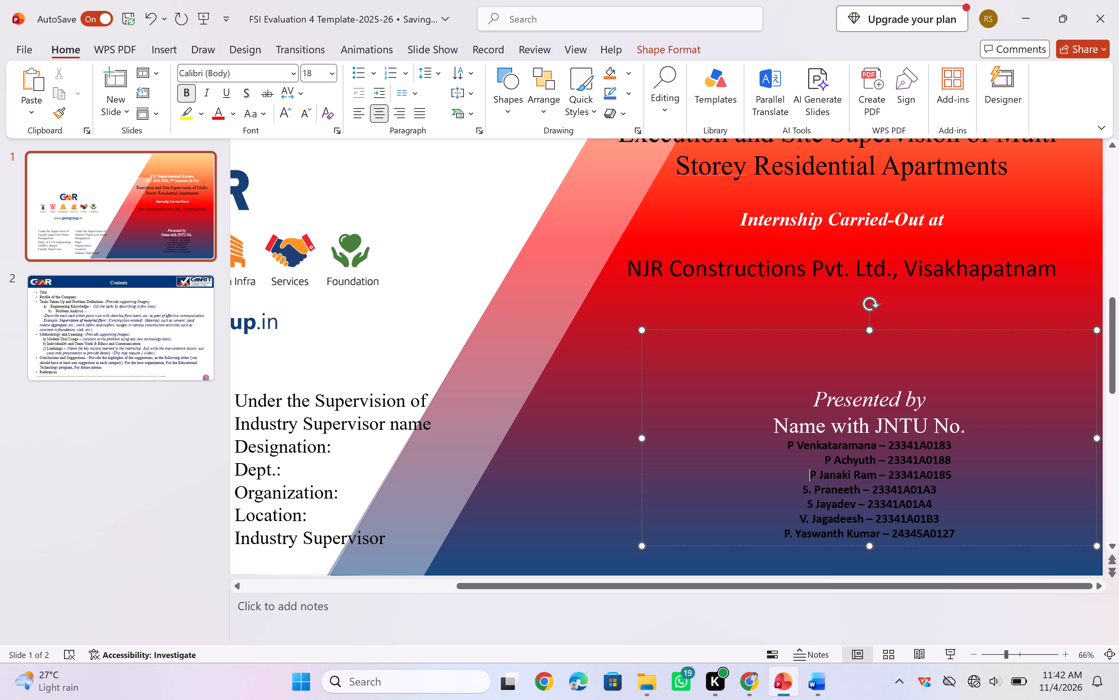
pyautogui.press('Up')
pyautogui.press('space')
# Indent the fourth student entry with leading spaces so its JNTU number lines up with the entries above.
pyautogui.press('Down')
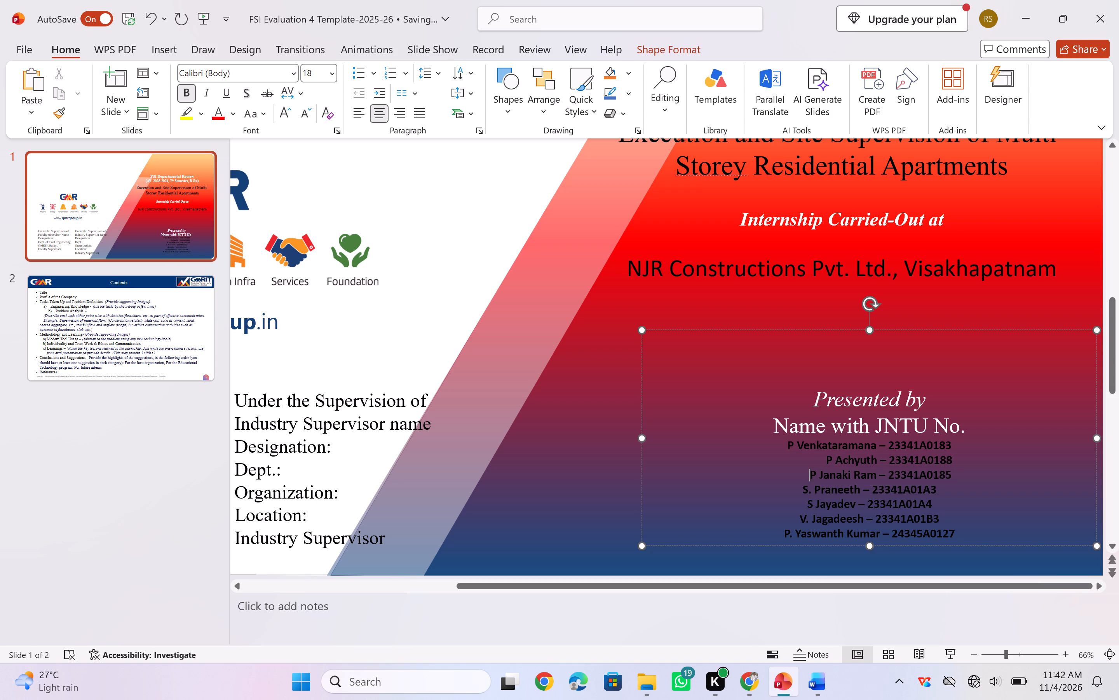
pyautogui.press('Down')
pyautogui.press('Left')
pyautogui.press('Left')
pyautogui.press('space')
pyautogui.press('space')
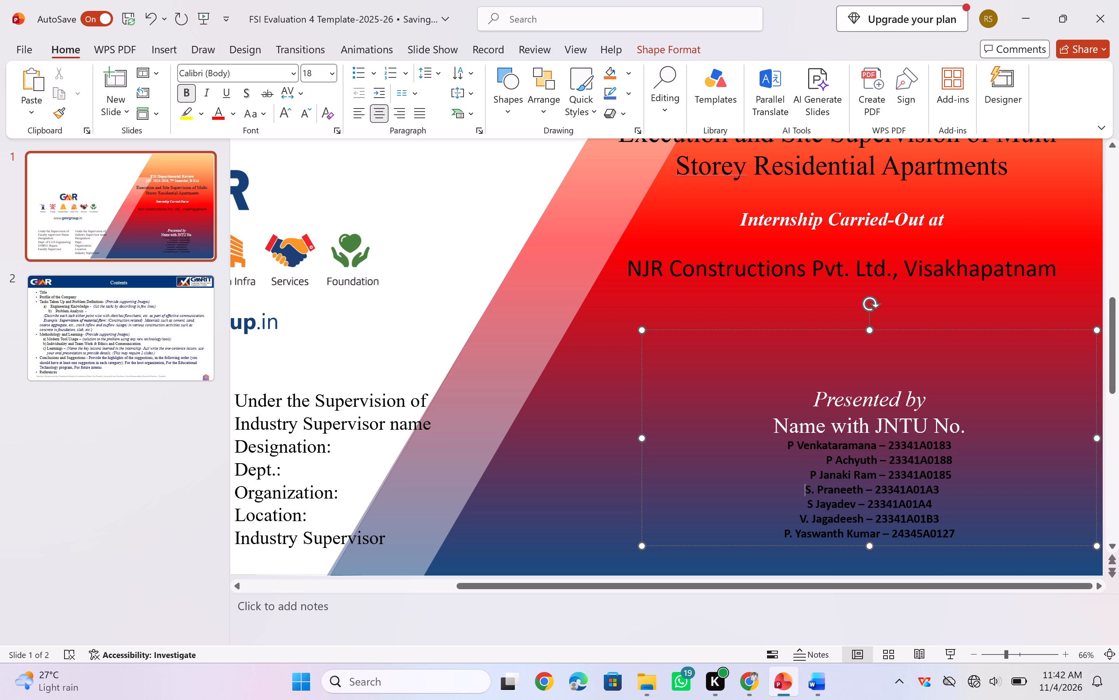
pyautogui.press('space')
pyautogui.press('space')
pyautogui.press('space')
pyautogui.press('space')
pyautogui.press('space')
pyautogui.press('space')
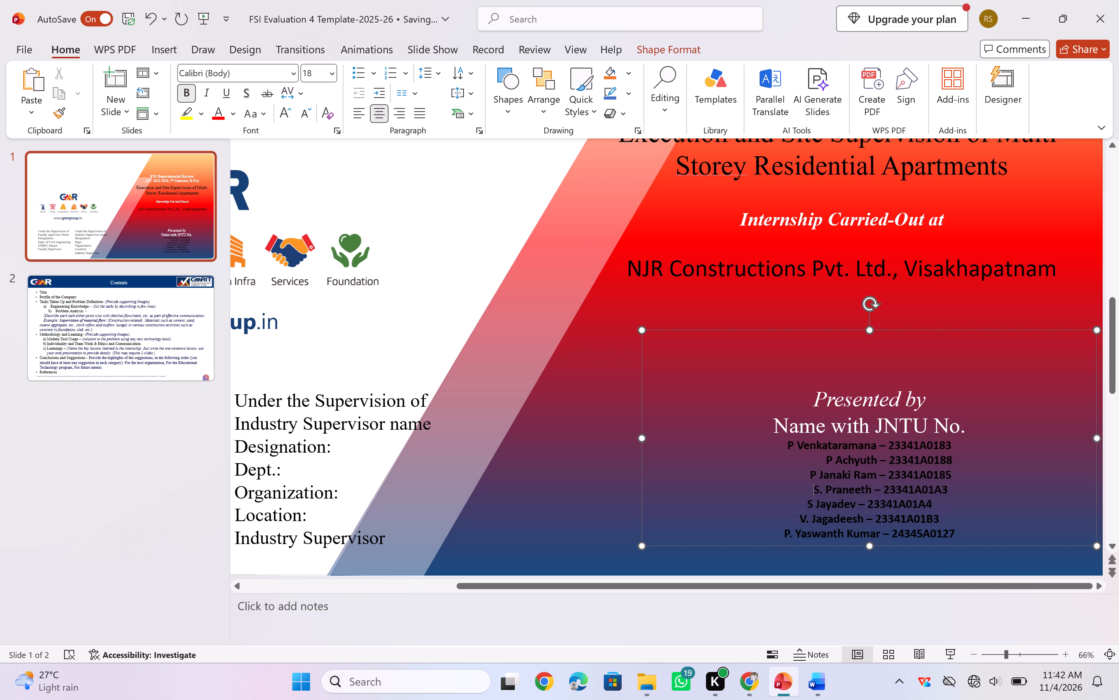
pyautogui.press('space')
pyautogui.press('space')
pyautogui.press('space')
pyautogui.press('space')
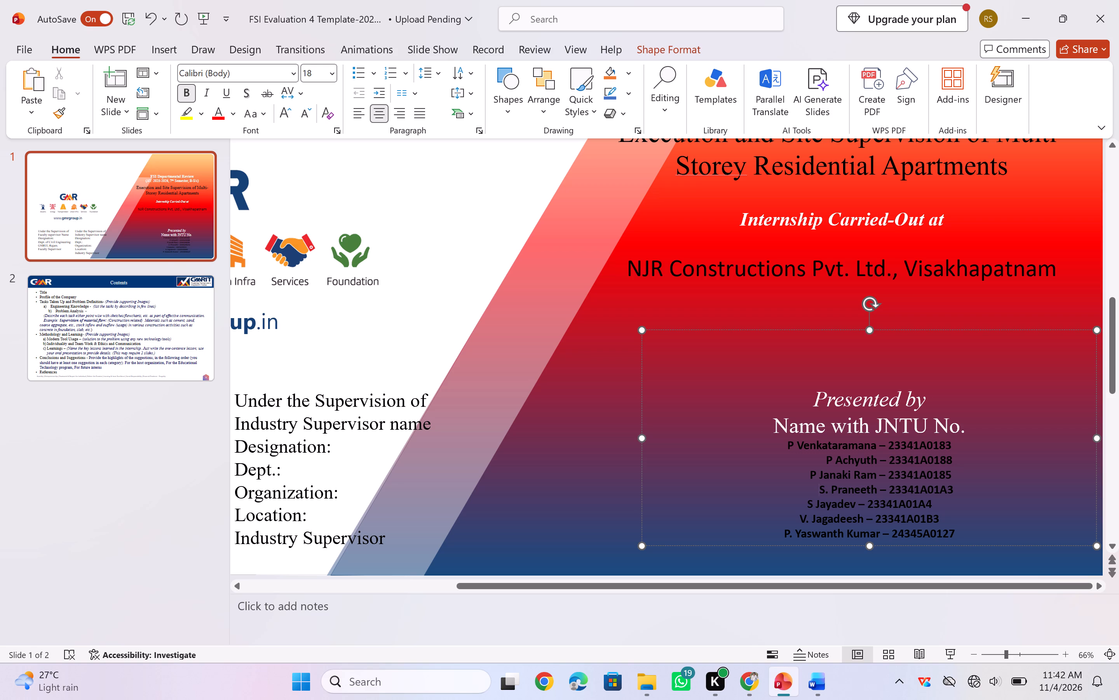
# Add a period after the initial in the fifth, third, second and first student entries.
pyautogui.press('Down')
pyautogui.press('Left')
pyautogui.press('Left')
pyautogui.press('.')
pyautogui.press('Up')
pyautogui.press('Up')
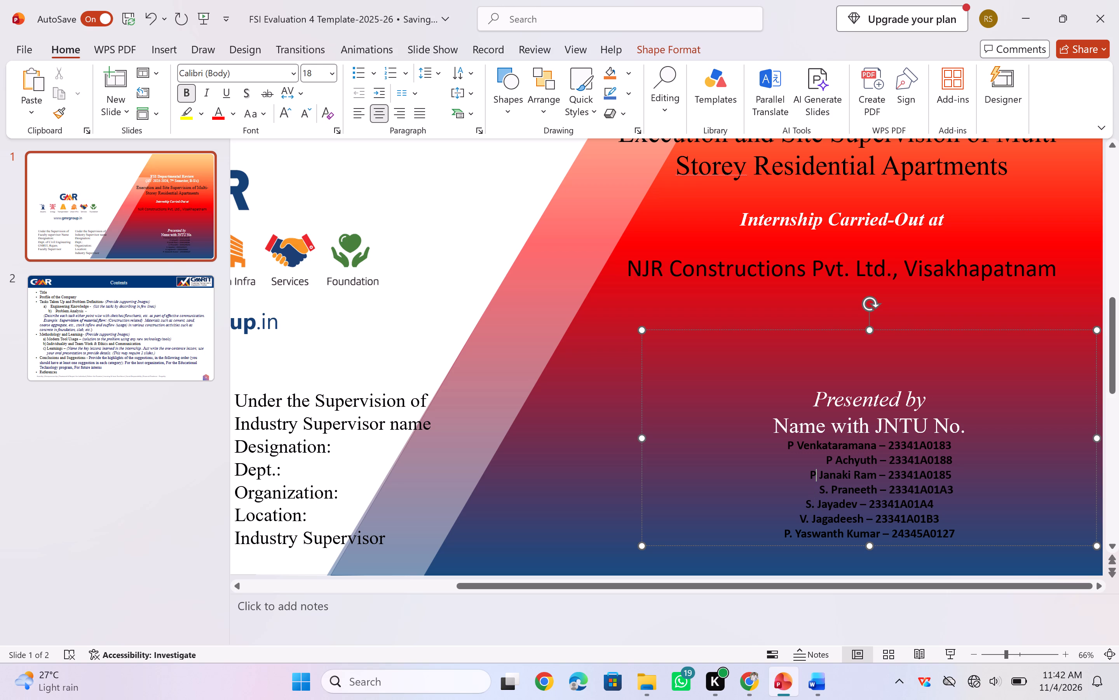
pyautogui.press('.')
pyautogui.press('Up')
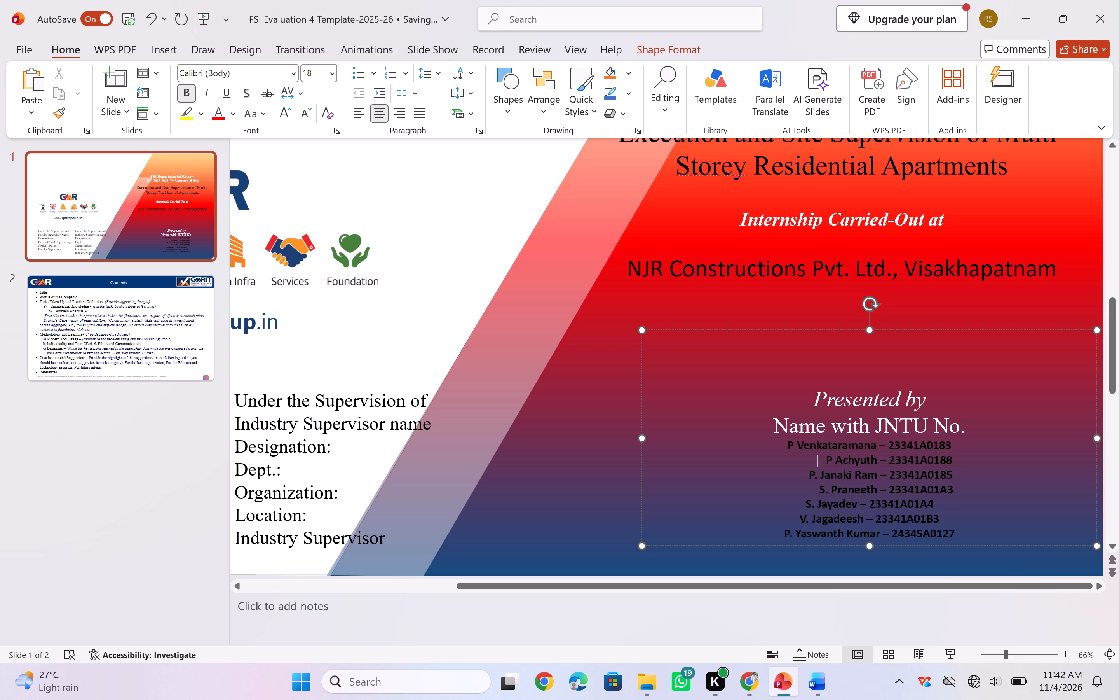
pyautogui.press('Right')
pyautogui.press('Right')
pyautogui.press('Right')
pyautogui.press('Right')
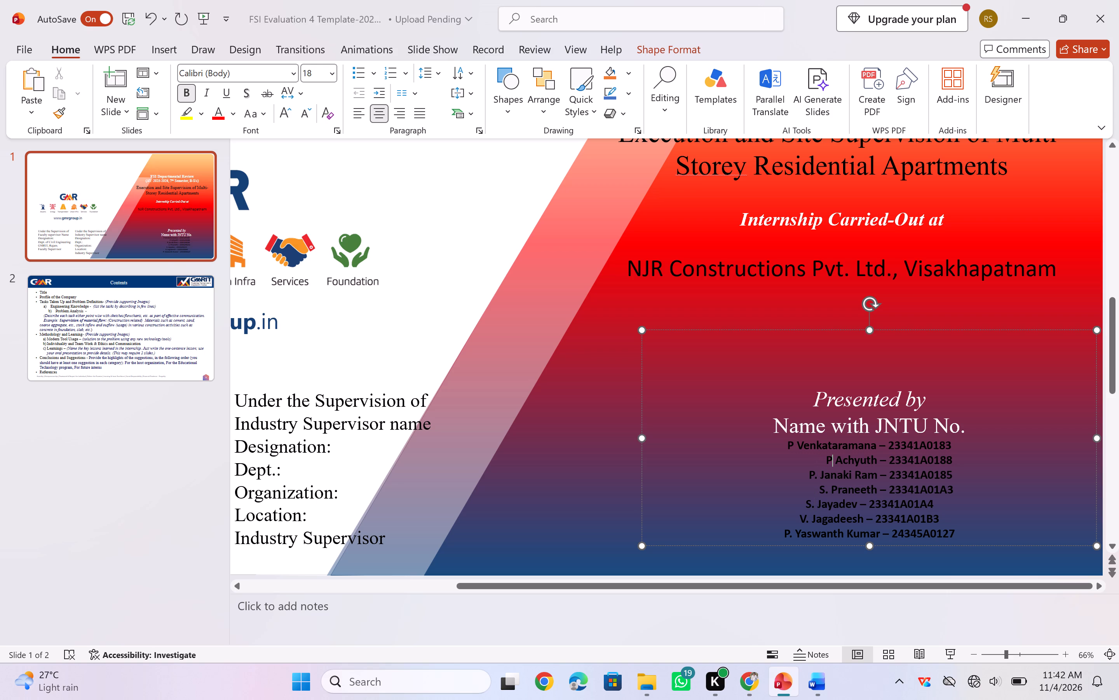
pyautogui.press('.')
pyautogui.press('Up')
pyautogui.press('Left')
pyautogui.press('Left')
pyautogui.press('Left')
pyautogui.press('Left')
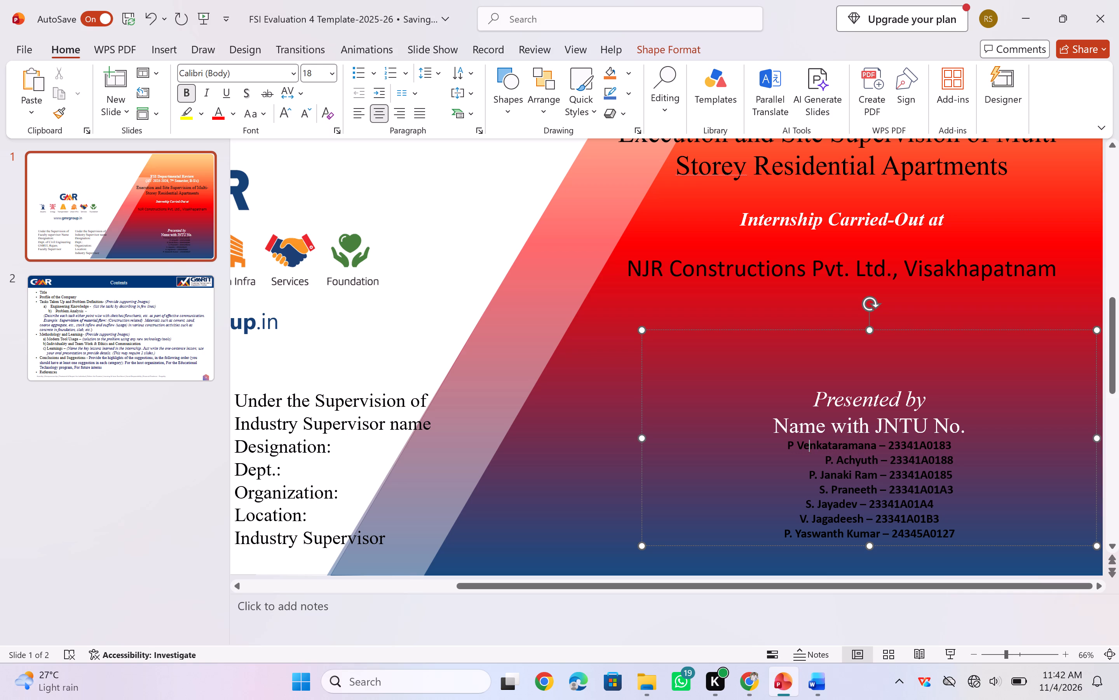
pyautogui.press('Left')
pyautogui.press('Left')
pyautogui.press('Left')
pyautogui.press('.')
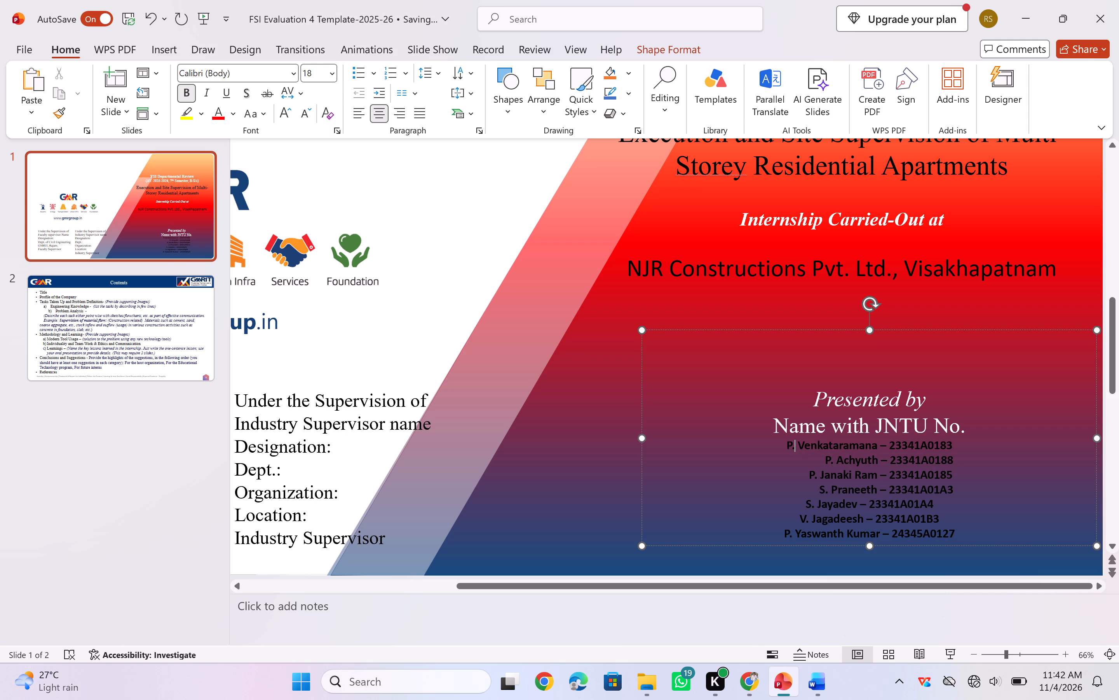
# Indent the fifth student entry with leading spaces so its JNTU number lines up with the entries above.
pyautogui.press('Right')
pyautogui.press('Right')
pyautogui.press('Right')
pyautogui.press('Right')
pyautogui.press('Right')
pyautogui.press('Right')
pyautogui.press('Right')
pyautogui.press('Right')
pyautogui.press('Right')
pyautogui.press('Right')
pyautogui.press('Right')
pyautogui.press('Right')
pyautogui.press('Right')
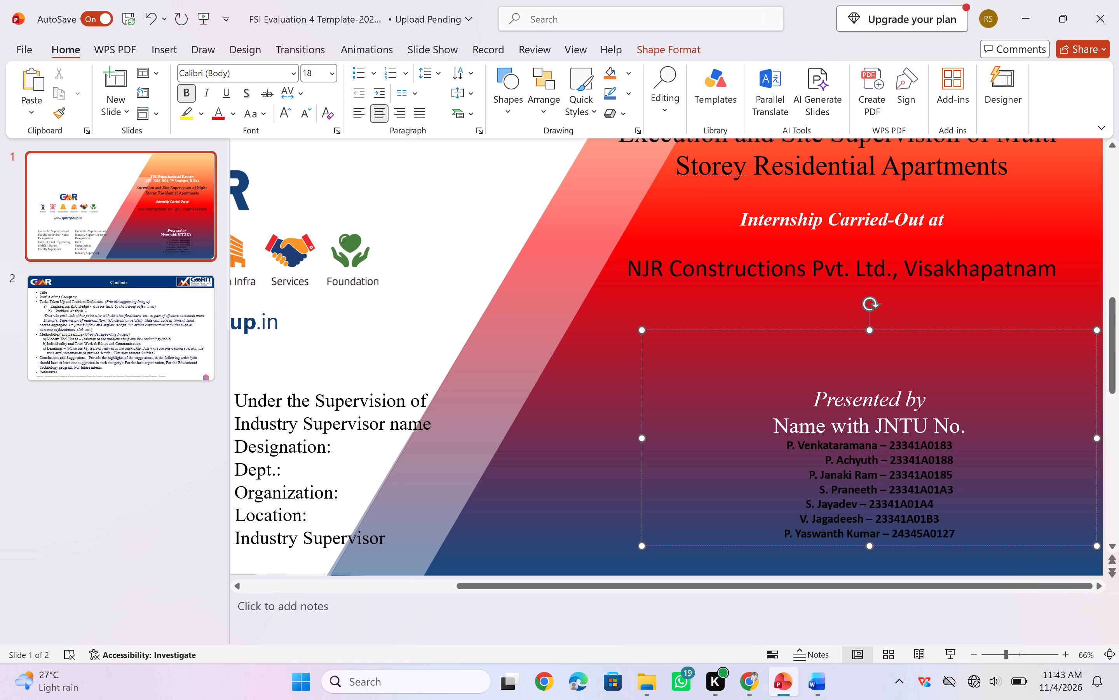
pyautogui.press('Right')
pyautogui.press('Down')
pyautogui.press('Down')
pyautogui.press('Down')
pyautogui.press('Down')
pyautogui.press('Left')
pyautogui.press('Left')
pyautogui.press('Left')
pyautogui.press('Left')
pyautogui.press('Left')
pyautogui.press('Left')
pyautogui.press('Left')
pyautogui.press('Left')
pyautogui.press('Left')
pyautogui.press('Left')
pyautogui.press('Left')
pyautogui.press('Left')
pyautogui.press('Left')
pyautogui.press('Left')
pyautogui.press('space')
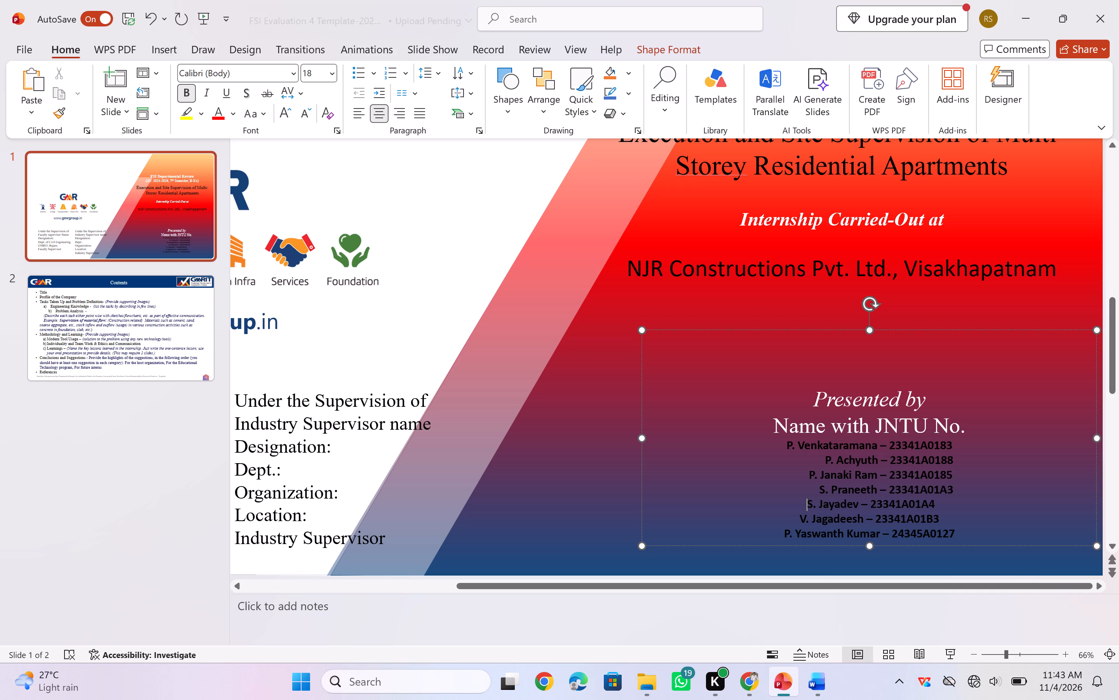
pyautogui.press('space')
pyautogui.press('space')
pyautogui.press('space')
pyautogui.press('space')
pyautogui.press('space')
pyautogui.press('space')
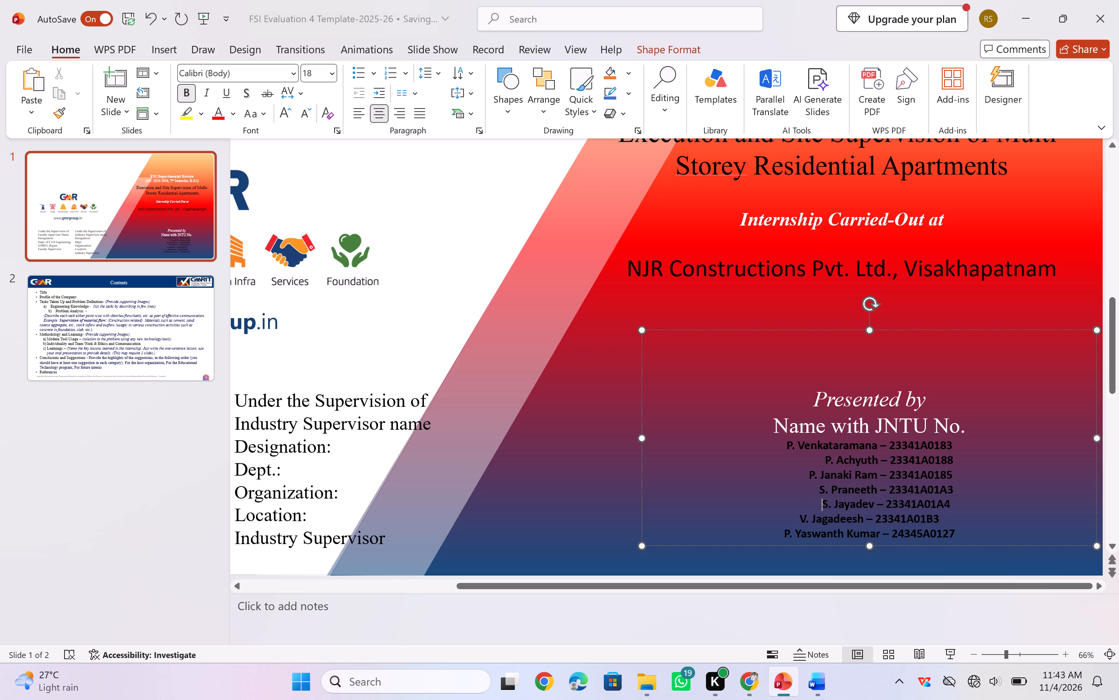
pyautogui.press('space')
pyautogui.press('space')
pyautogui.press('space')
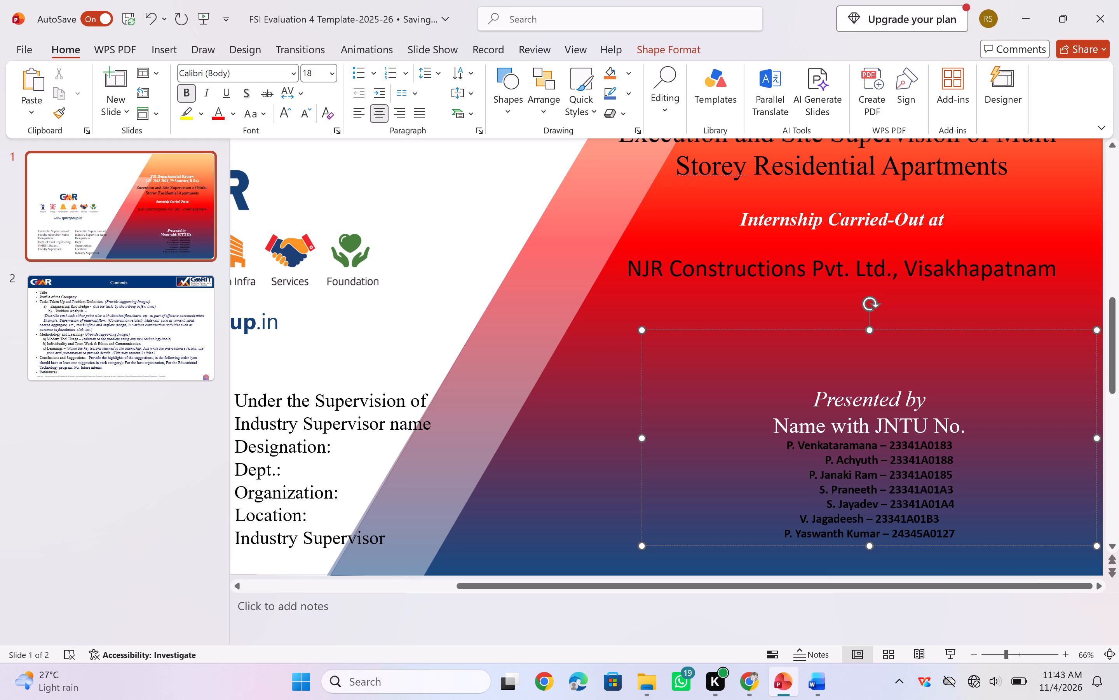
pyautogui.press('BackSpace')
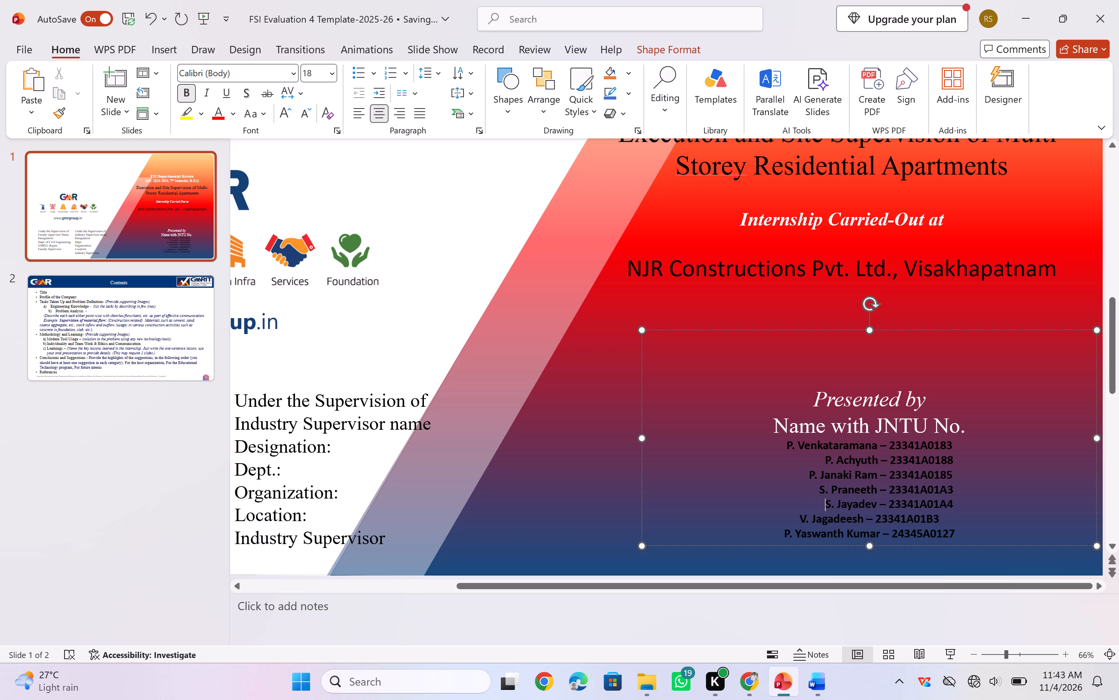
# Indent the sixth student entry with leading spaces so its JNTU number lines up with the entries above.
pyautogui.press('Down')
pyautogui.press('Left')
pyautogui.press('Left')
pyautogui.press('Left')
pyautogui.press('Left')
pyautogui.press('Left')
pyautogui.press('Left')
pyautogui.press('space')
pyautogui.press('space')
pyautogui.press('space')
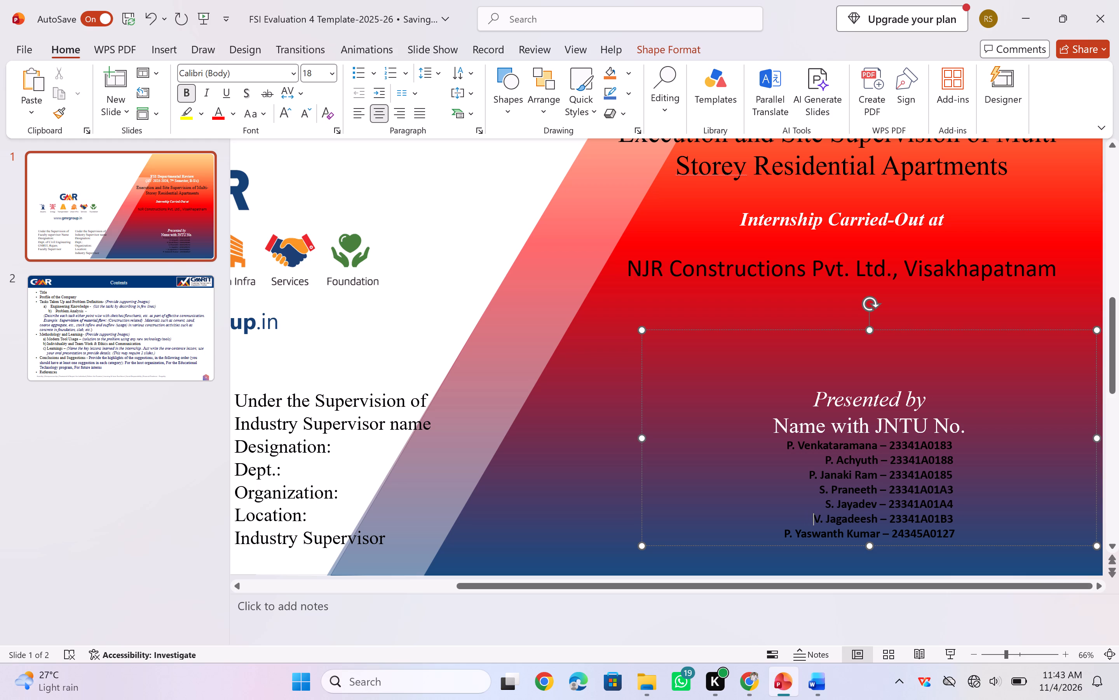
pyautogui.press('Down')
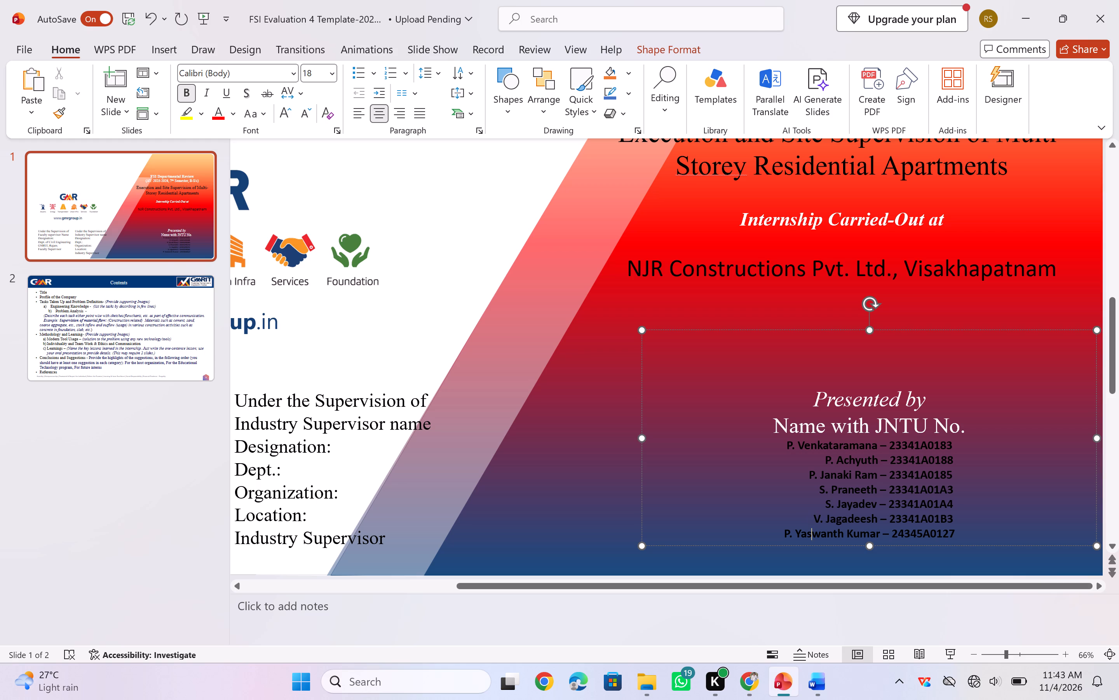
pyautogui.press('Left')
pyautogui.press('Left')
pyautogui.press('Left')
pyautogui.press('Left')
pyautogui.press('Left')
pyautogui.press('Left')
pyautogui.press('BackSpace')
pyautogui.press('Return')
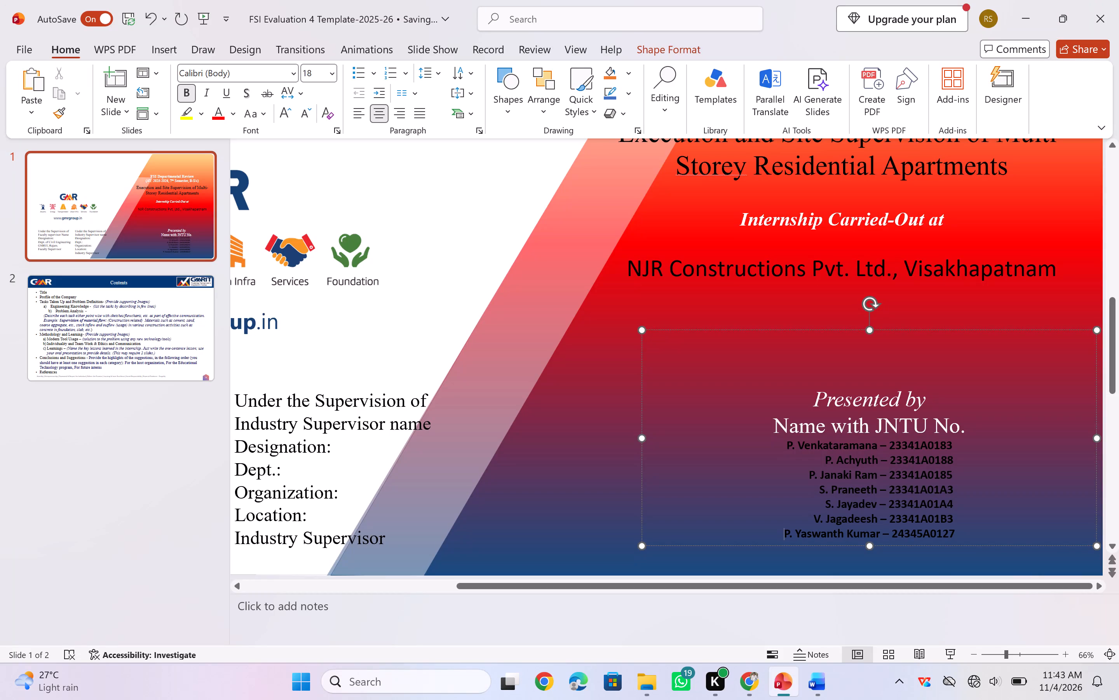
# Widen the presenter text box slightly by moving its left edge outward.
pyautogui.moveTo(644, 436); pyautogui.dragTo(636, 438)
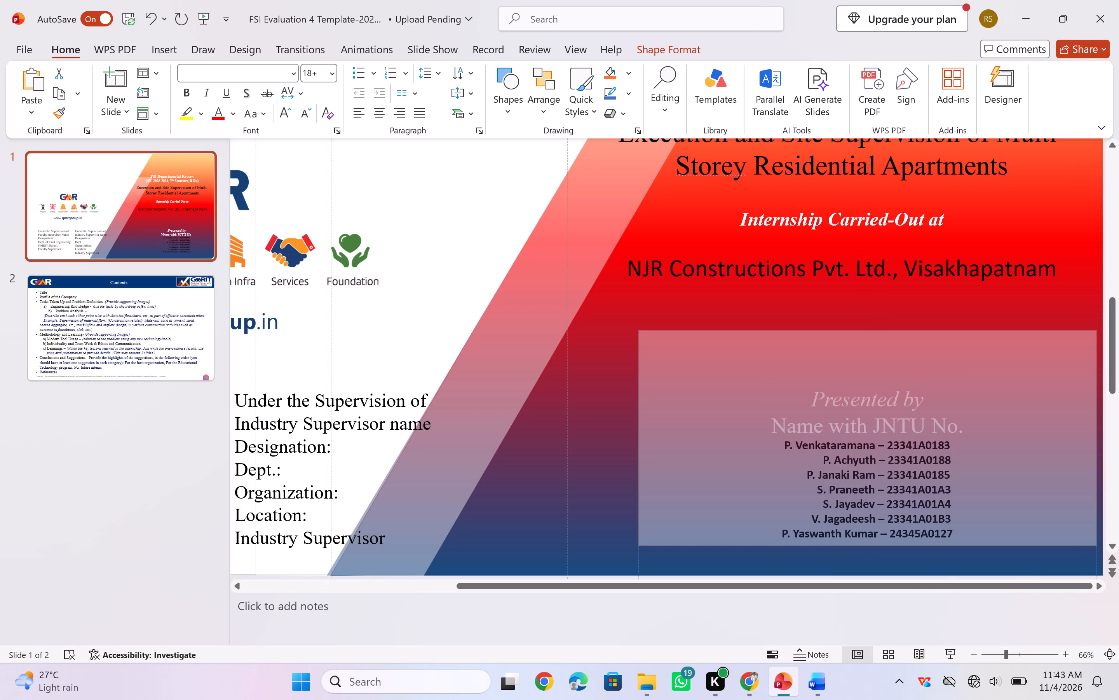
pyautogui.moveTo(636, 438); pyautogui.dragTo(631, 438)
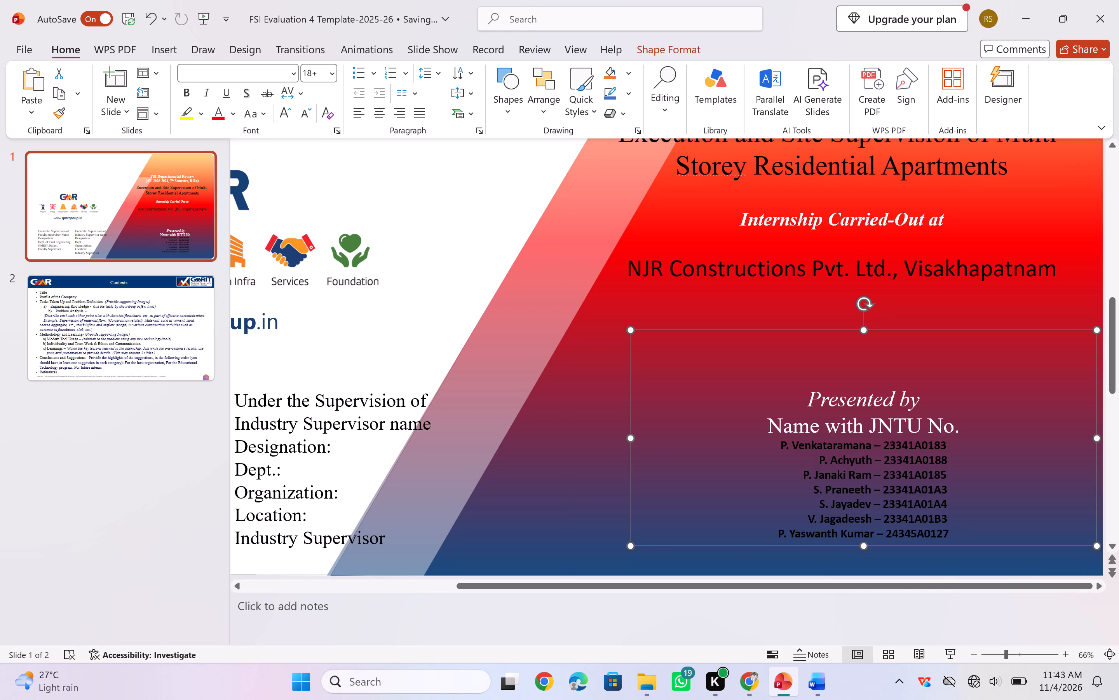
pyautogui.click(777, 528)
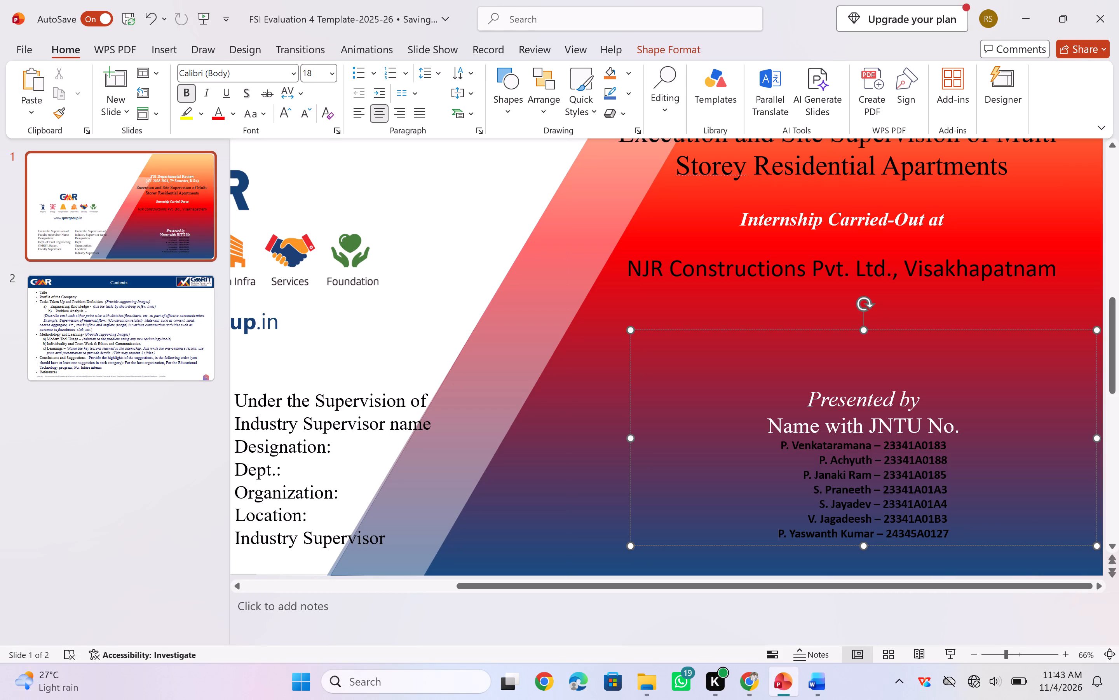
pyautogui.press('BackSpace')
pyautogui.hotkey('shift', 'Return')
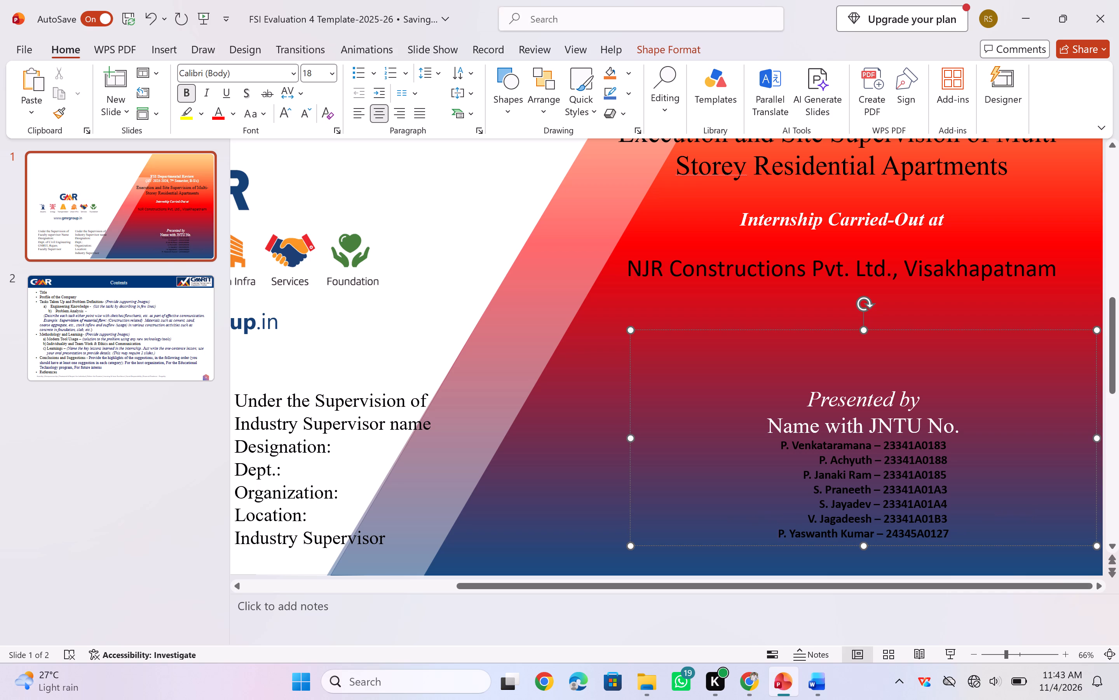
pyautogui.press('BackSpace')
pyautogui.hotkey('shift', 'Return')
# Add leading spaces to the sixth, fifth and fourth student entries to line up their JNTU numbers.
pyautogui.scroll(1, 221, 292)
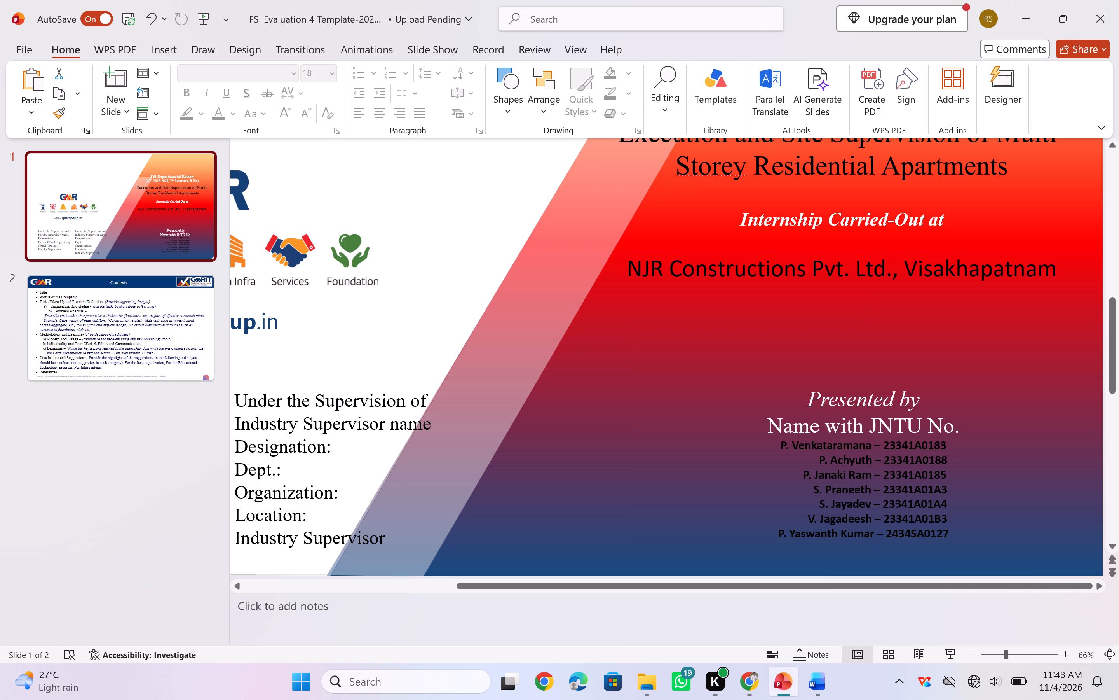
pyautogui.keyDown('ctrl'); pyautogui.scroll(-2, 438, 265); pyautogui.keyUp('ctrl')
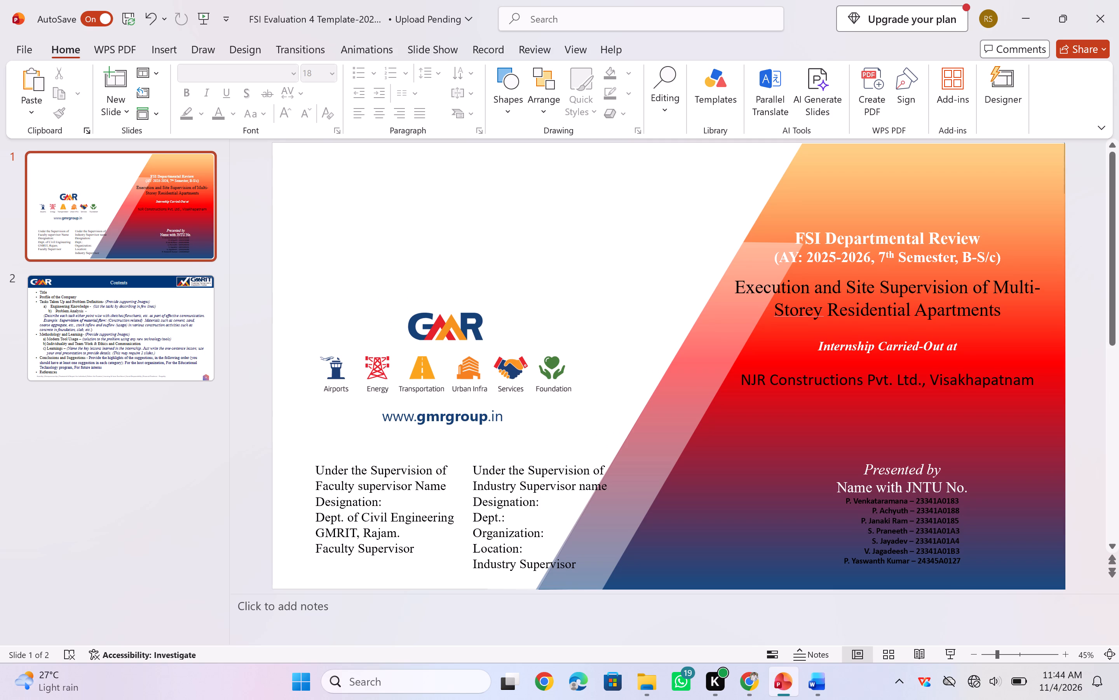
pyautogui.click(861, 551)
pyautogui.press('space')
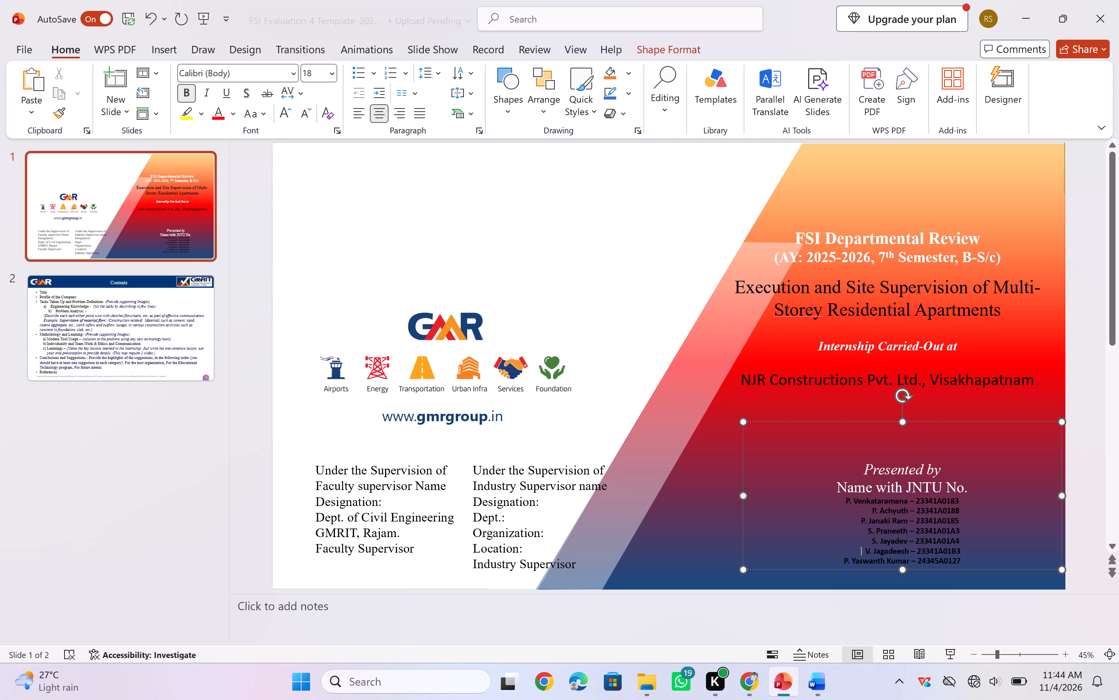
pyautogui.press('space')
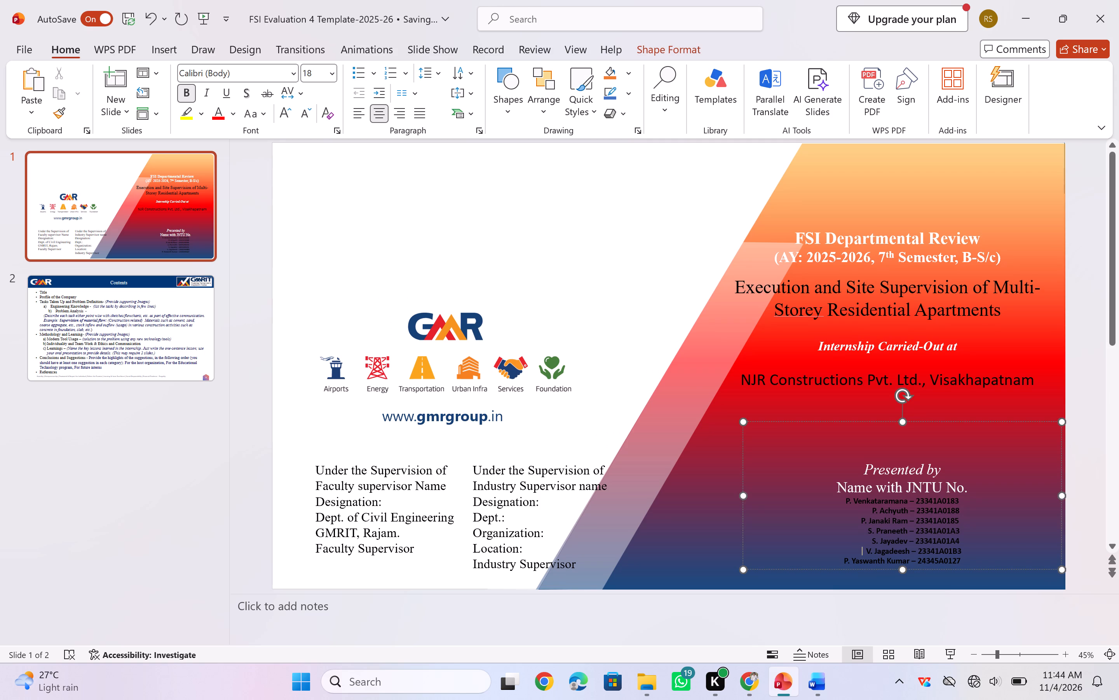
pyautogui.press('Up')
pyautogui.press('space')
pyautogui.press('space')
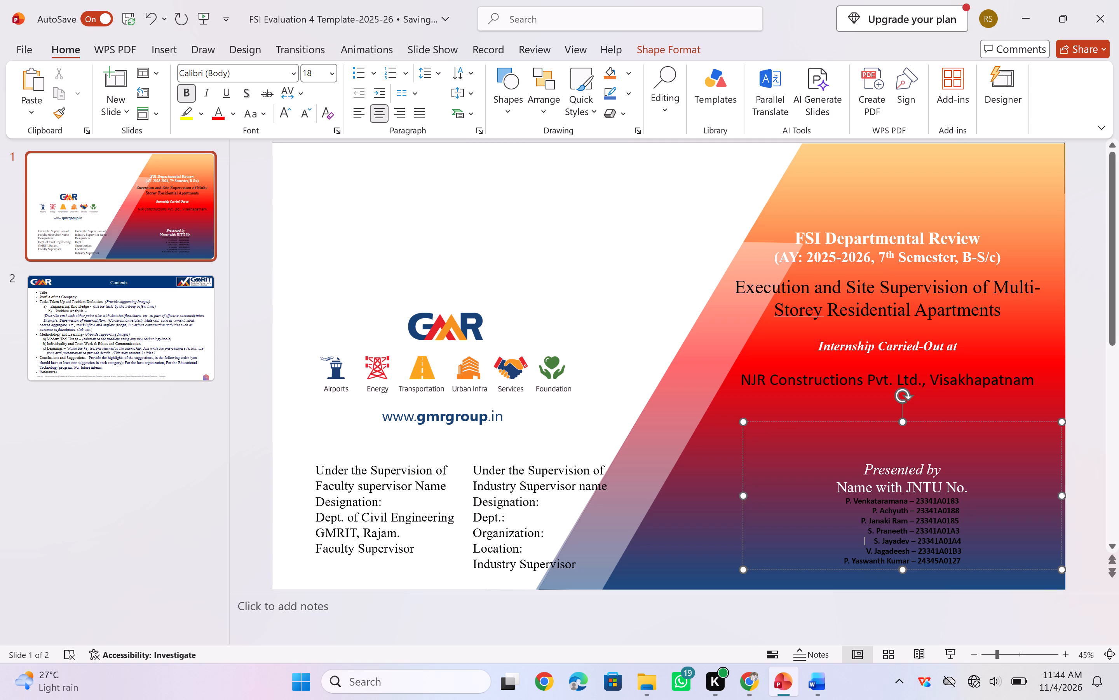
pyautogui.press('Up')
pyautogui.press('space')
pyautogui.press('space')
pyautogui.press('Down')
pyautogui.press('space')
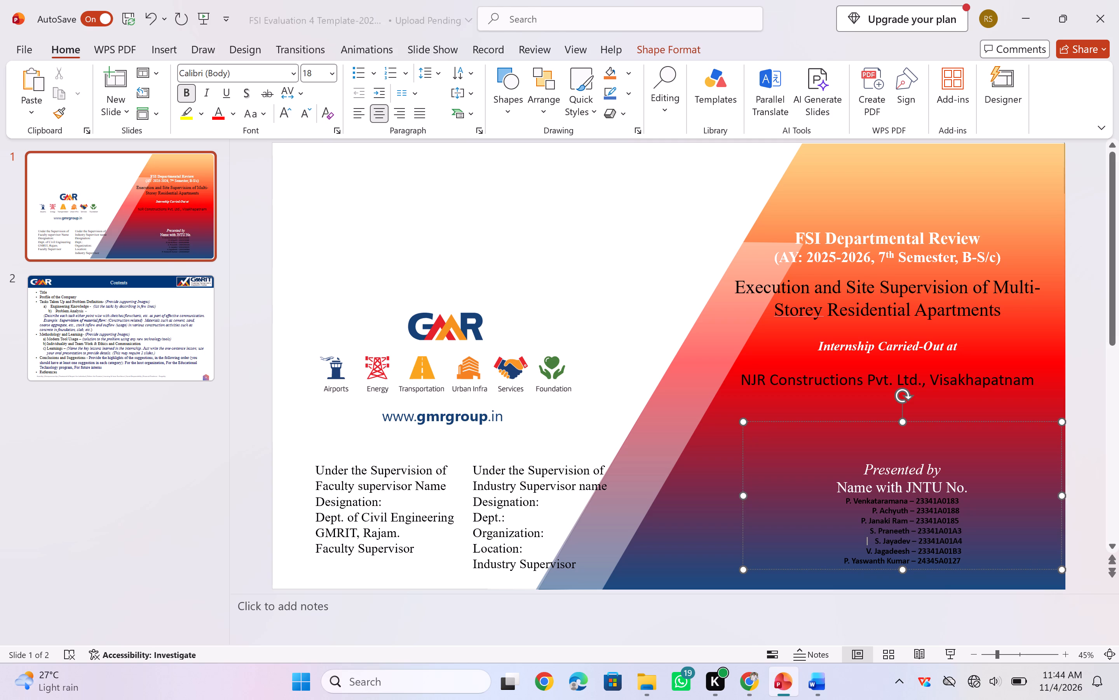
pyautogui.press('BackSpace')
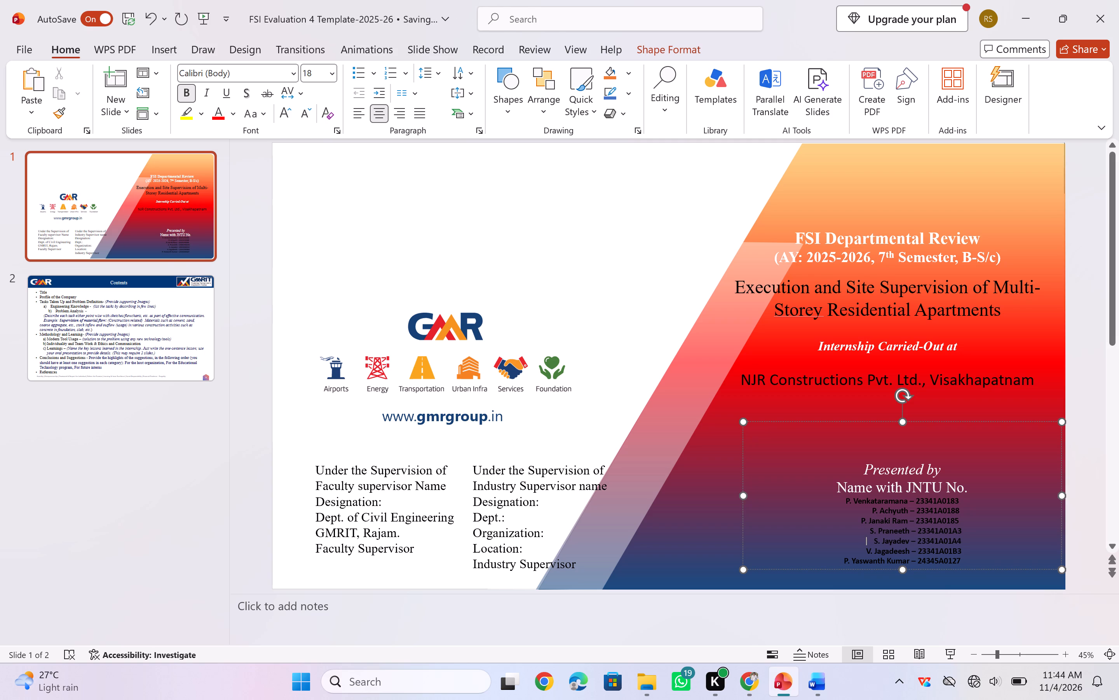
# Add leading spaces before the third and second student entries to line up their JNTU numbers with the rest.
pyautogui.press('Up')
pyautogui.press('Up')
pyautogui.press('Left')
pyautogui.press('Left')
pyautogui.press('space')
pyautogui.press('Up')
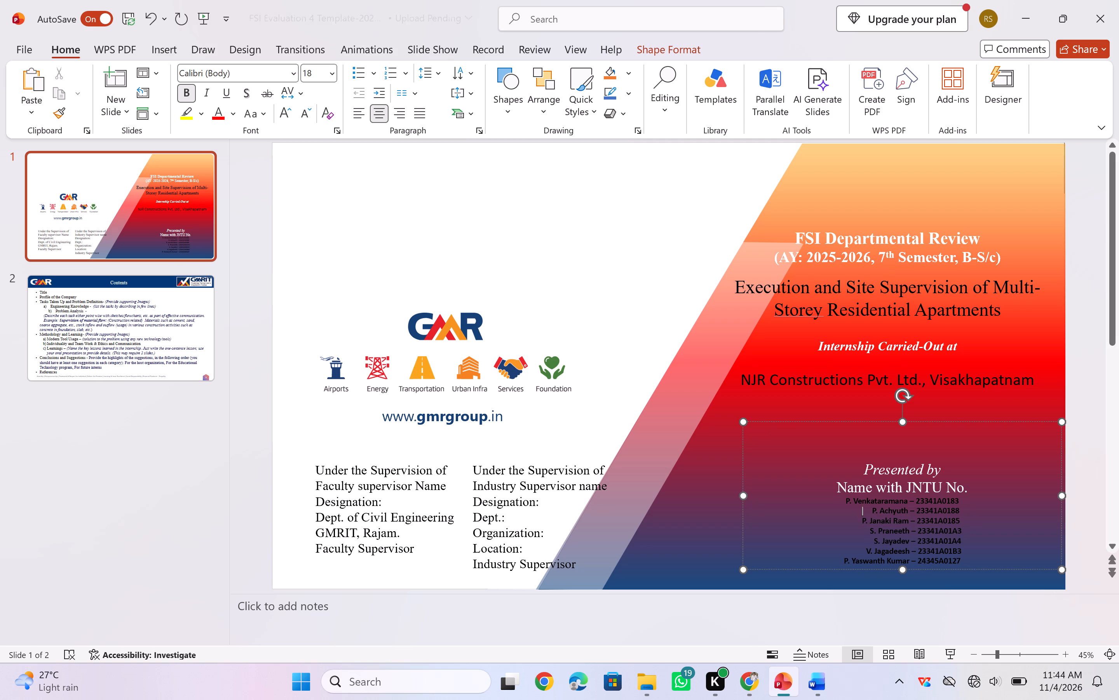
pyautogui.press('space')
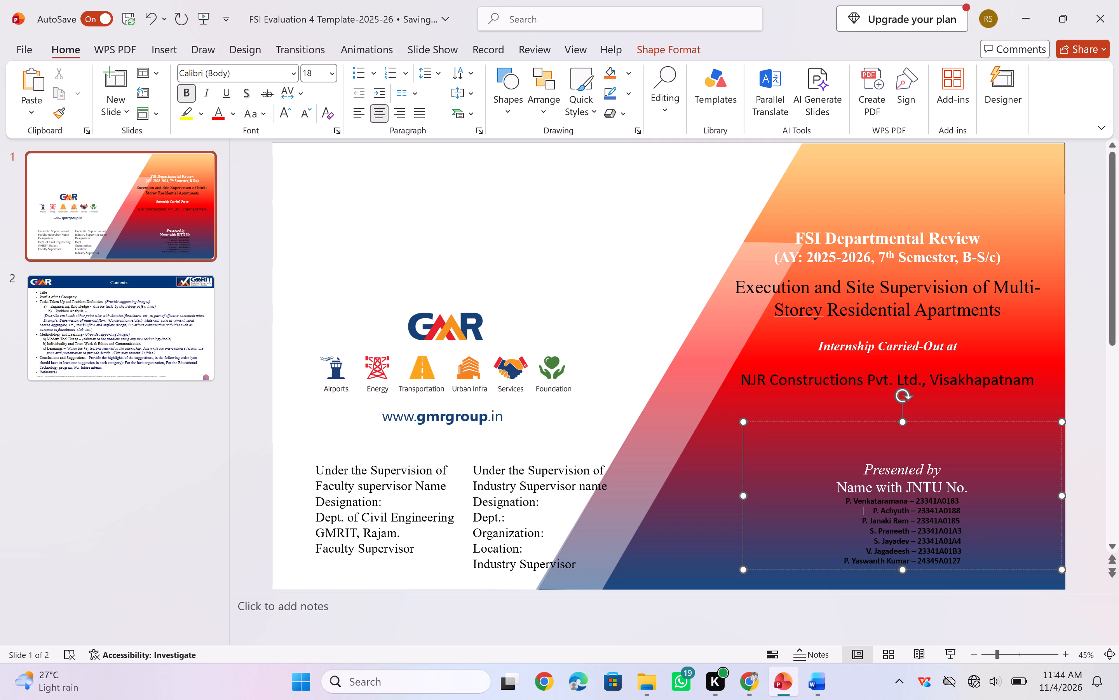
pyautogui.press('Down')
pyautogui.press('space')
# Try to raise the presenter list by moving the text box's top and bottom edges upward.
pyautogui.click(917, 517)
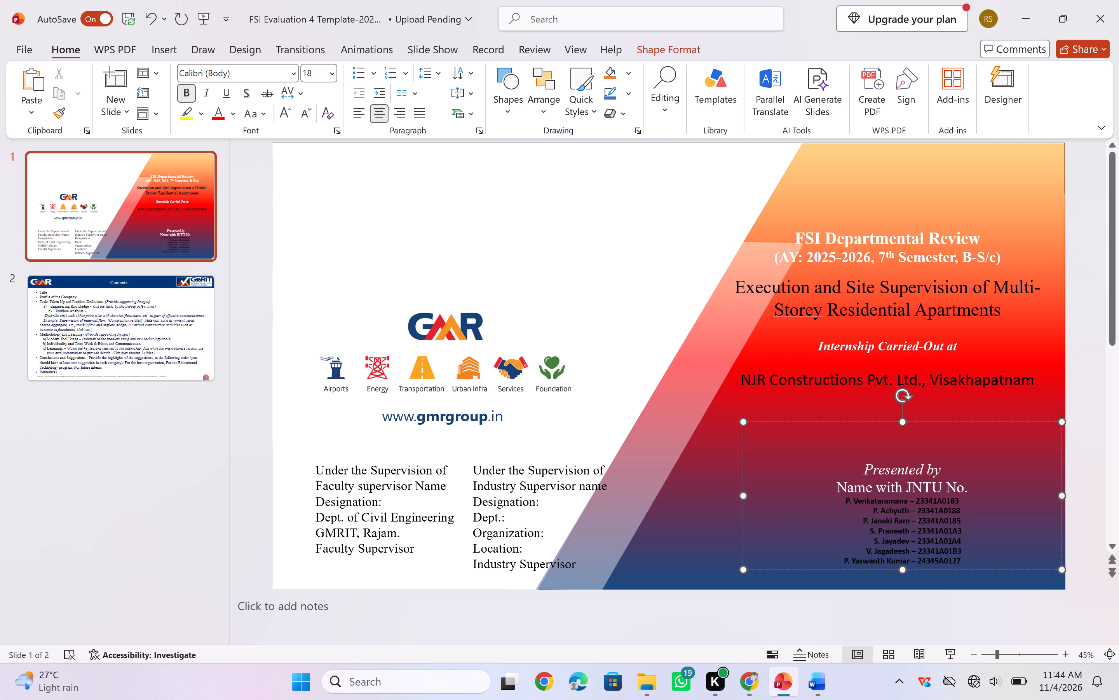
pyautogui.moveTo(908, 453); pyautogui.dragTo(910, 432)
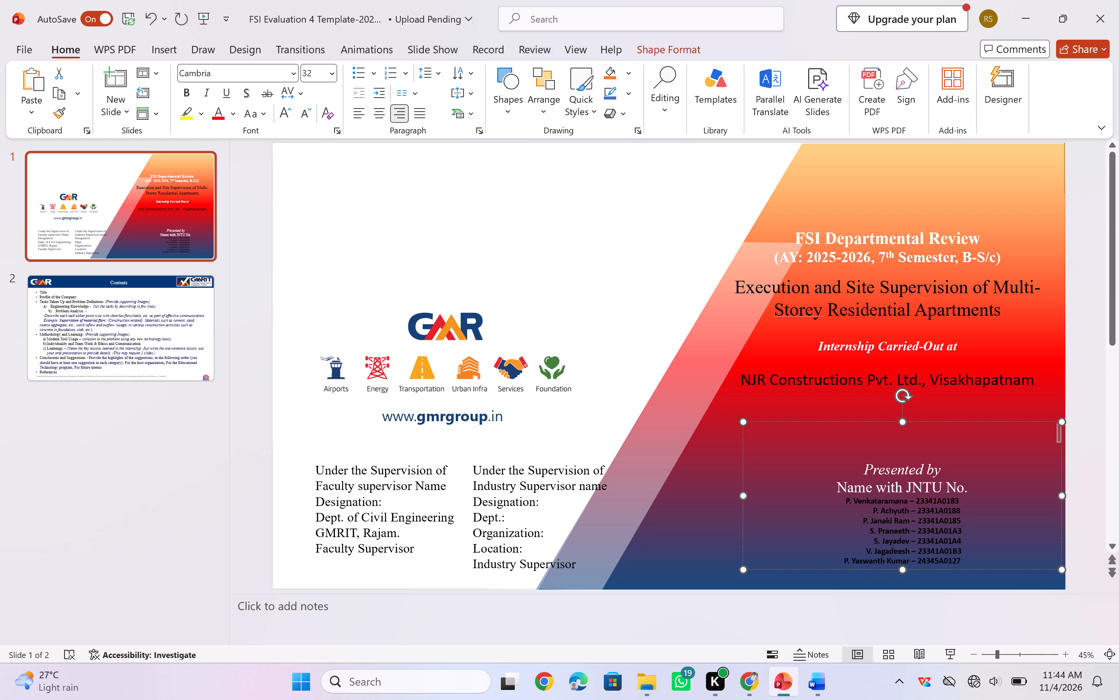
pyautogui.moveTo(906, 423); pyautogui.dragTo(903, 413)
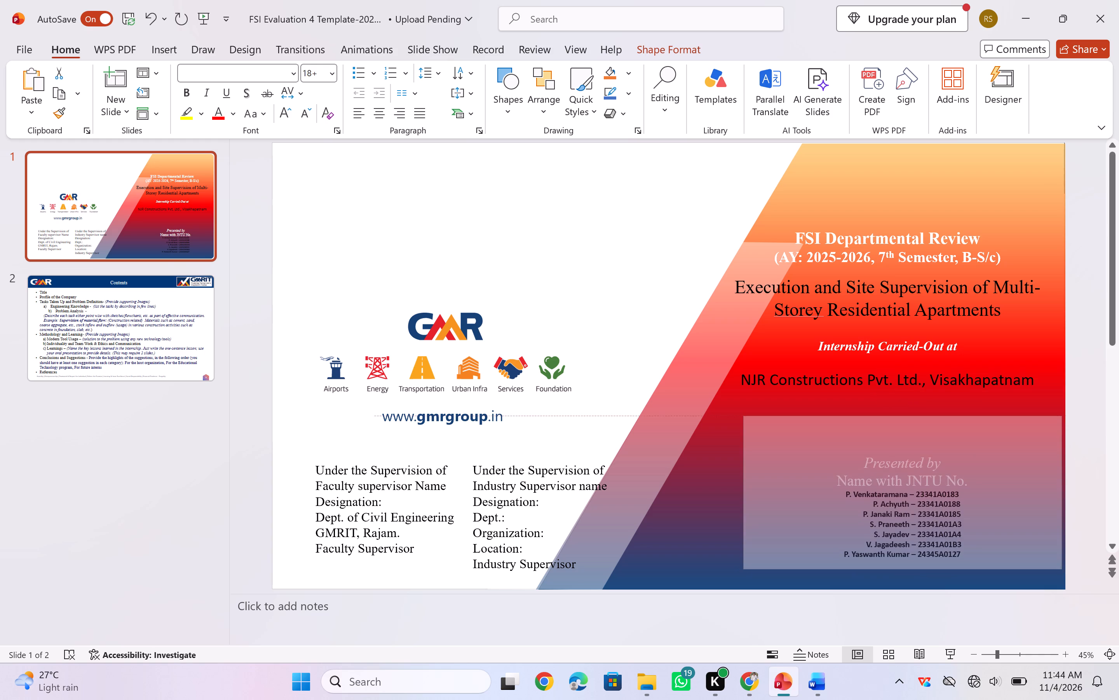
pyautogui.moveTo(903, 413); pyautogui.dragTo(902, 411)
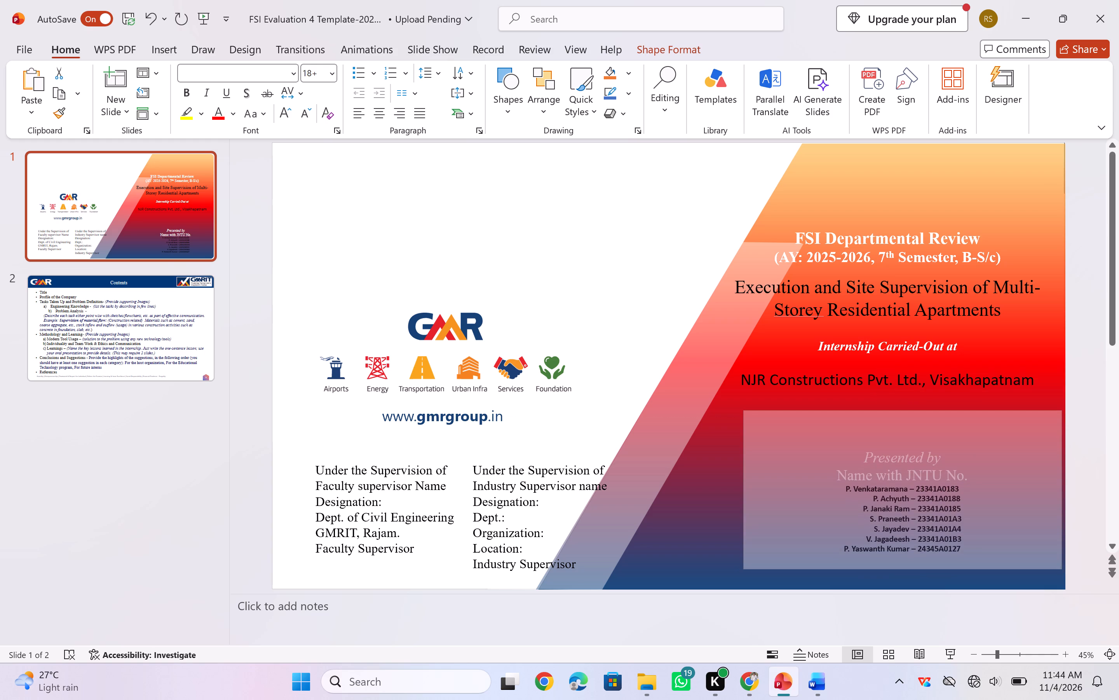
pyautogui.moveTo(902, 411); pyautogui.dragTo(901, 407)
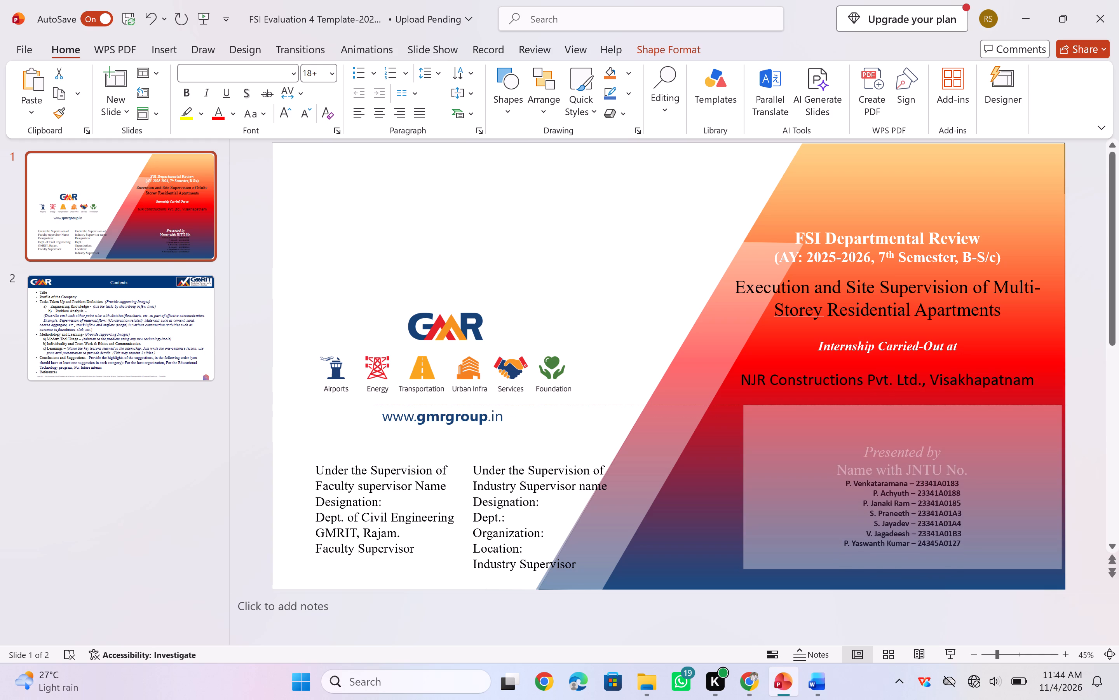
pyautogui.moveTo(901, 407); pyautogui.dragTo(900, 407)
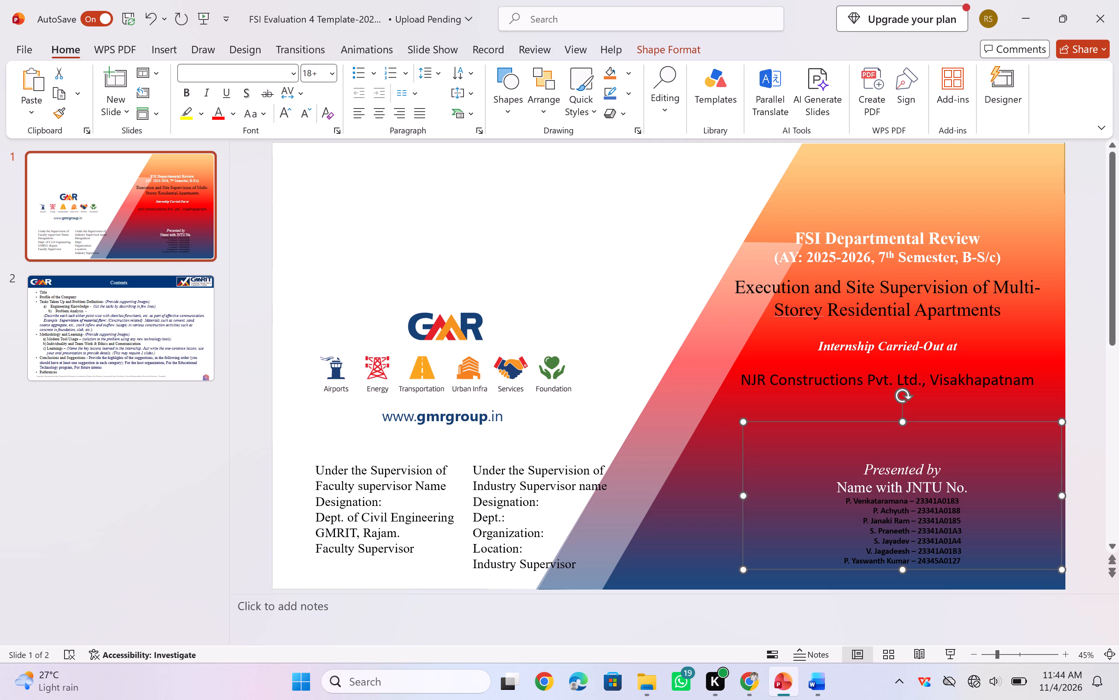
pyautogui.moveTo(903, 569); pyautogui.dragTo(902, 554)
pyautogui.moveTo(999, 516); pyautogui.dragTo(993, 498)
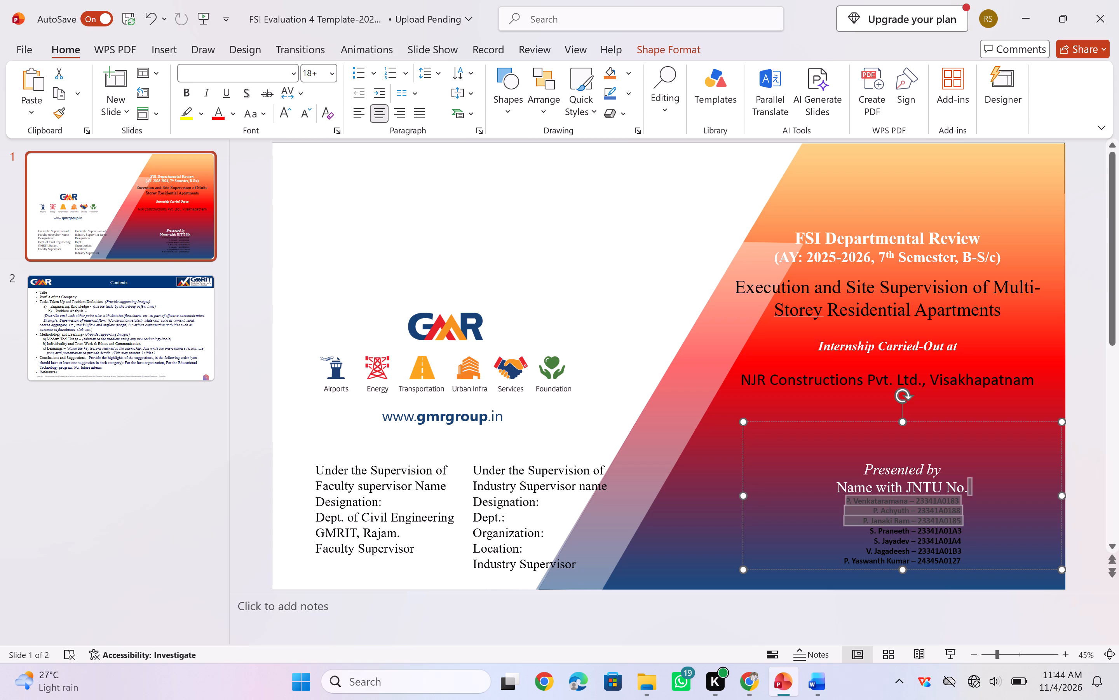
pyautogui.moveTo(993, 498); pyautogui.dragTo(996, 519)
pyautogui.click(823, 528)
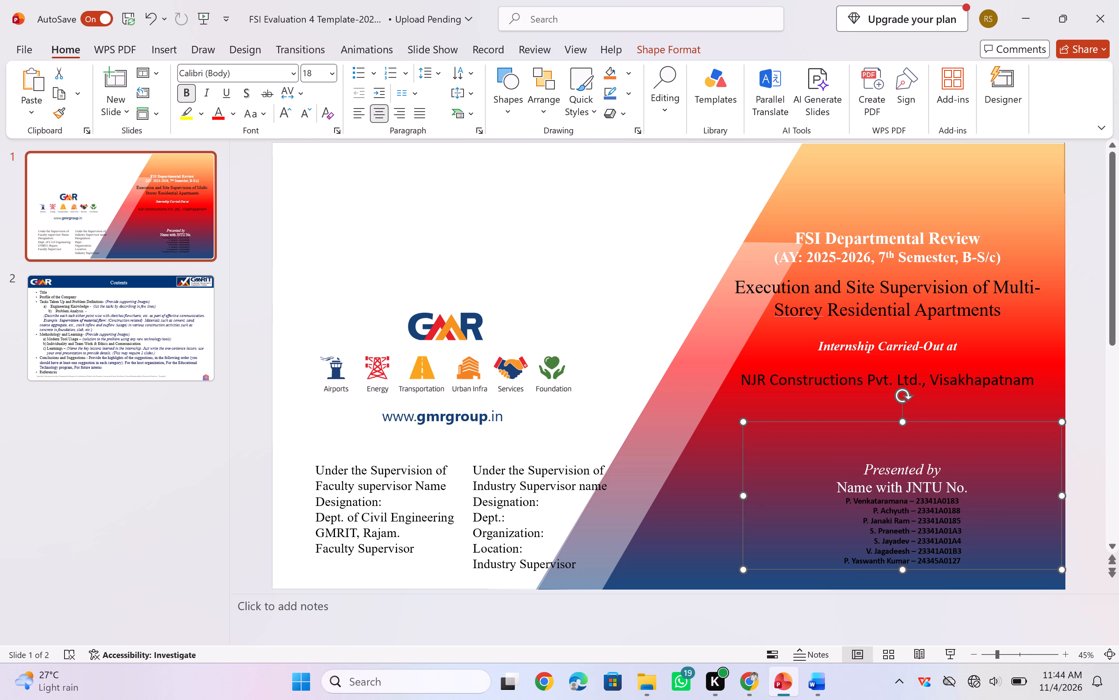
# Shift the presenter list slightly higher by extending the text box's upper-left corner up and outward.
pyautogui.moveTo(743, 422); pyautogui.dragTo(733, 410)
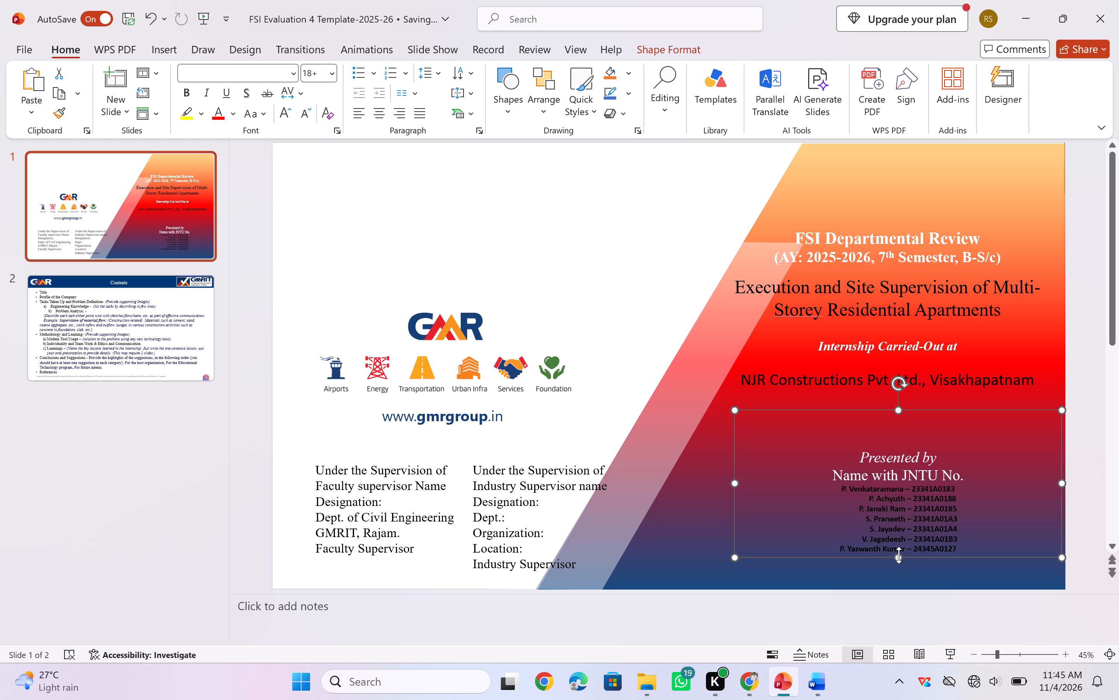
pyautogui.click(884, 494)
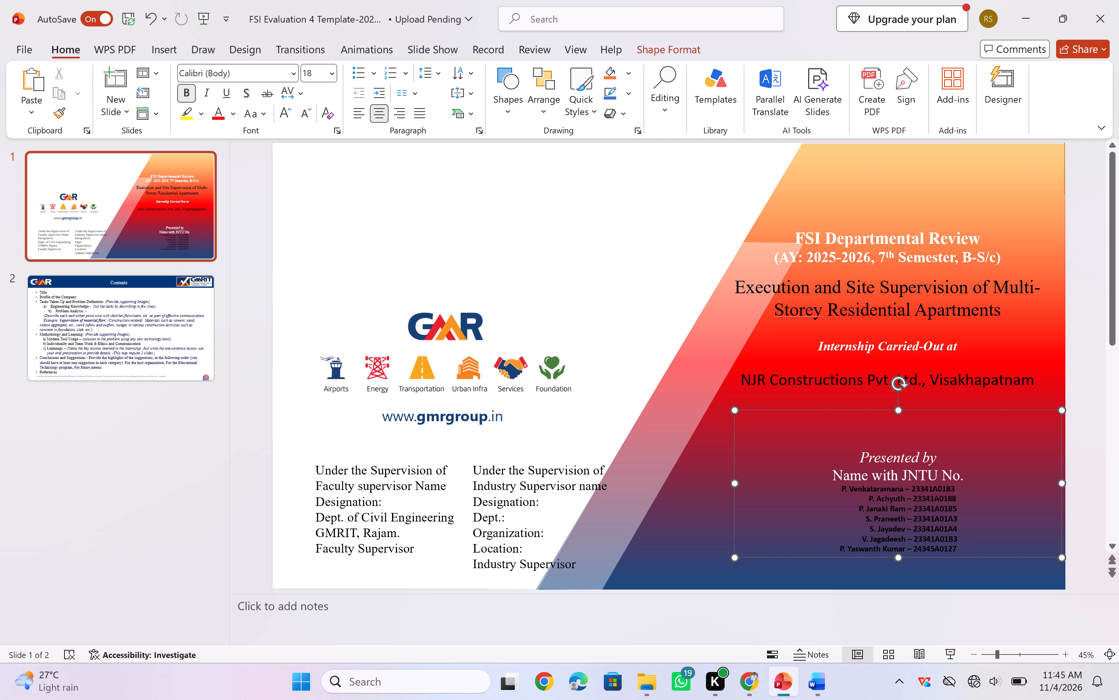
# Replace the faculty supervisor name placeholder on the title slide with the guide's name copied from the FSI report in Word.
pyautogui.moveTo(445, 486); pyautogui.dragTo(395, 483)
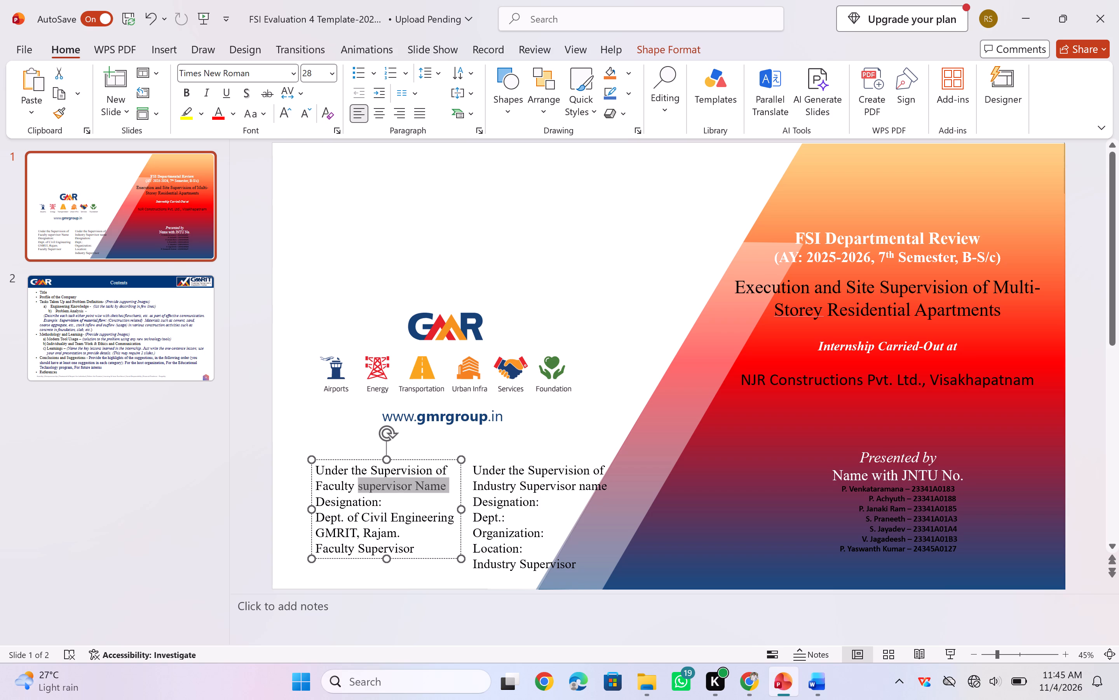
pyautogui.moveTo(395, 483); pyautogui.dragTo(333, 488)
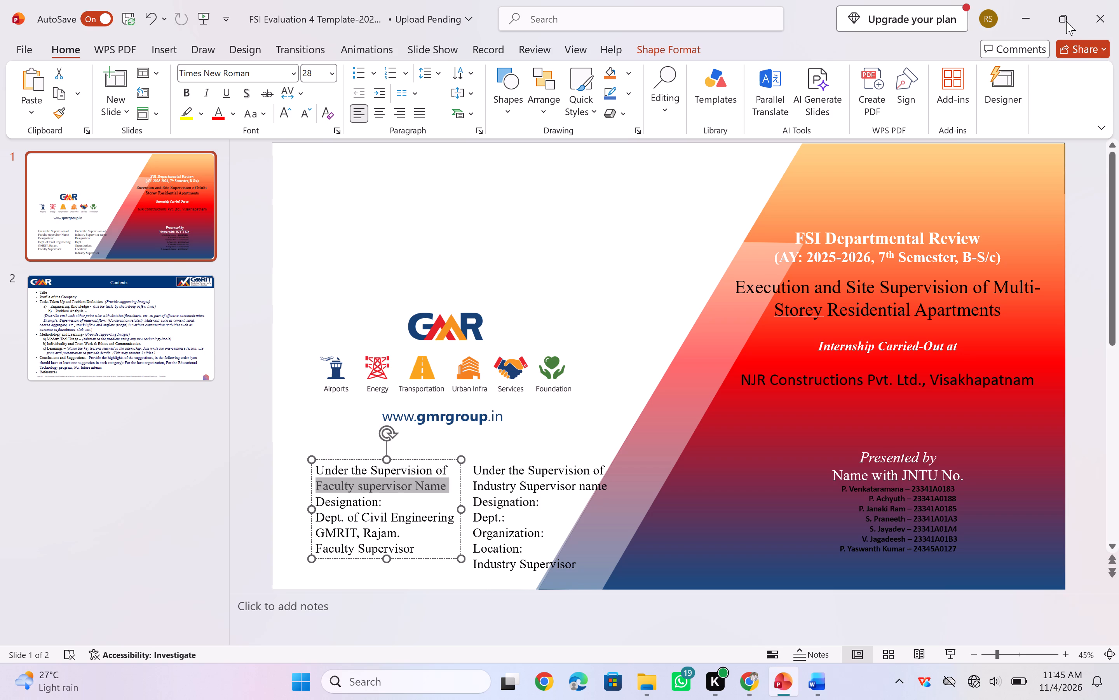
pyautogui.click(989, 54)
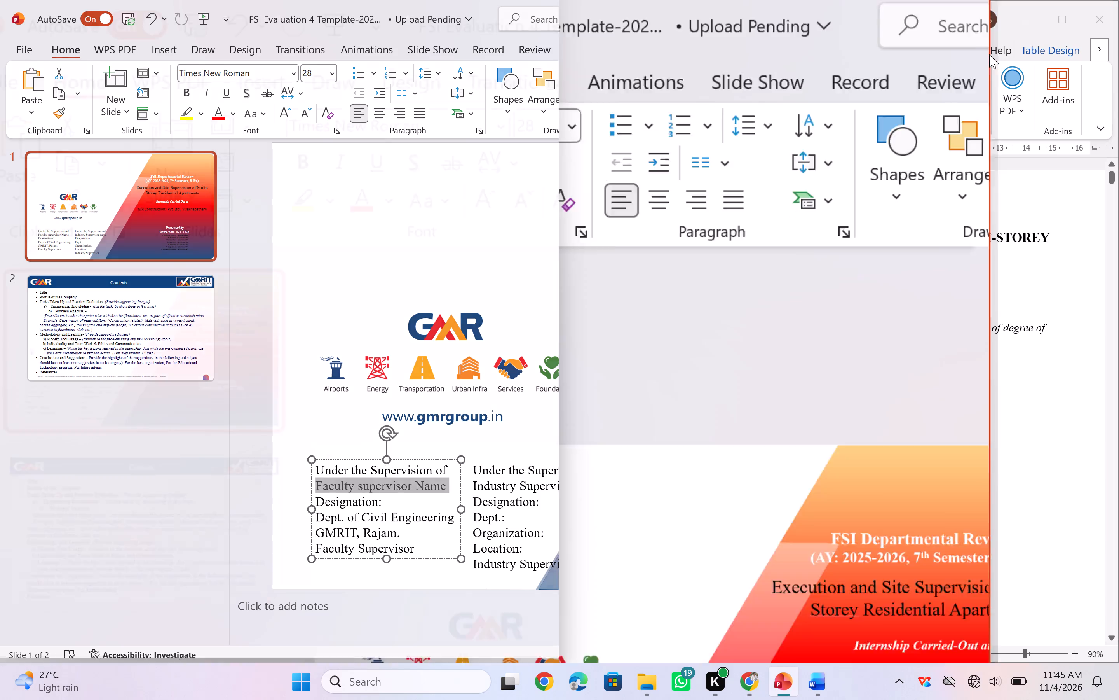
pyautogui.scroll(-1, 868, 453)
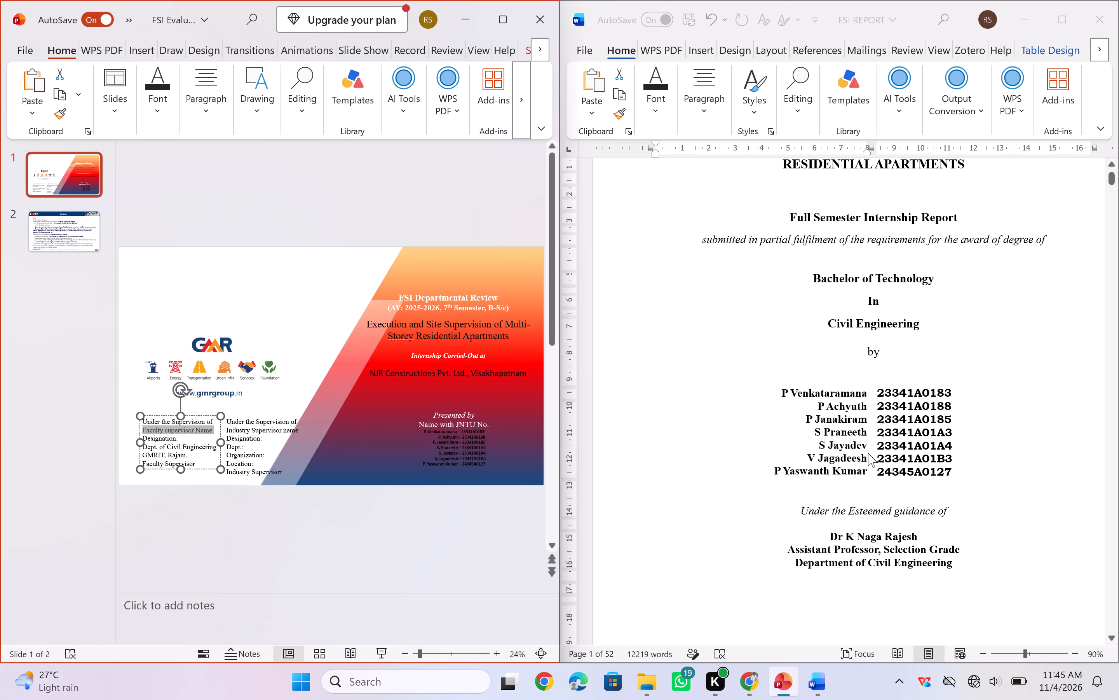
pyautogui.click(846, 532)
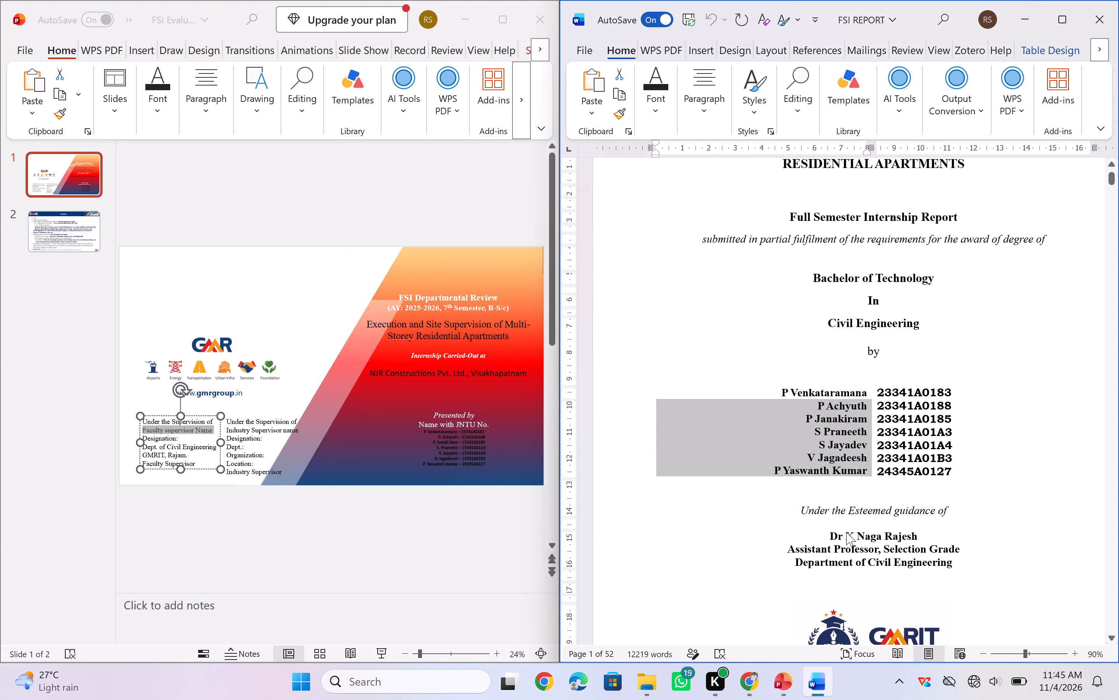
pyautogui.tripleClick(850, 535)
pyautogui.click(850, 535)
pyautogui.tripleClick(850, 535)
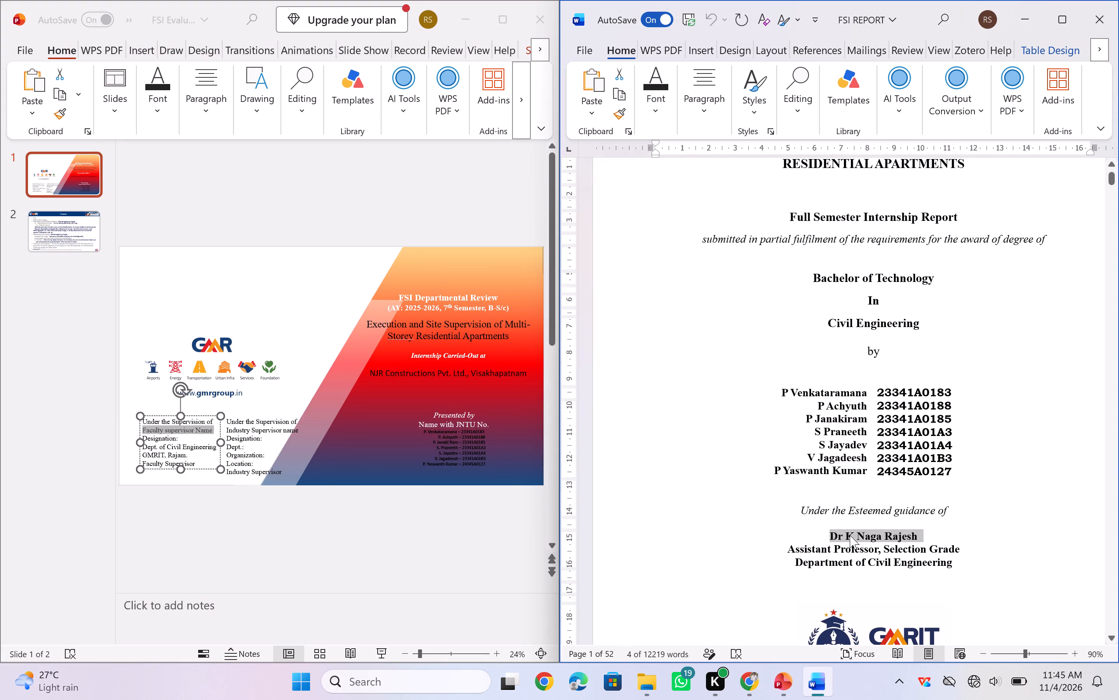
pyautogui.hotkey('ctrl', 'c')
pyautogui.click(167, 430)
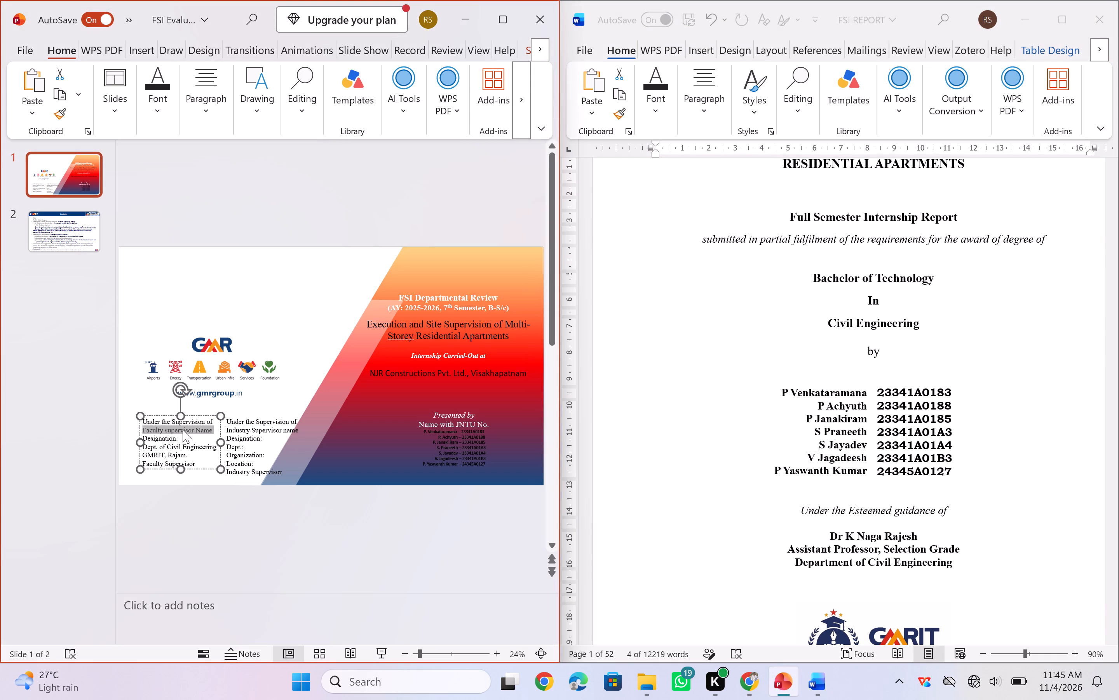
pyautogui.click(185, 429)
pyautogui.tripleClick(185, 429)
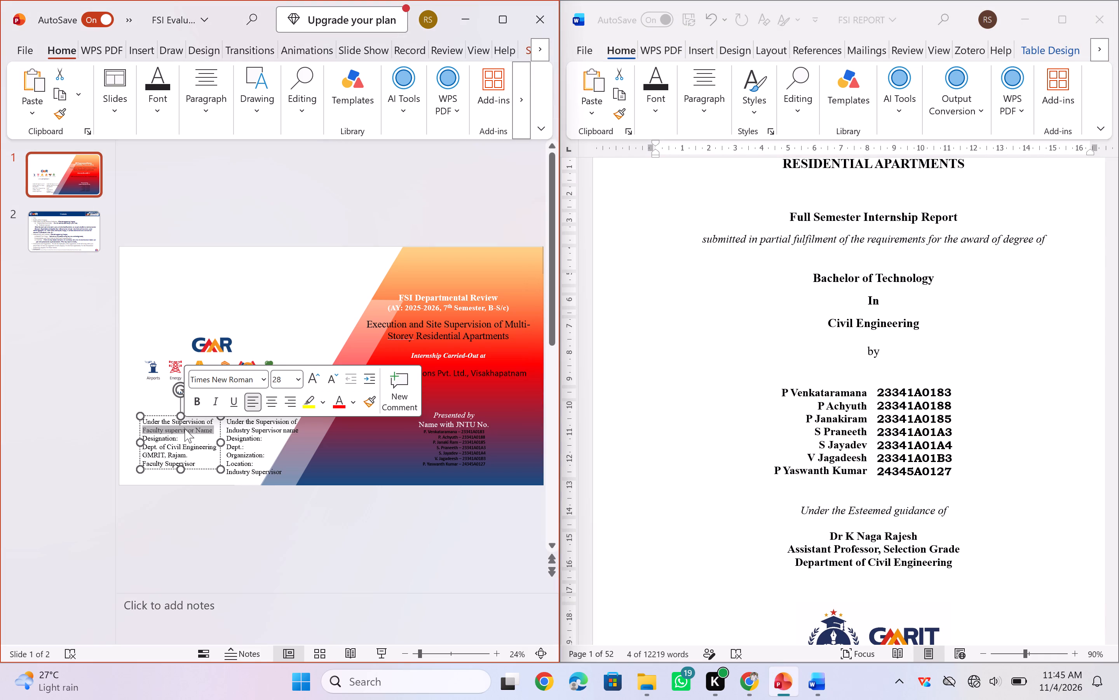
pyautogui.hotkey('ctrl', 'v')
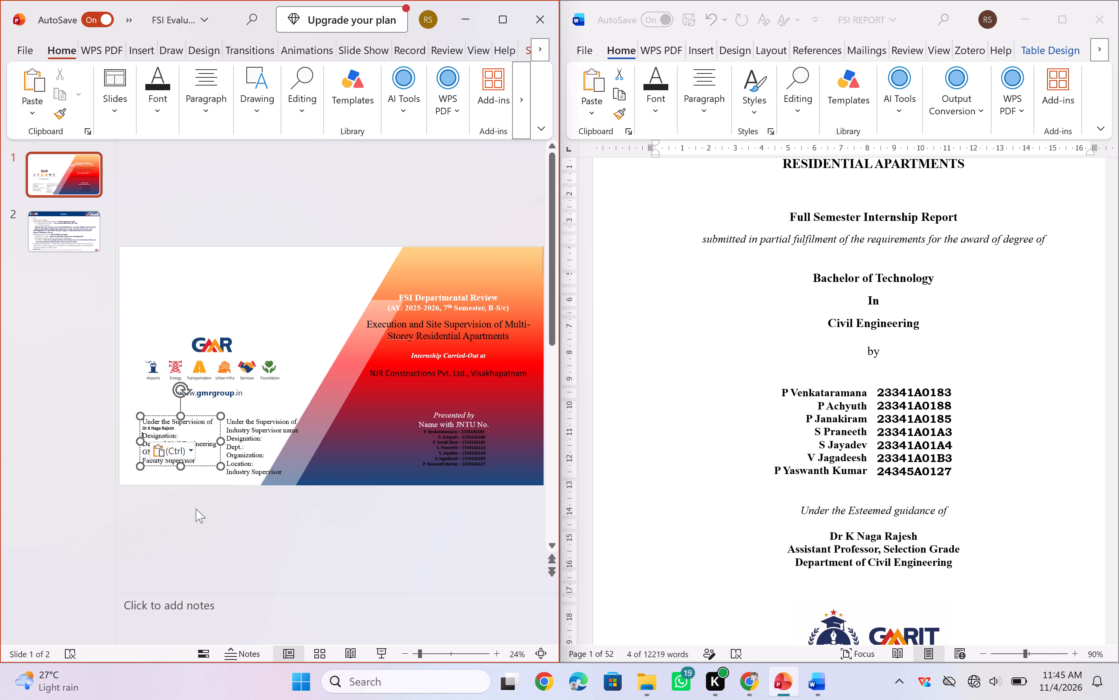
# Copy "Assistant Professor, Selection Grade" from the FSI report and paste it after "Designation:" in the faculty supervisor block.
pyautogui.click(185, 432)
pyautogui.tripleClick(791, 549)
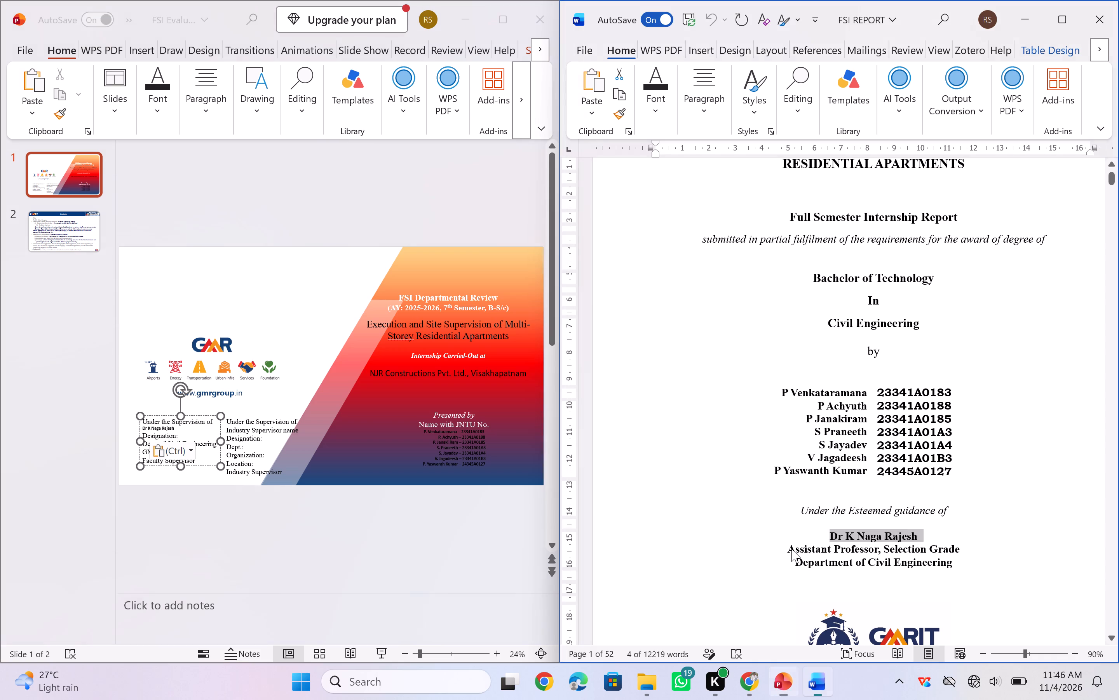
pyautogui.click(791, 549)
pyautogui.tripleClick(791, 549)
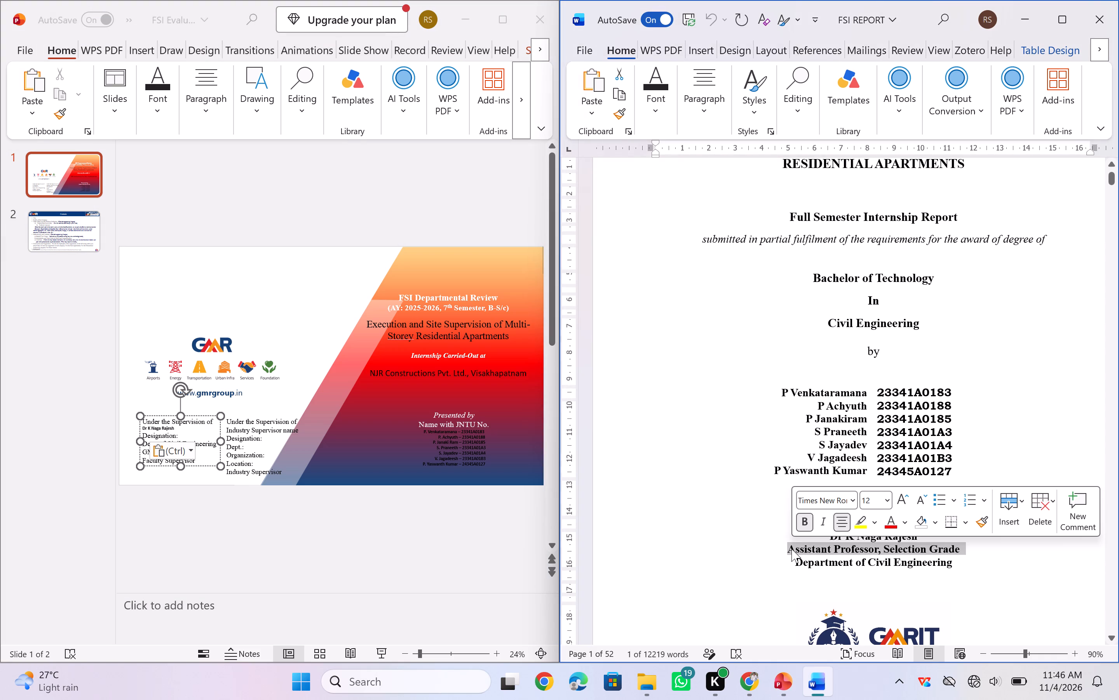
pyautogui.hotkey('ctrl', 'c')
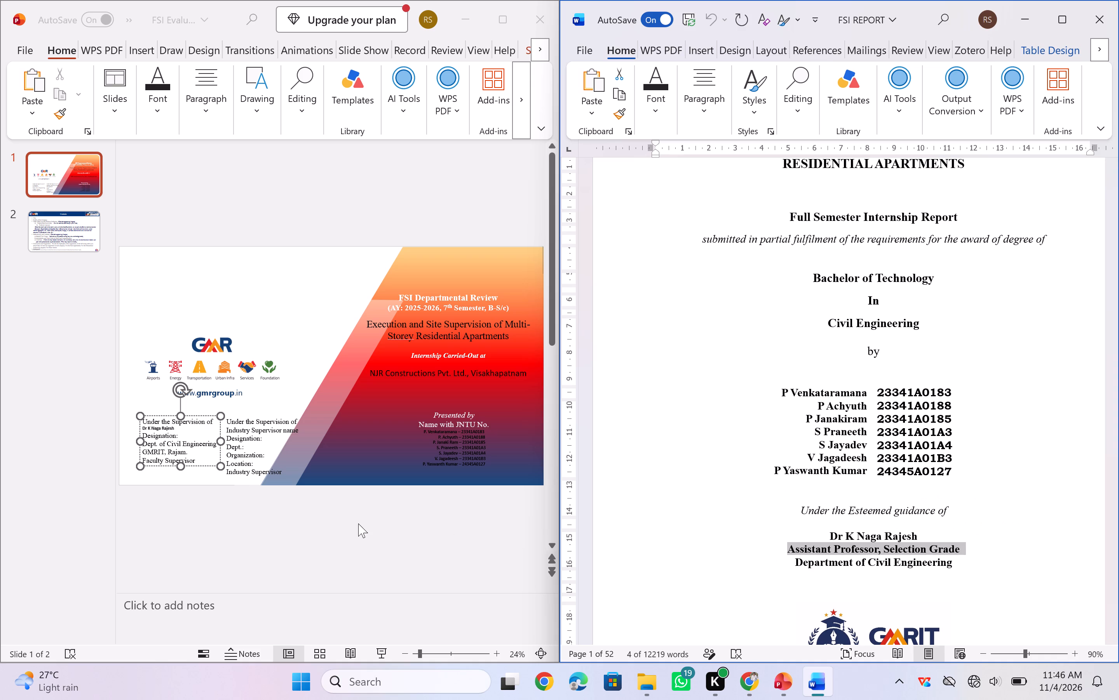
pyautogui.click(184, 435)
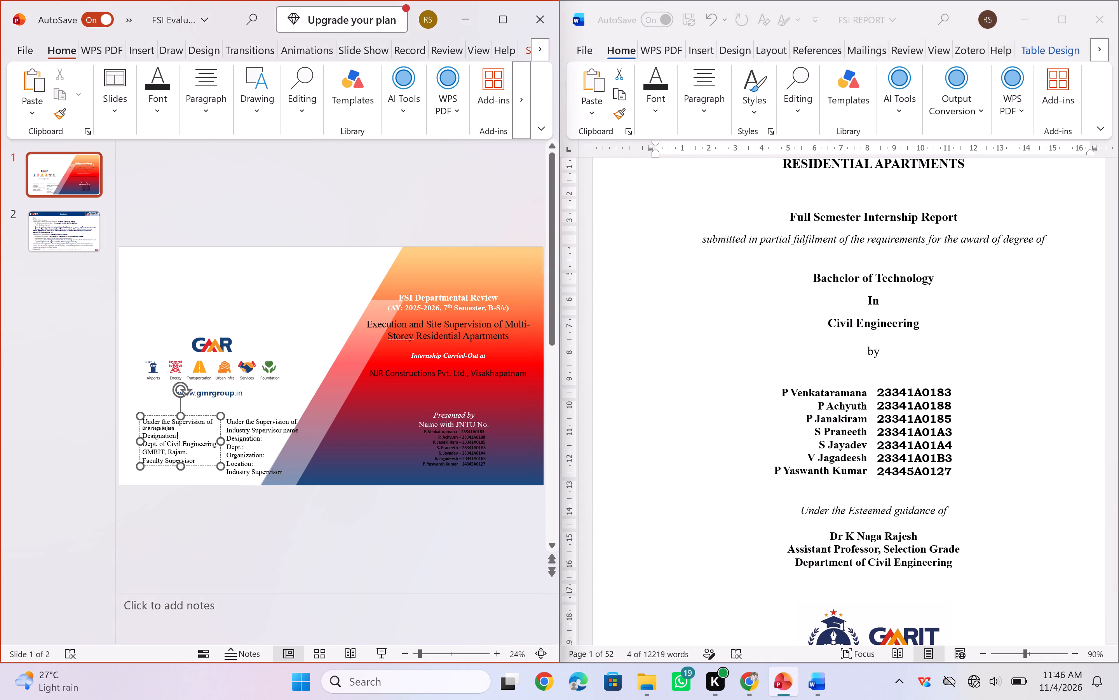
pyautogui.hotkey('ctrl', 'v')
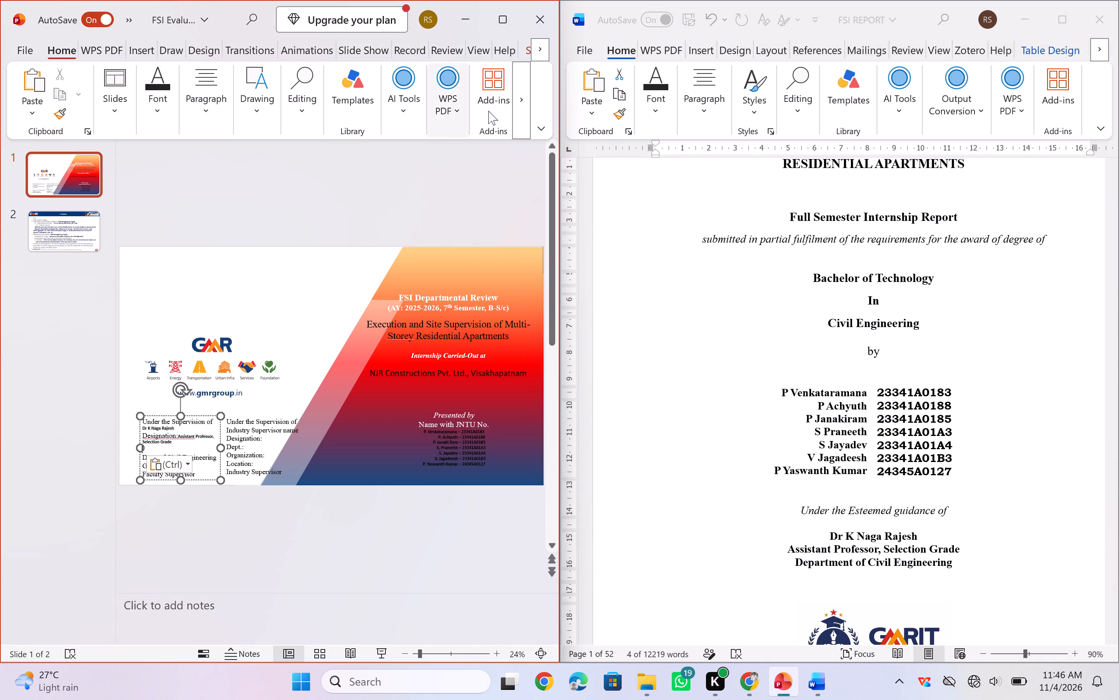
# Maximize the presentation window and format the faculty supervisor's name as Times New Roman, size 28, without bold.
pyautogui.click(502, 24)
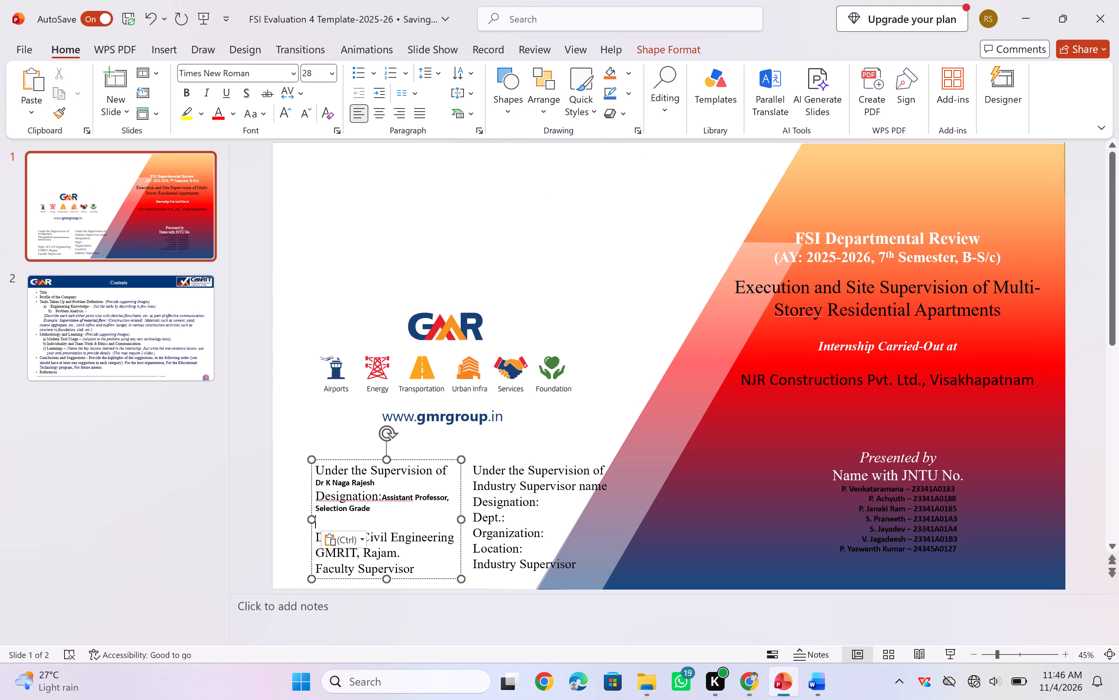
pyautogui.click(357, 469)
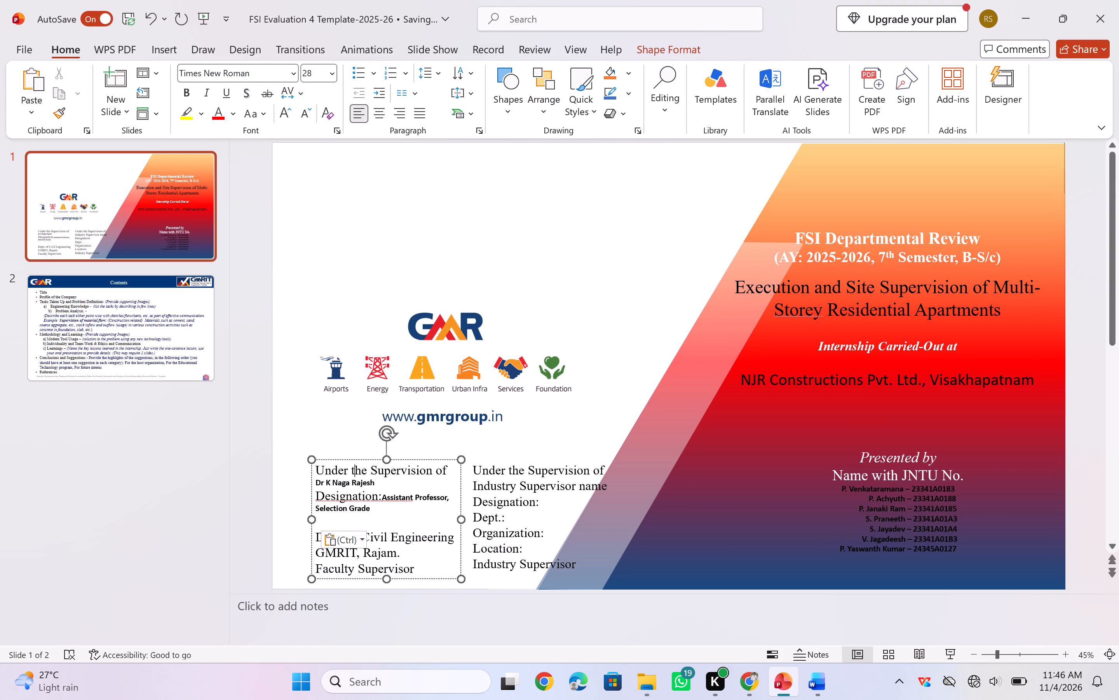
pyautogui.click(355, 481)
pyautogui.tripleClick(355, 481)
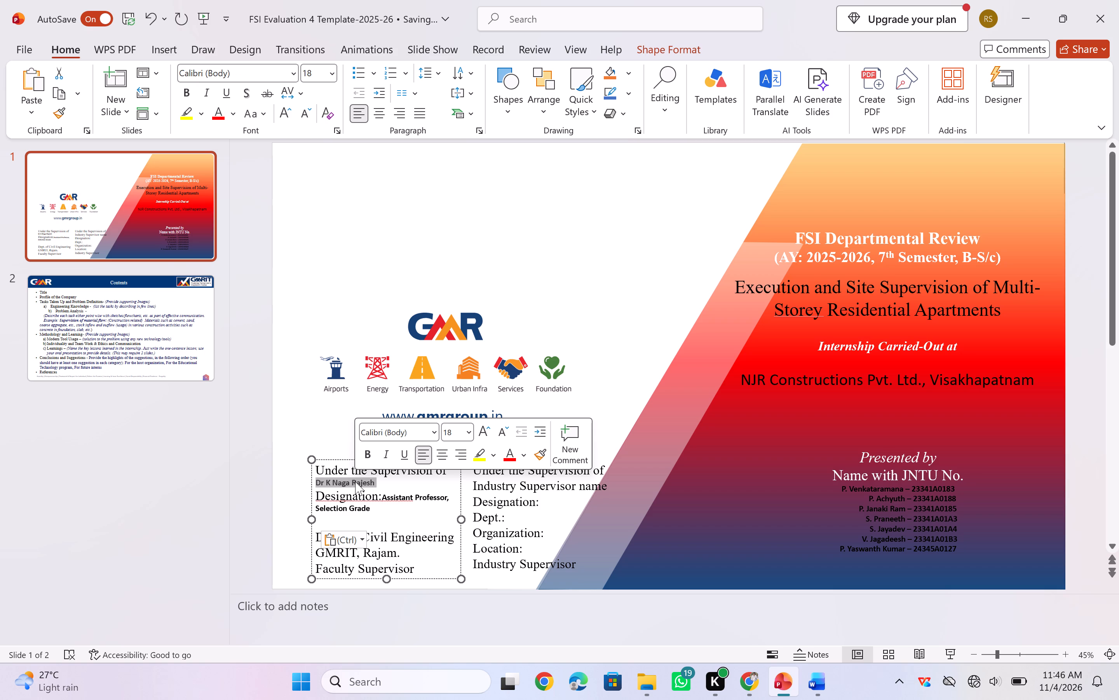
pyautogui.click(471, 435)
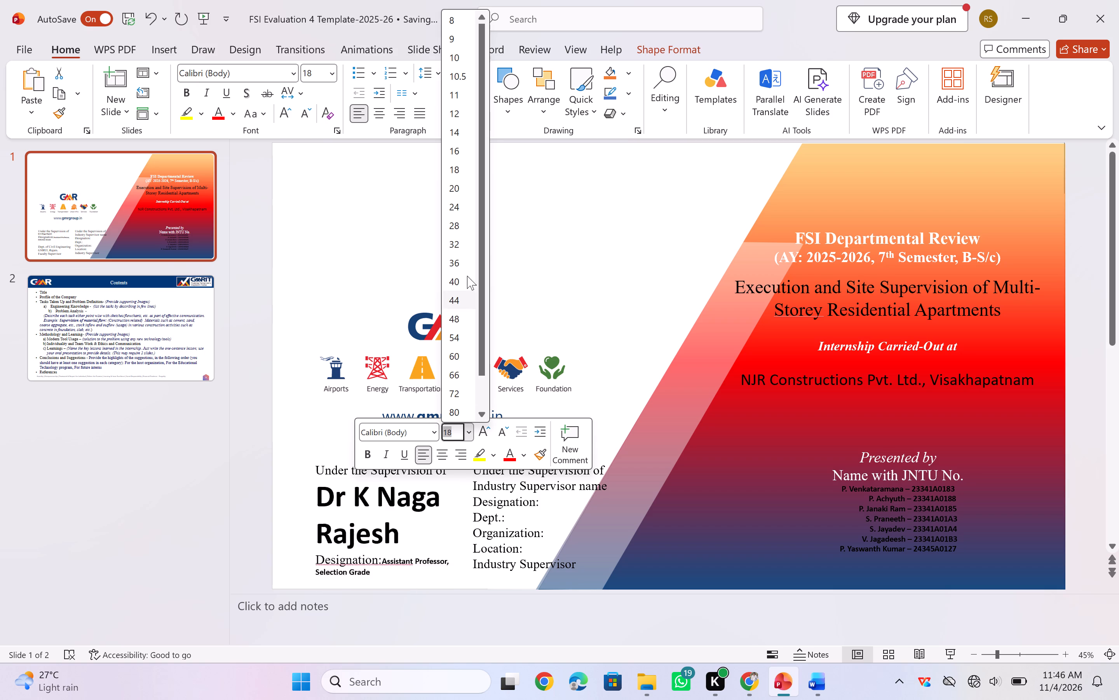
pyautogui.click(460, 229)
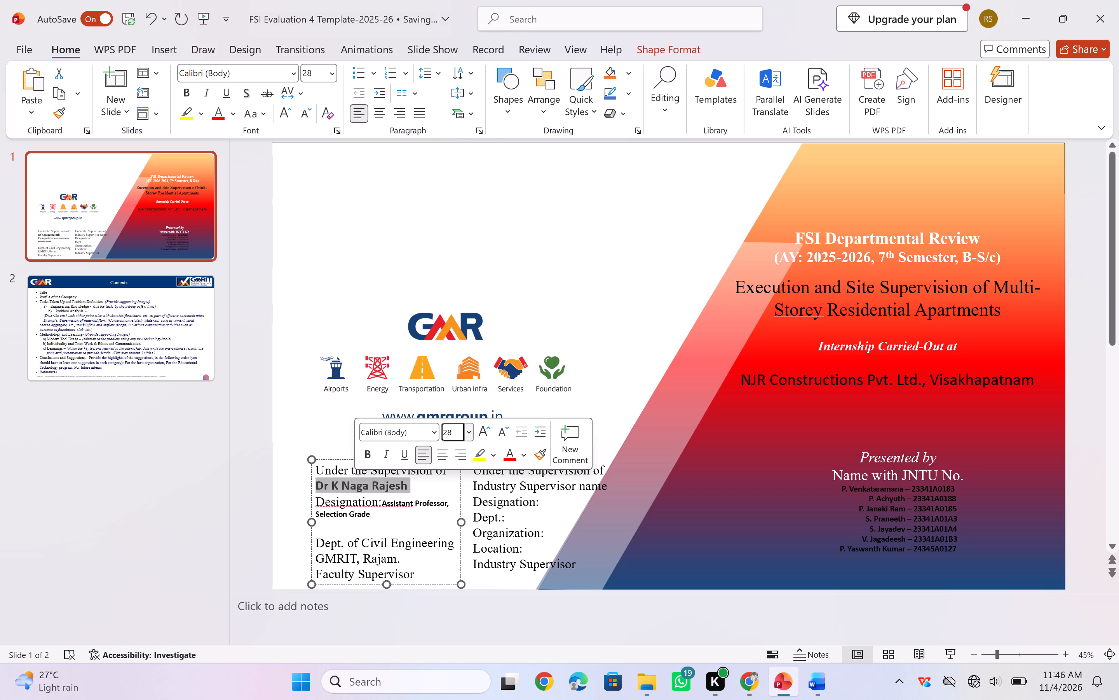
pyautogui.click(433, 432)
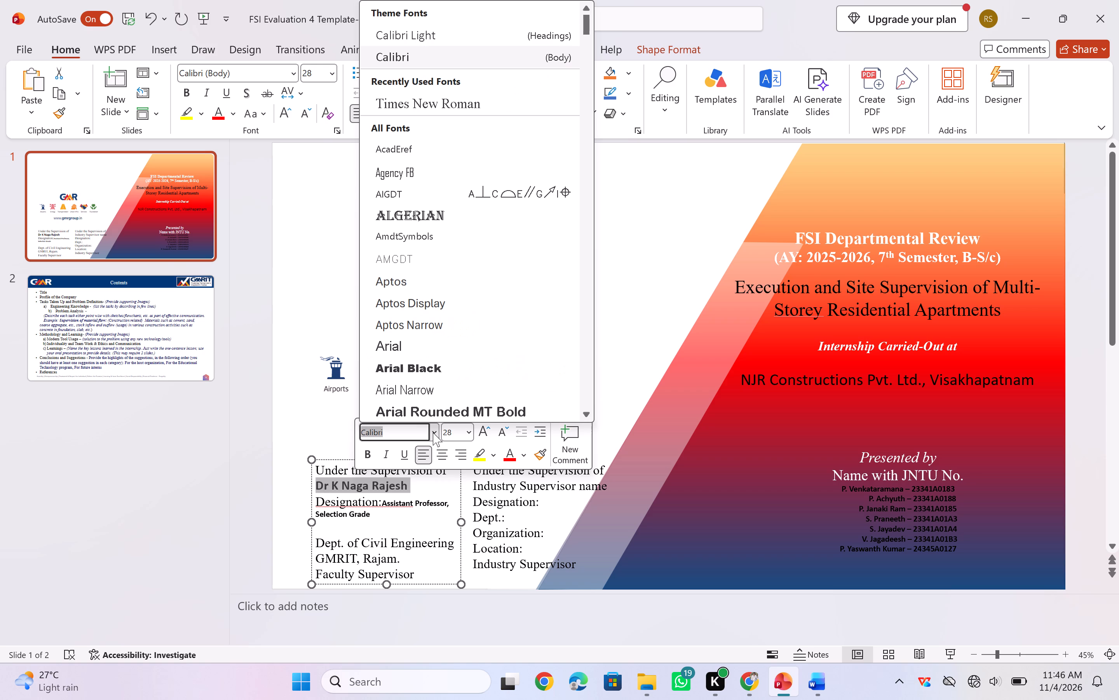
pyautogui.click(419, 101)
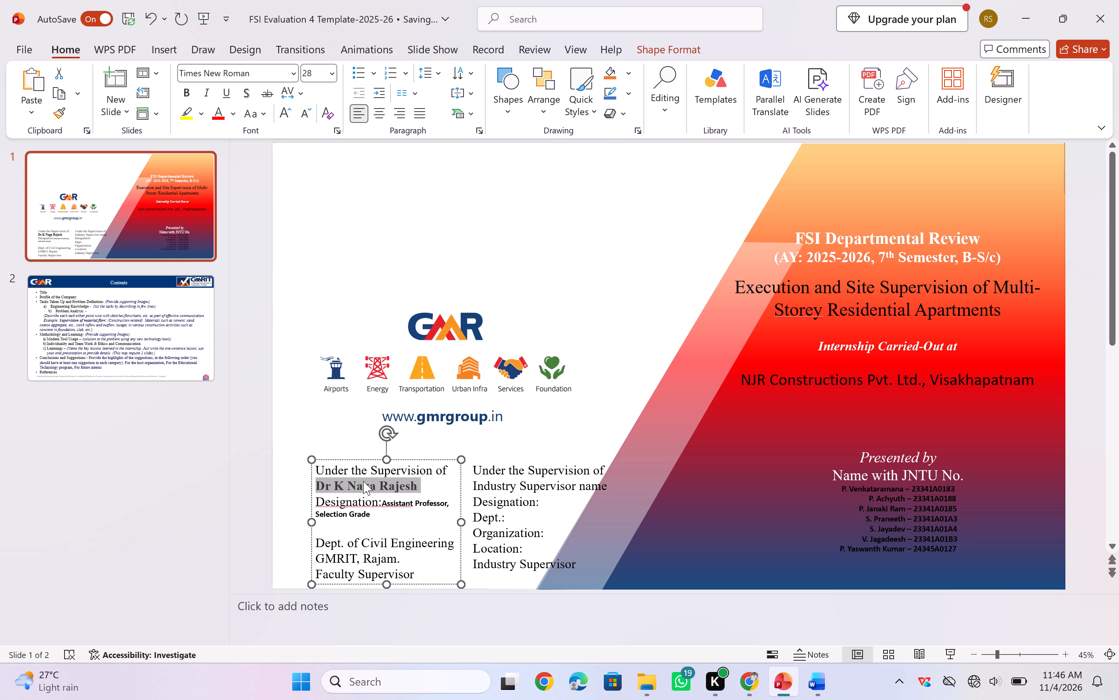
pyautogui.hotkey('ctrl', 'b')
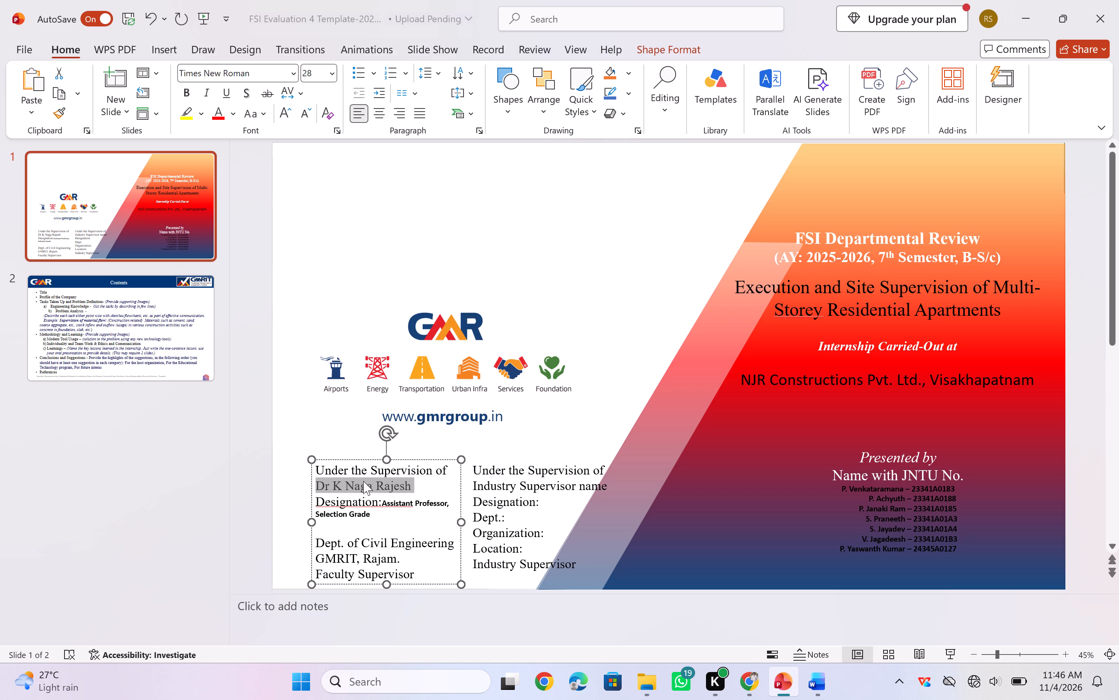
pyautogui.click(363, 485)
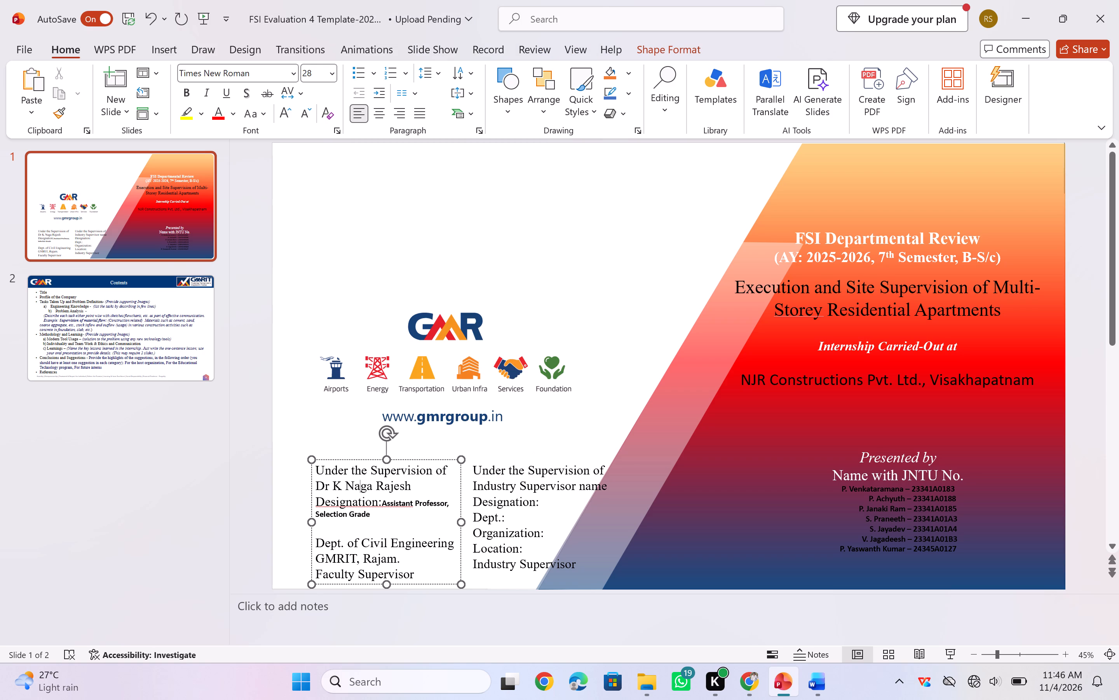
# Format the faculty supervisor's designation text "Assistant Professor, Selection Grade" as Times New Roman, size 28.
pyautogui.tripleClick(389, 502)
pyautogui.click(389, 502)
pyautogui.click(389, 502)
pyautogui.click(389, 502)
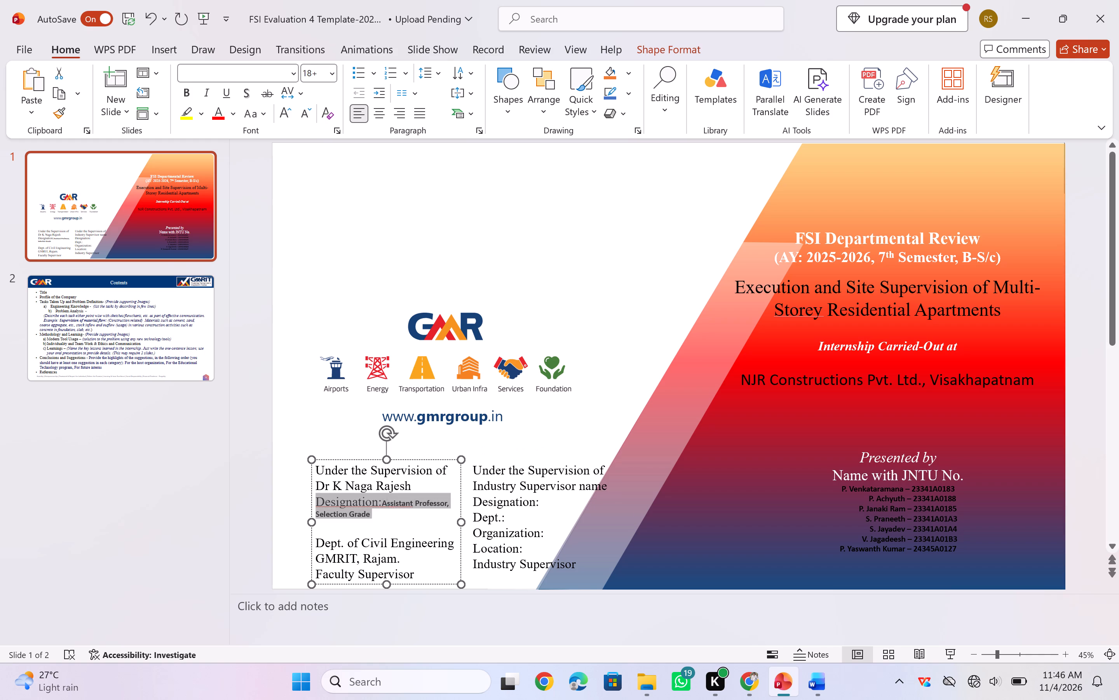
pyautogui.moveTo(389, 502); pyautogui.dragTo(393, 515)
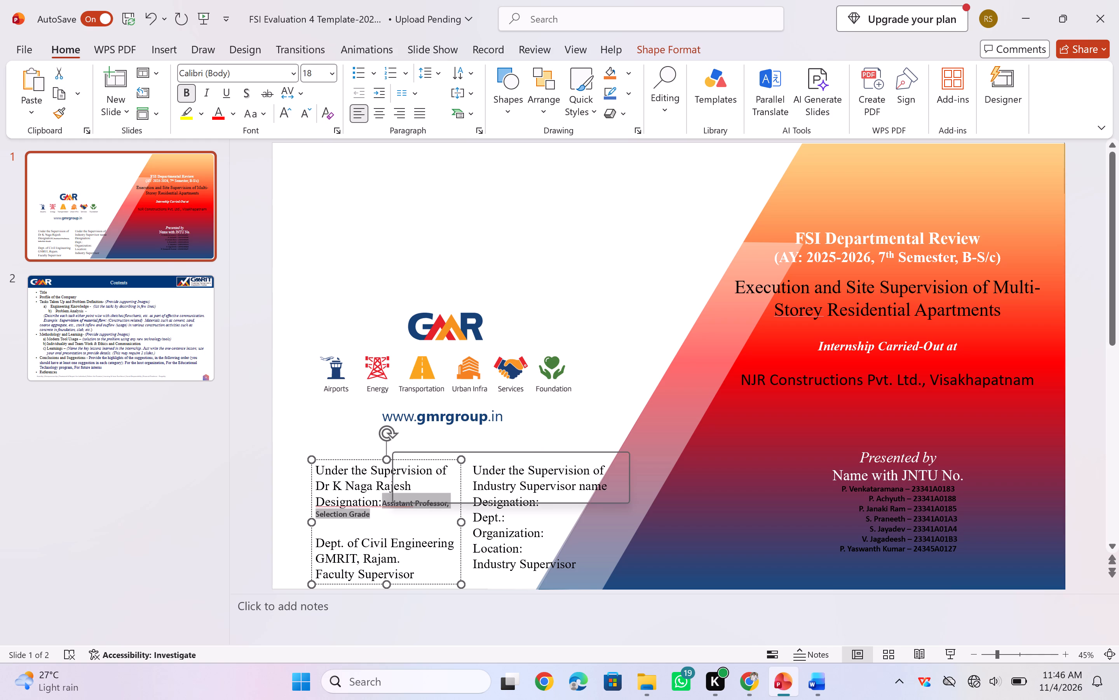
pyautogui.click(498, 467)
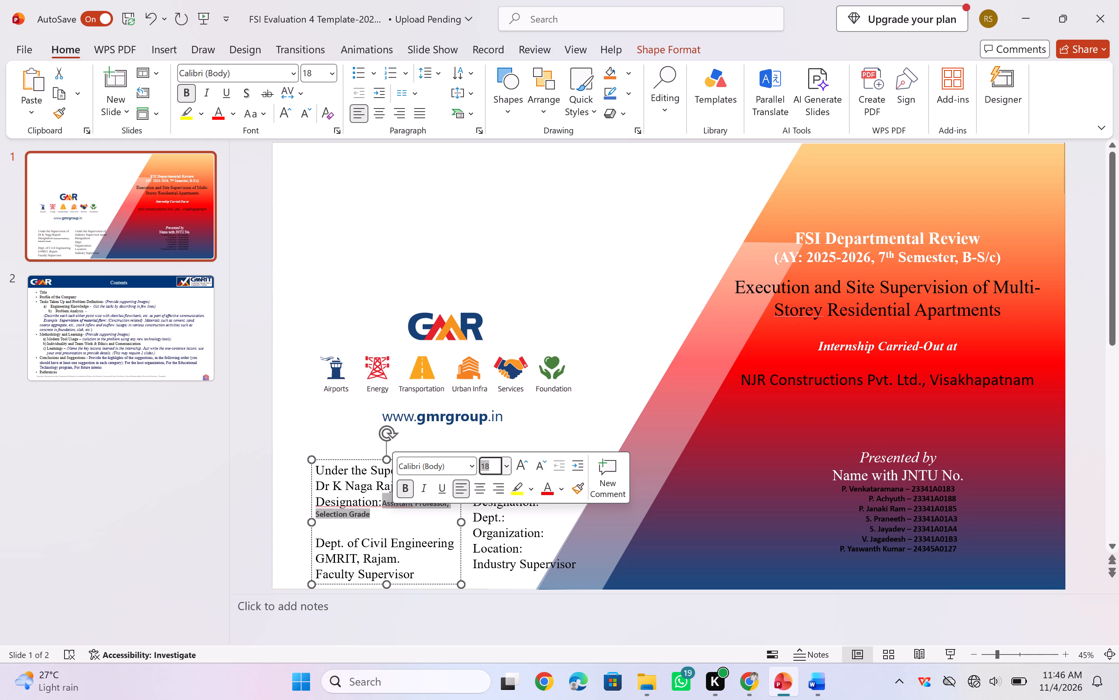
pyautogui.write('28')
pyautogui.click(474, 464)
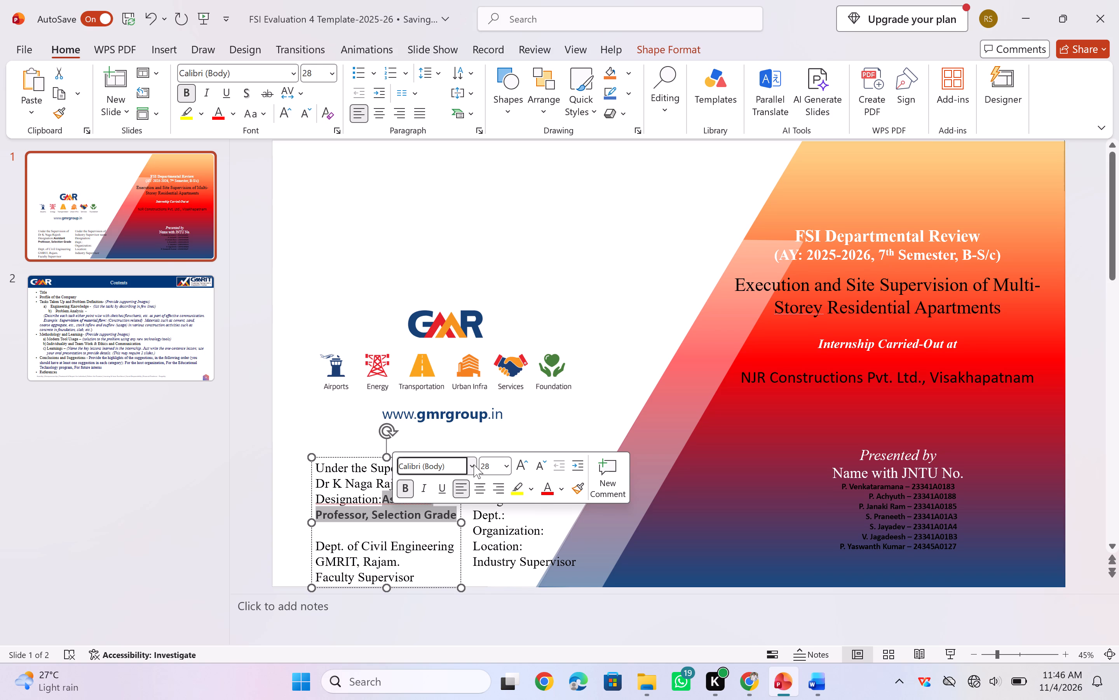
pyautogui.click(474, 464)
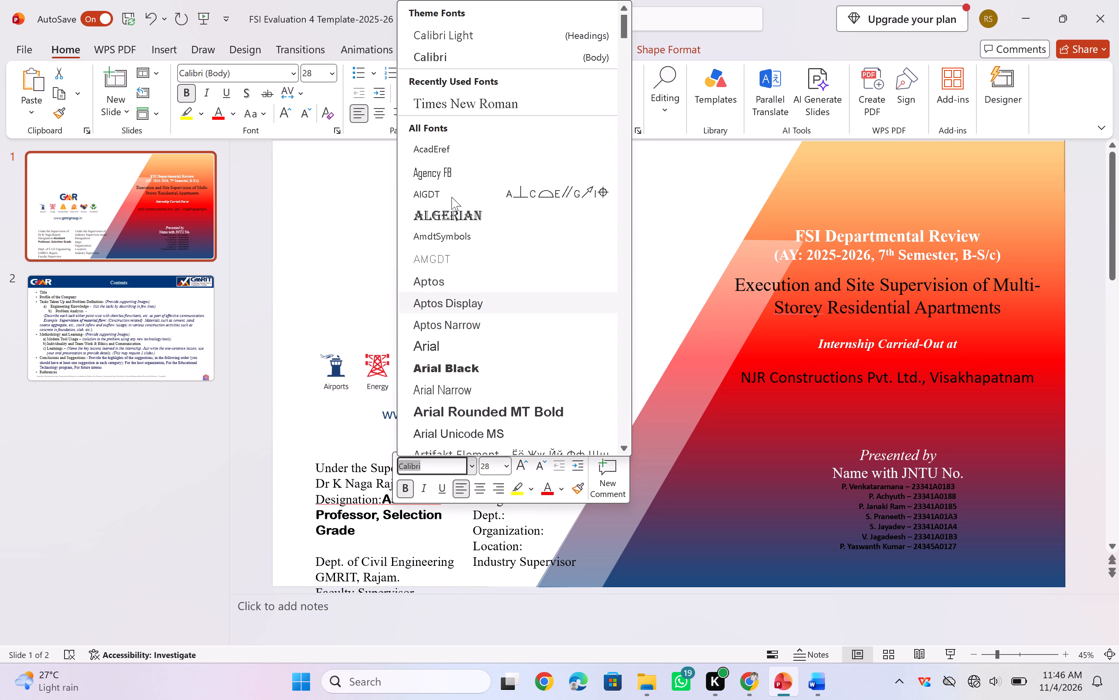
pyautogui.click(463, 100)
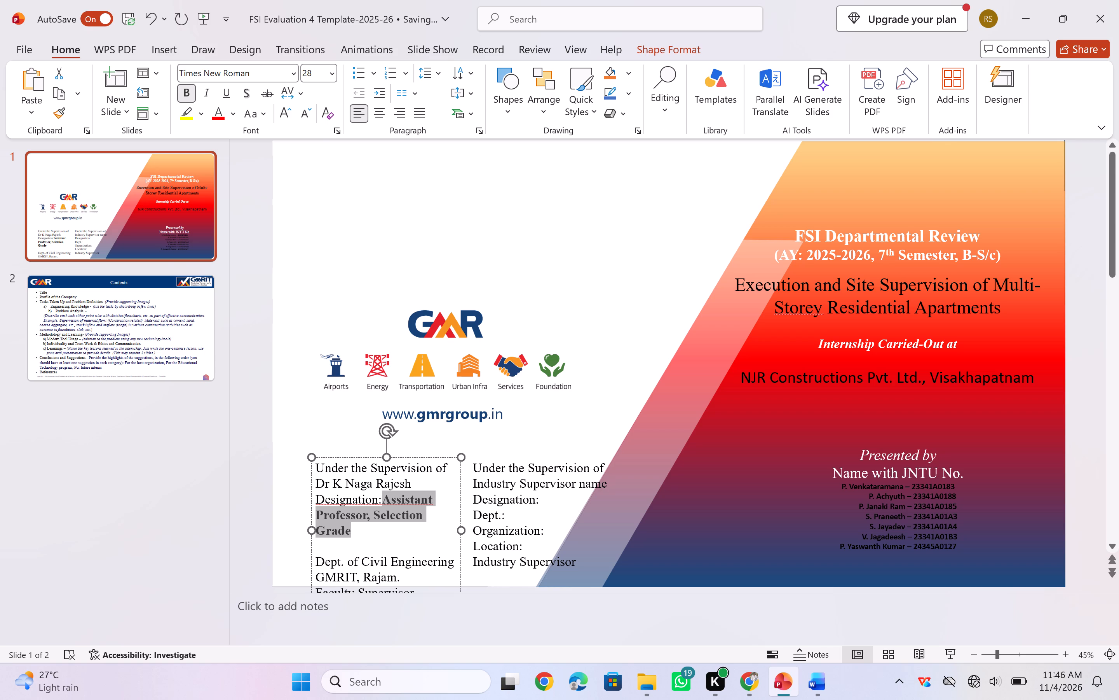
# Remove bold from the designation text "Assistant Professor, Selection Grade" in the faculty supervisor block.
pyautogui.scroll(-1, 400, 467)
pyautogui.scroll(1, 400, 467)
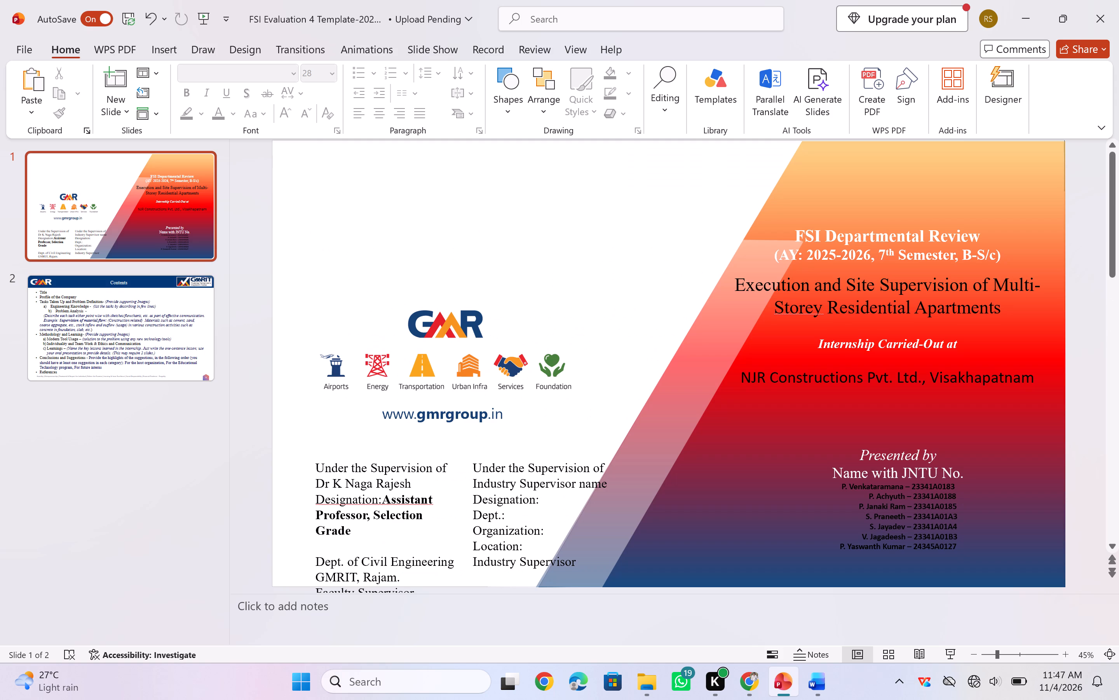
pyautogui.moveTo(387, 499); pyautogui.dragTo(403, 509)
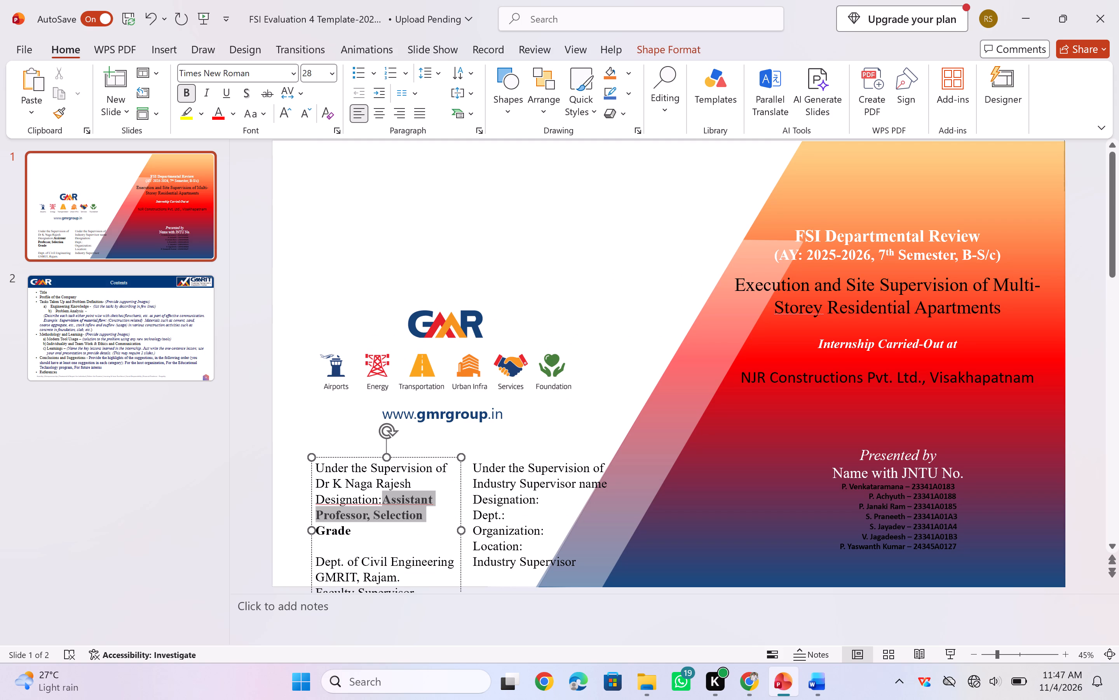
pyautogui.moveTo(403, 509); pyautogui.dragTo(398, 523)
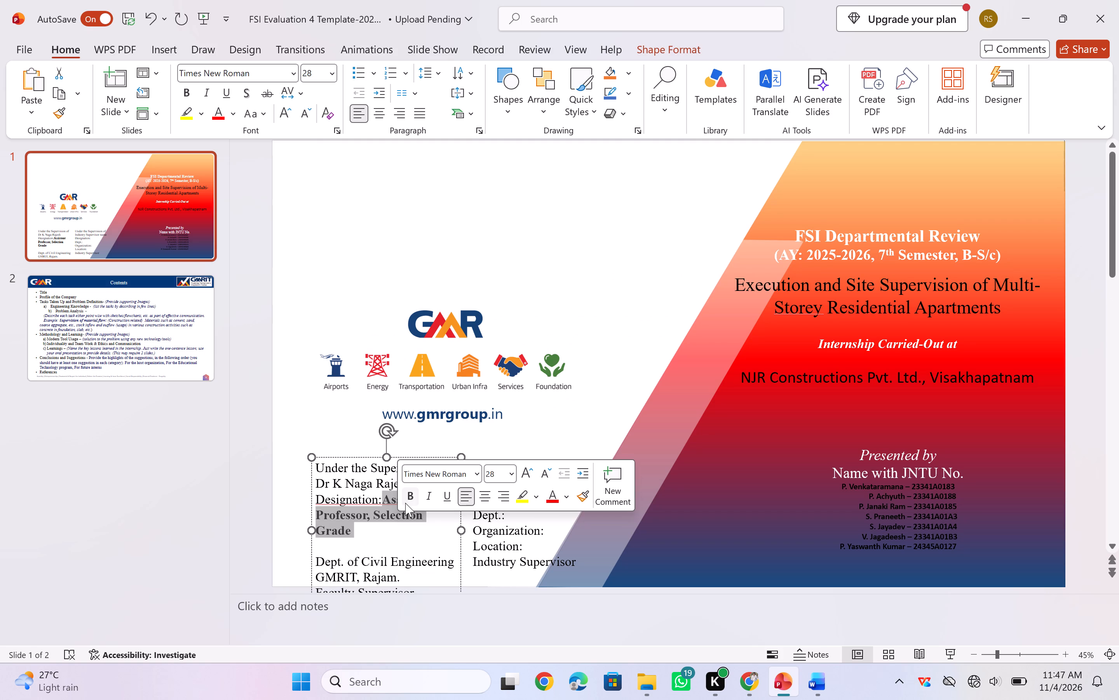
pyautogui.click(406, 493)
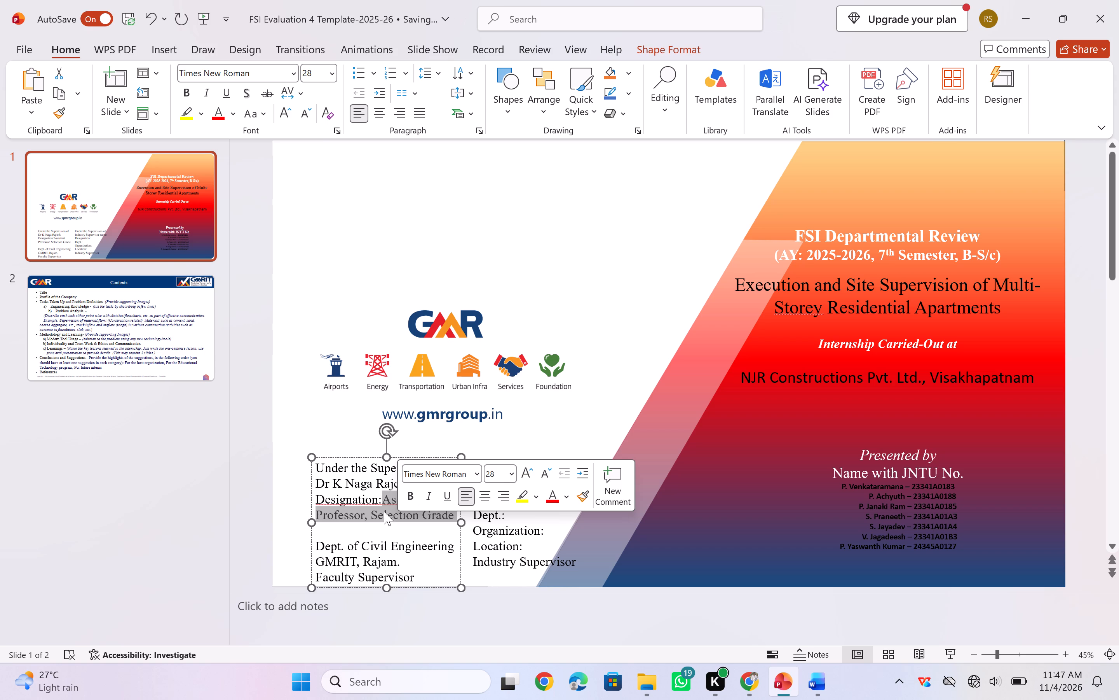
pyautogui.click(384, 511)
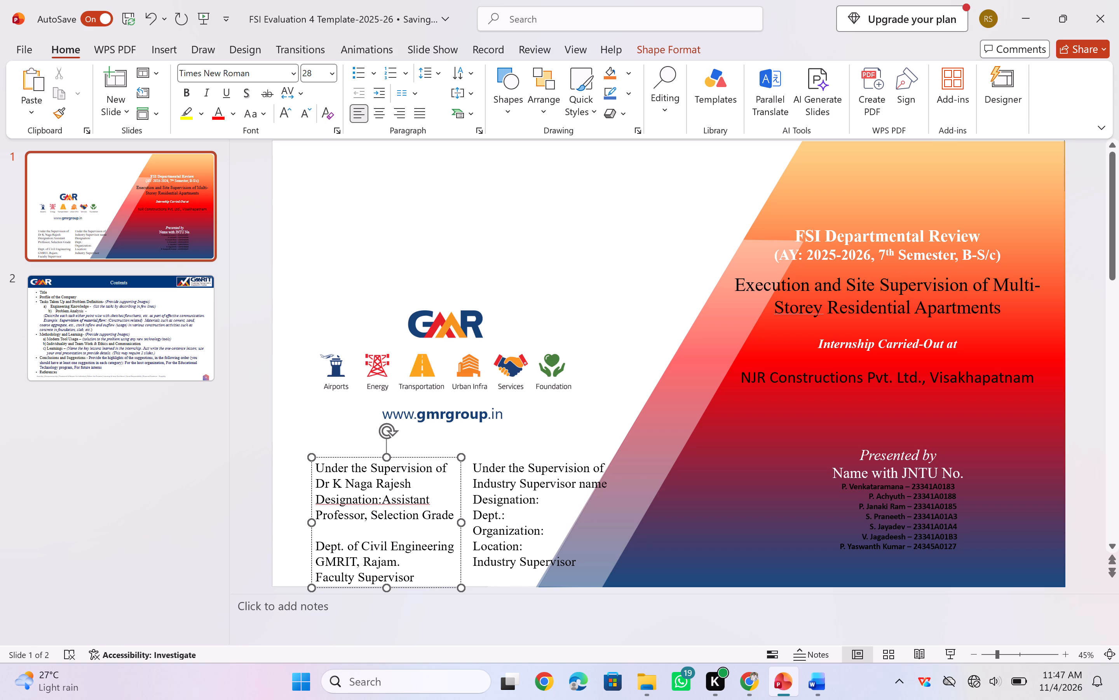
# Delete the empty line between the designation and "Dept. of Civil Engineering" in the faculty supervisor block.
pyautogui.click(376, 531)
pyautogui.press('BackSpace')
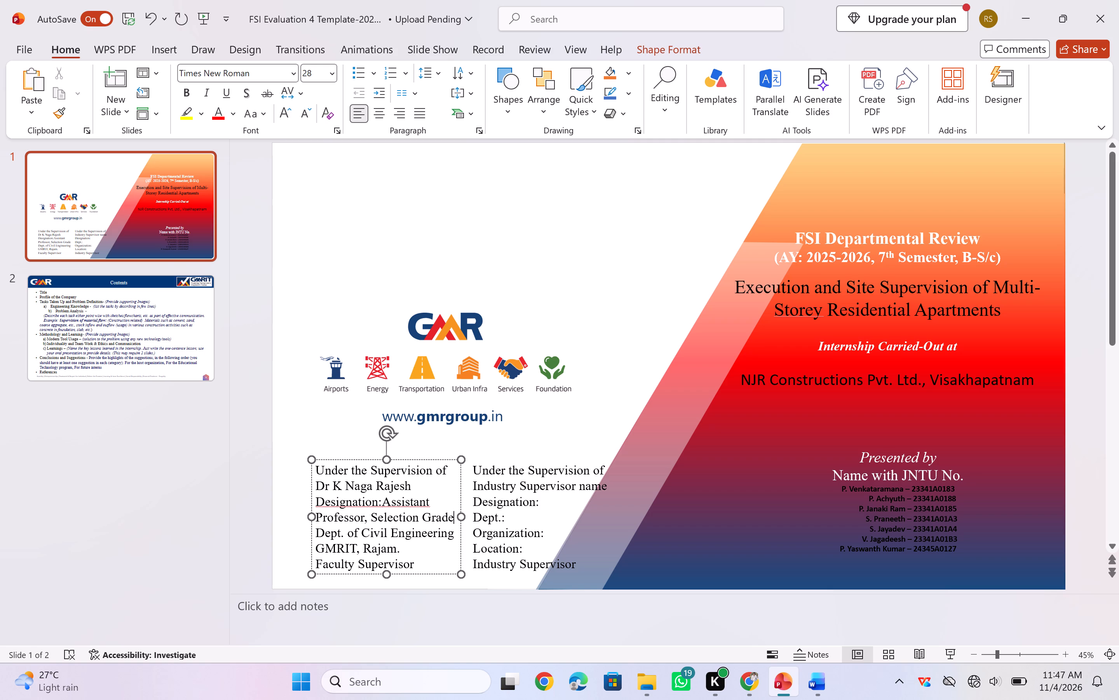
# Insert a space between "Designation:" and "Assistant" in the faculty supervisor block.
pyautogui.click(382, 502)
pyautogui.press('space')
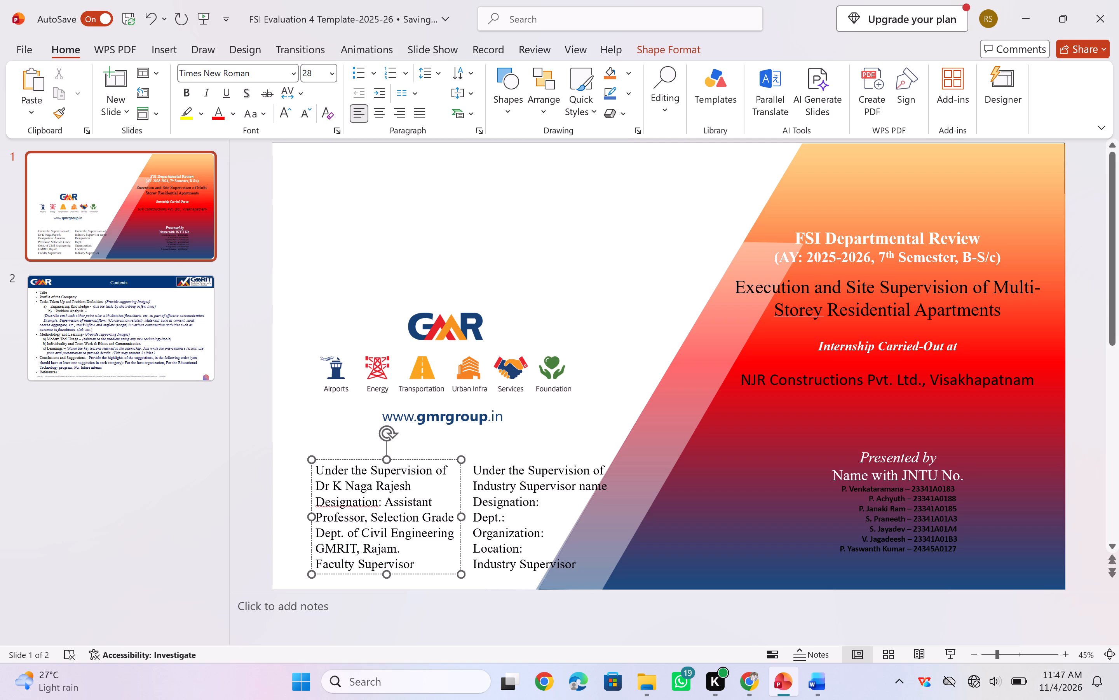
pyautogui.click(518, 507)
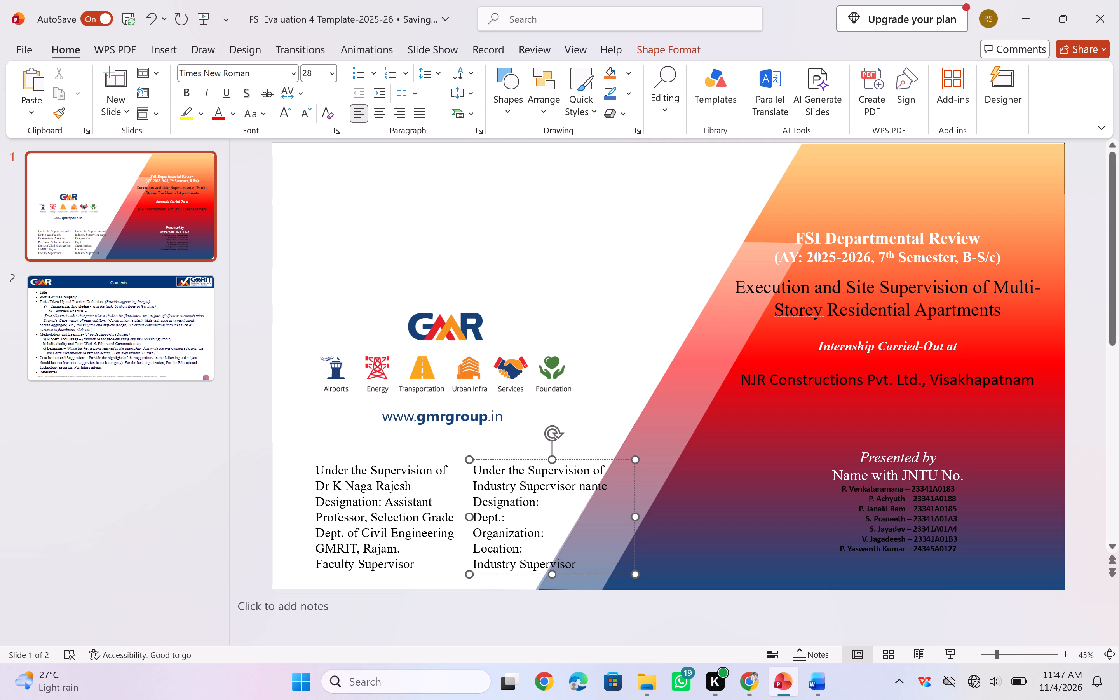
# Remove the "Designation:" label from the faculty supervisor block, keeping "Assistant Professor, Selection Grade" on its own line below the name.
pyautogui.click(383, 501)
pyautogui.press('BackSpace')
pyautogui.press('BackSpace')
pyautogui.press('BackSpace')
pyautogui.press('BackSpace')
pyautogui.press('BackSpace')
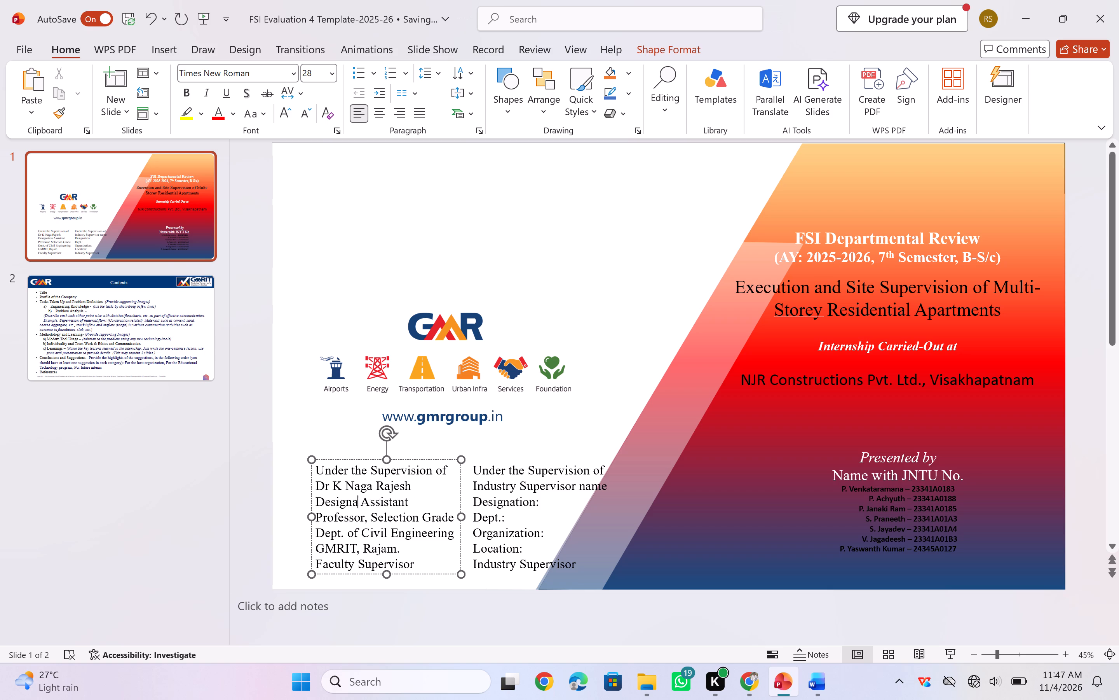
pyautogui.press('BackSpace')
pyautogui.press('BackSpace')
pyautogui.press('BackSpace')
pyautogui.press('BackSpace')
pyautogui.press('BackSpace')
pyautogui.press('BackSpace')
pyautogui.press('BackSpace')
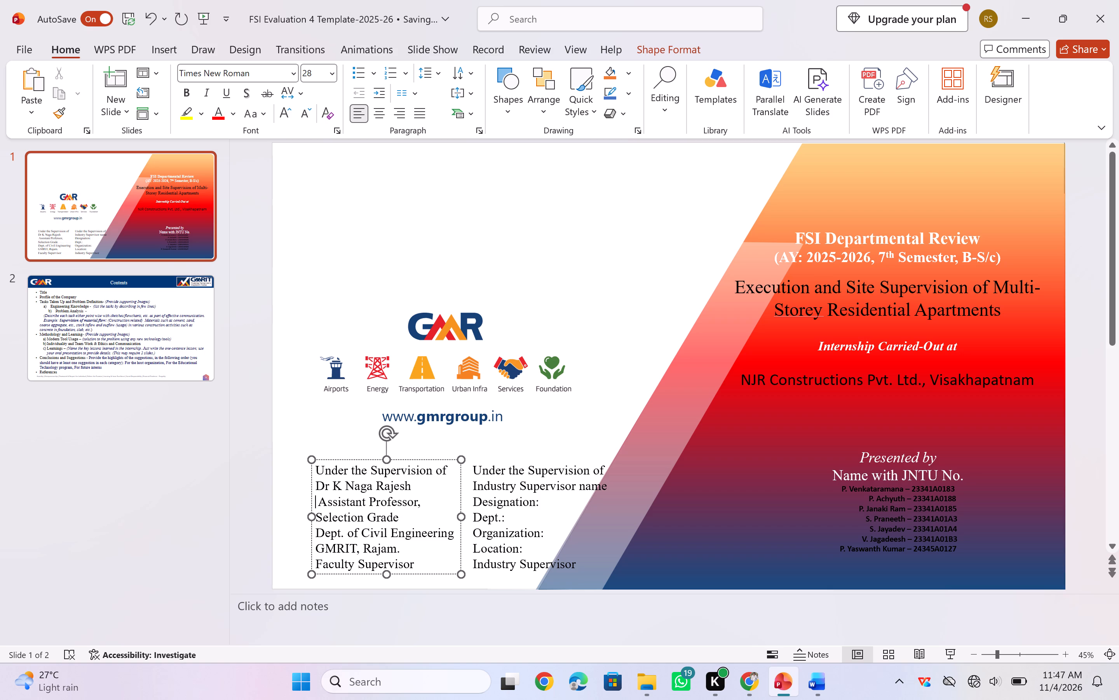
pyautogui.press('Right')
pyautogui.press('BackSpace')
pyautogui.press('BackSpace')
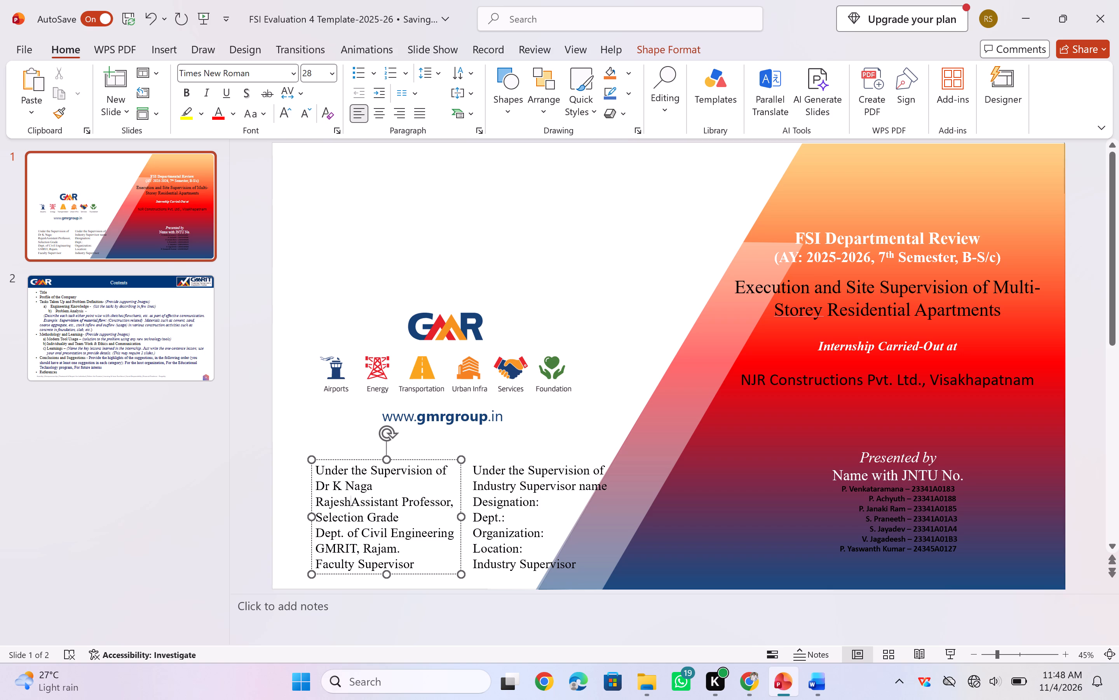
pyautogui.hotkey('shift', 'Return')
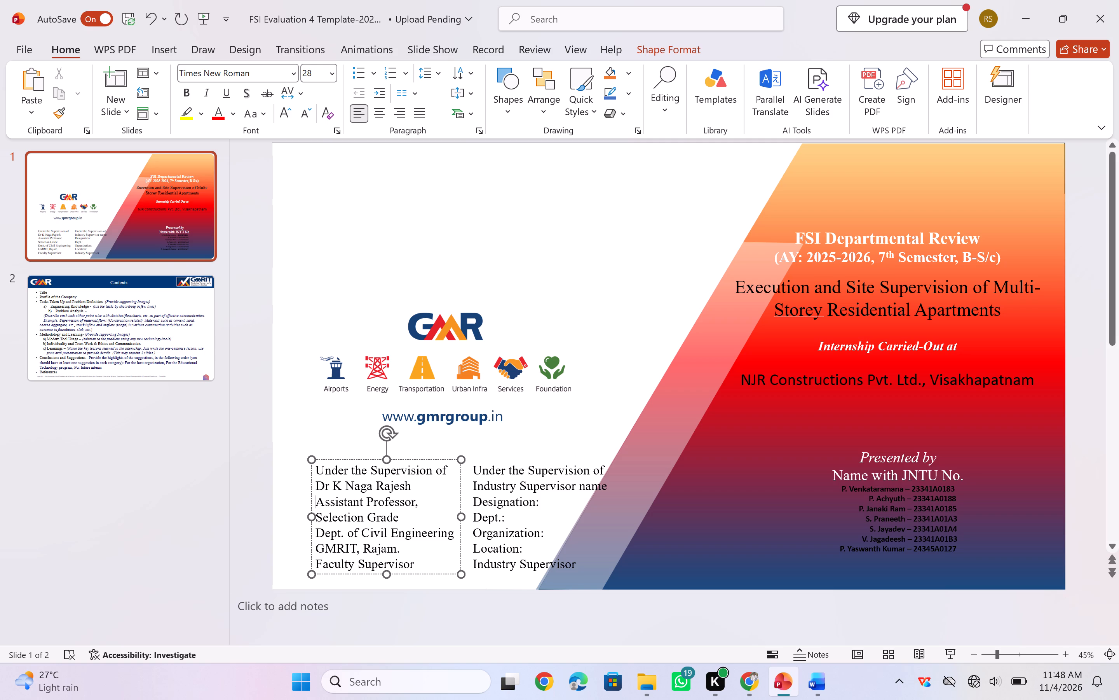
# Switch to the FSI report in Word and find the industry supervisor's signature details on the certificate page.
pyautogui.click(603, 488)
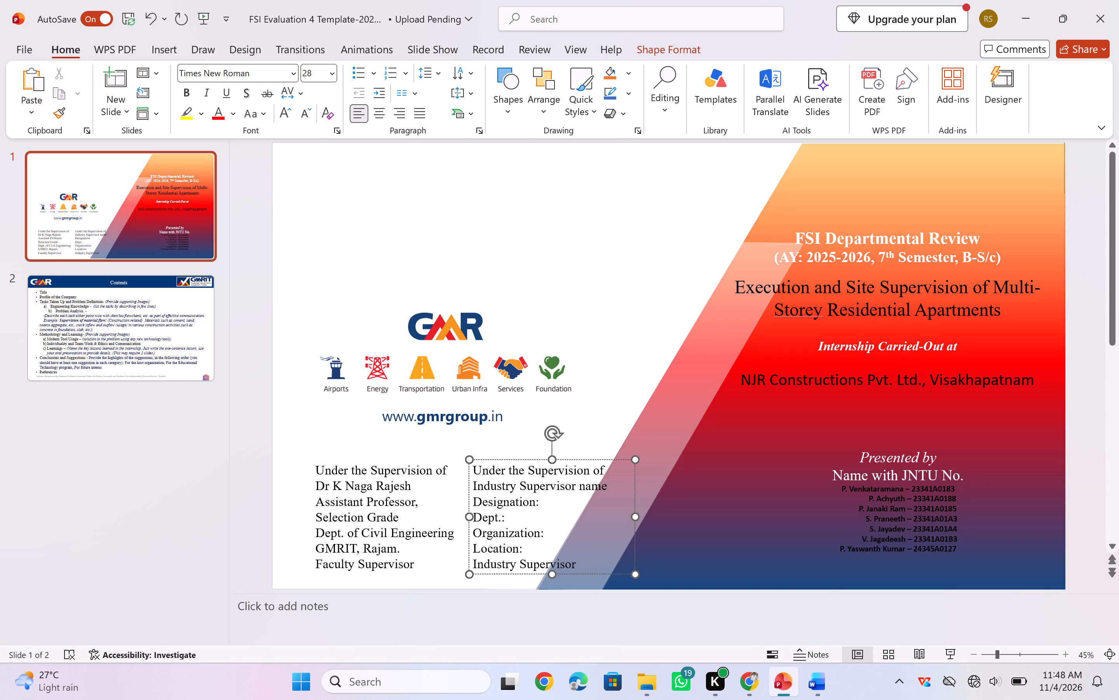
pyautogui.click(819, 611)
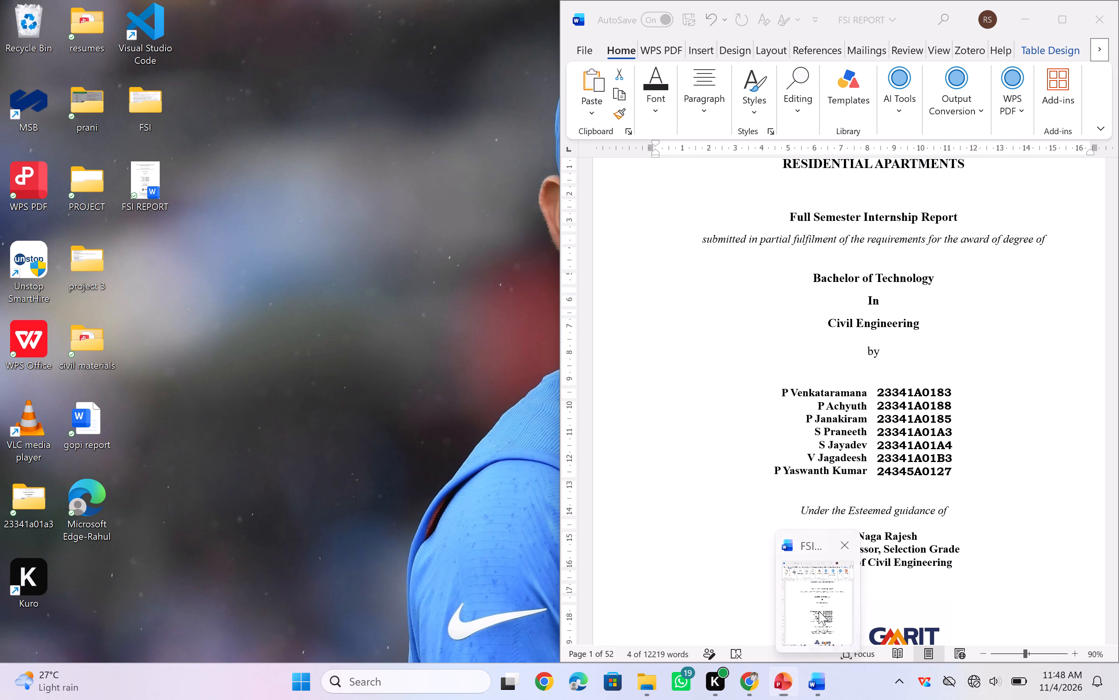
pyautogui.click(856, 556)
pyautogui.scroll(-1, 856, 550)
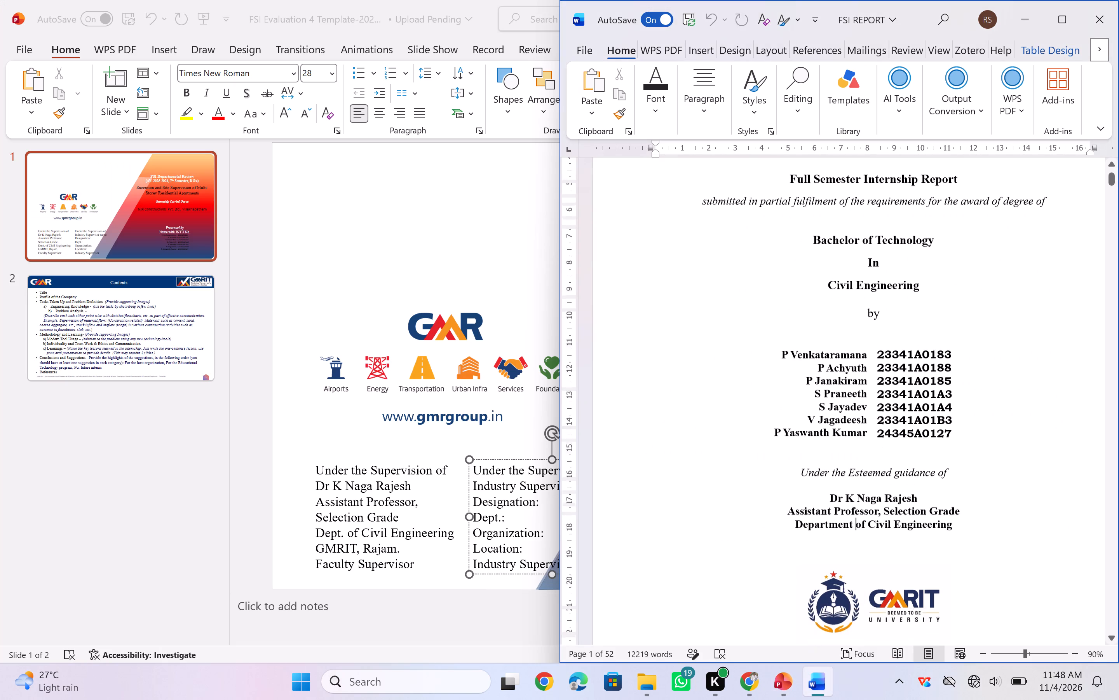
pyautogui.scroll(-2, 856, 550)
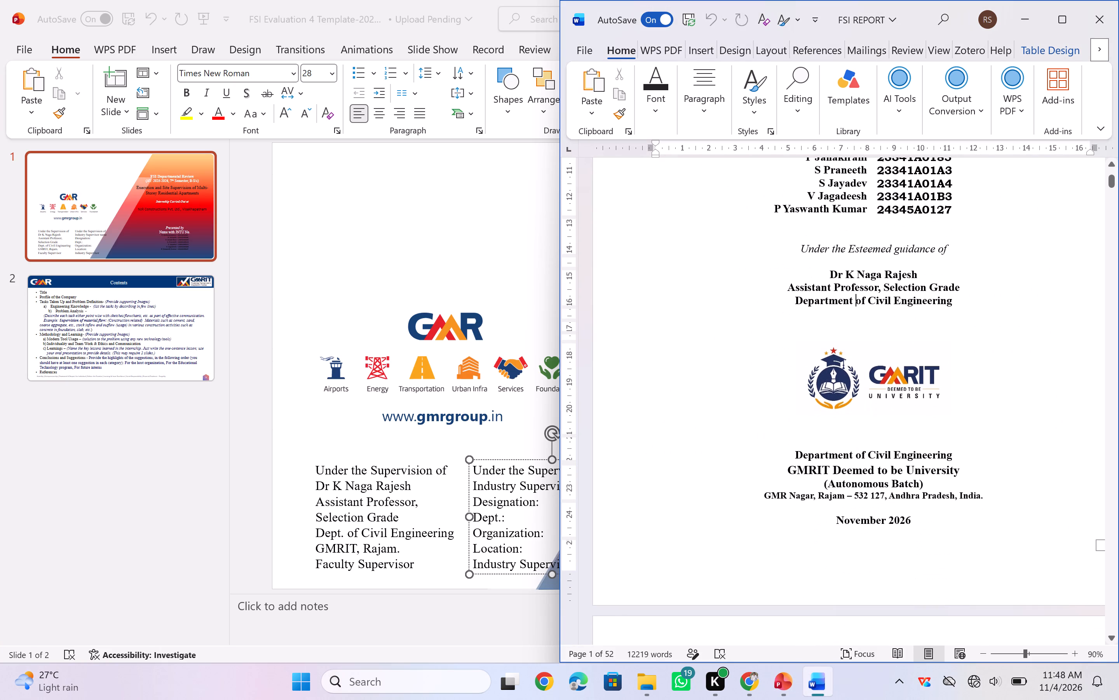
pyautogui.scroll(-4, 856, 550)
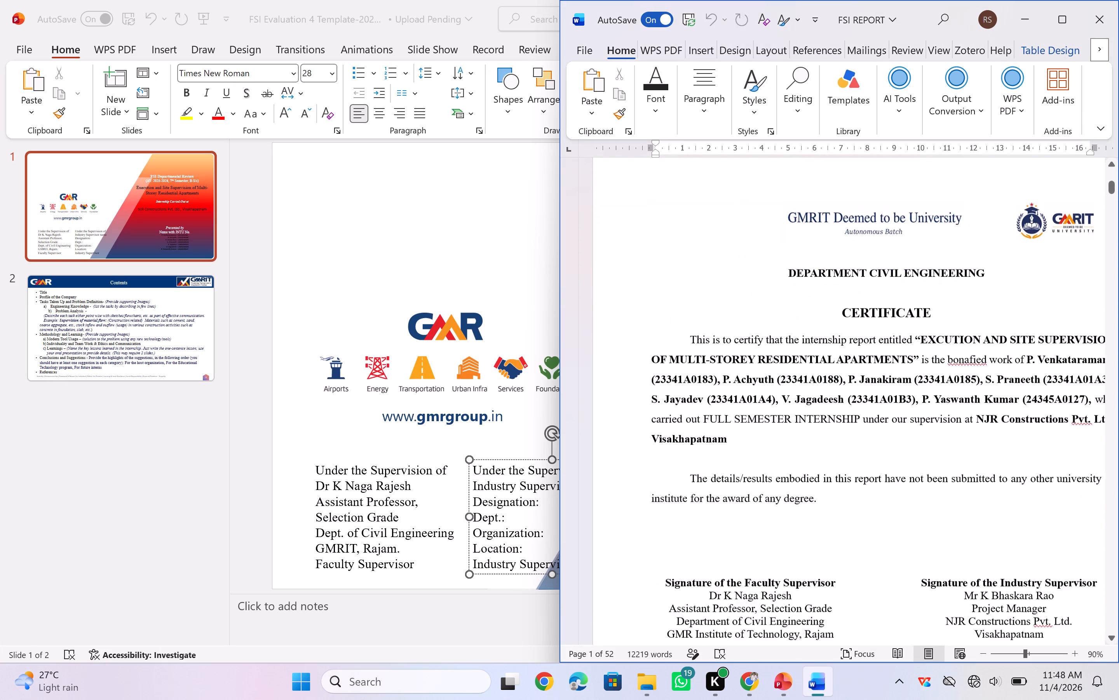
pyautogui.scroll(-1, 856, 550)
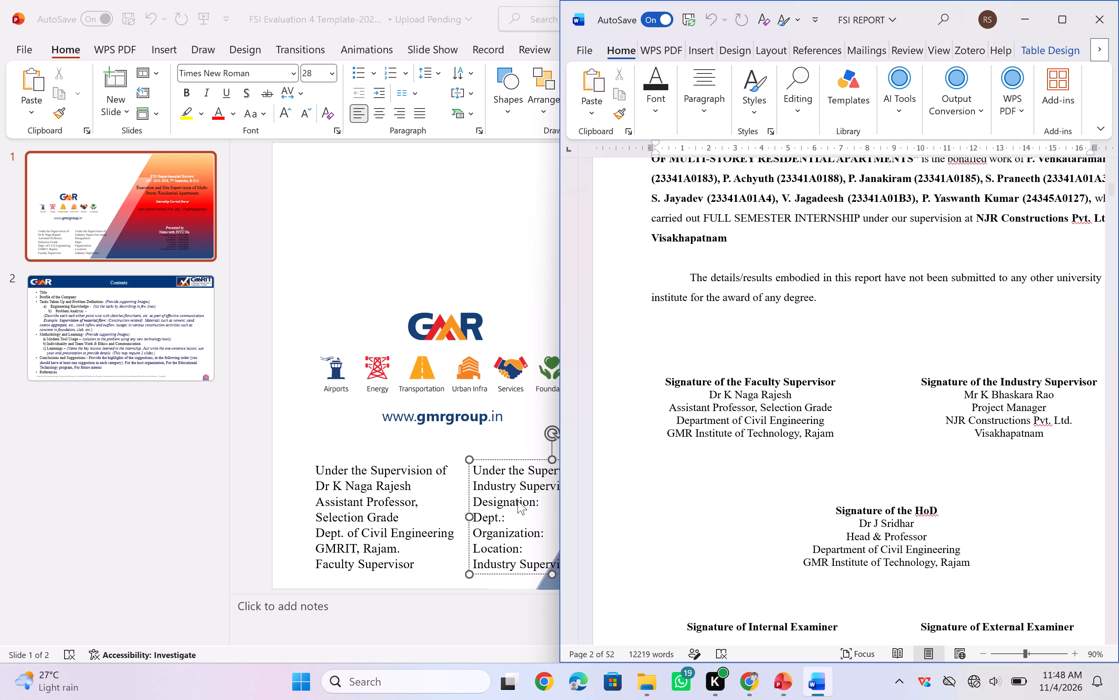
pyautogui.hscroll(-2, 518, 500)
# Return to the presentation in PowerPoint and restore its window to half width beside the FSI report.
pyautogui.click(418, 471)
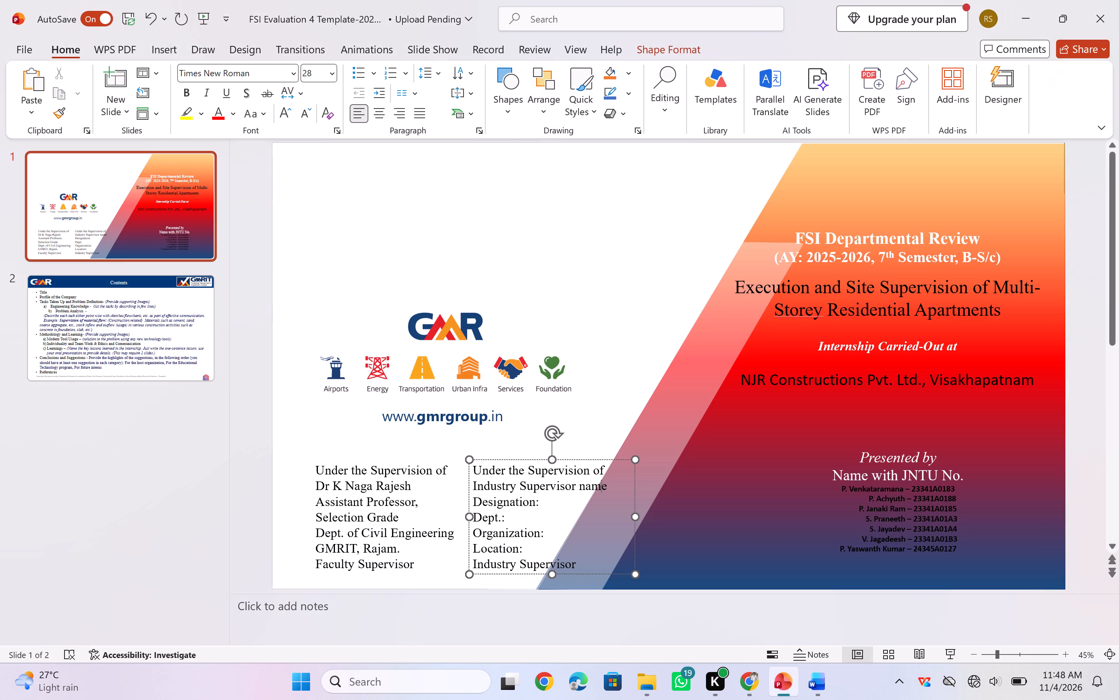
pyautogui.hscroll(-1, 418, 471)
pyautogui.click(974, 59)
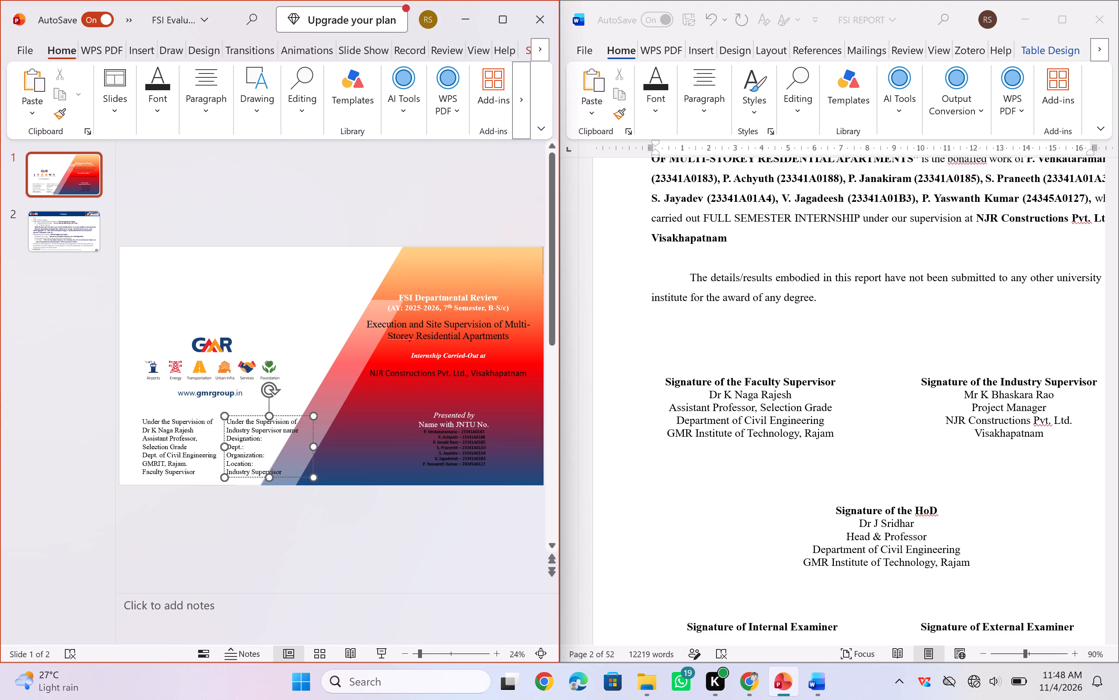
# Replace the "Industry Supervisor name" placeholder on the title slide with the industry supervisor's name as given on the report's certificate page.
pyautogui.keyDown('ctrl'); pyautogui.scroll(3, 292, 430); pyautogui.keyUp('ctrl')
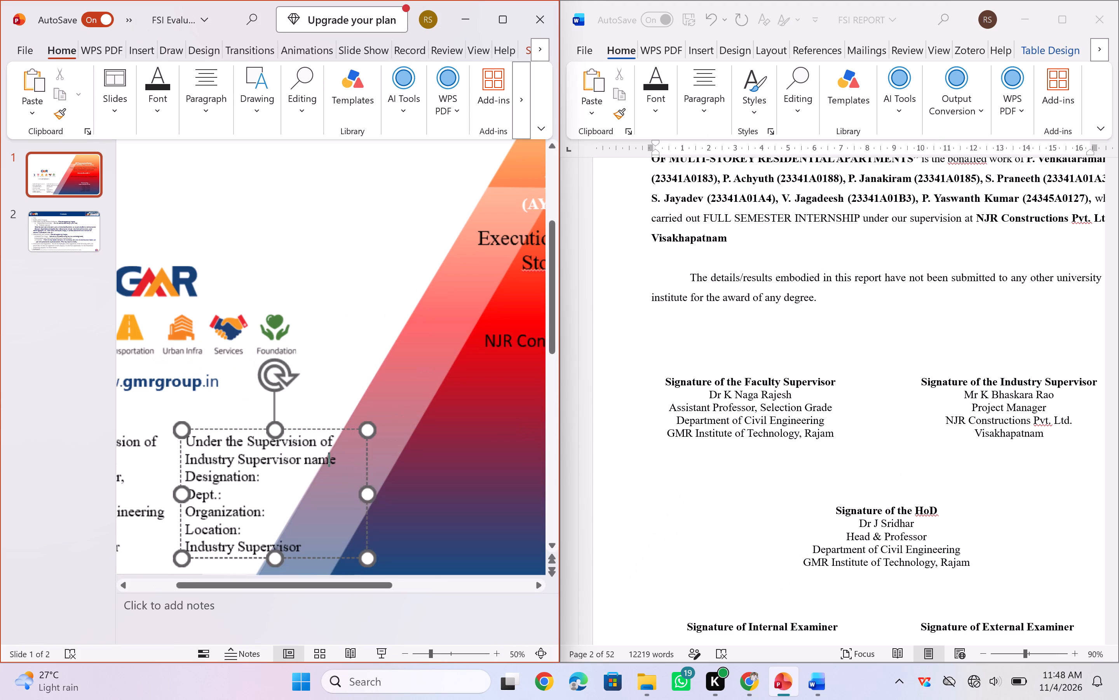
pyautogui.click(334, 460)
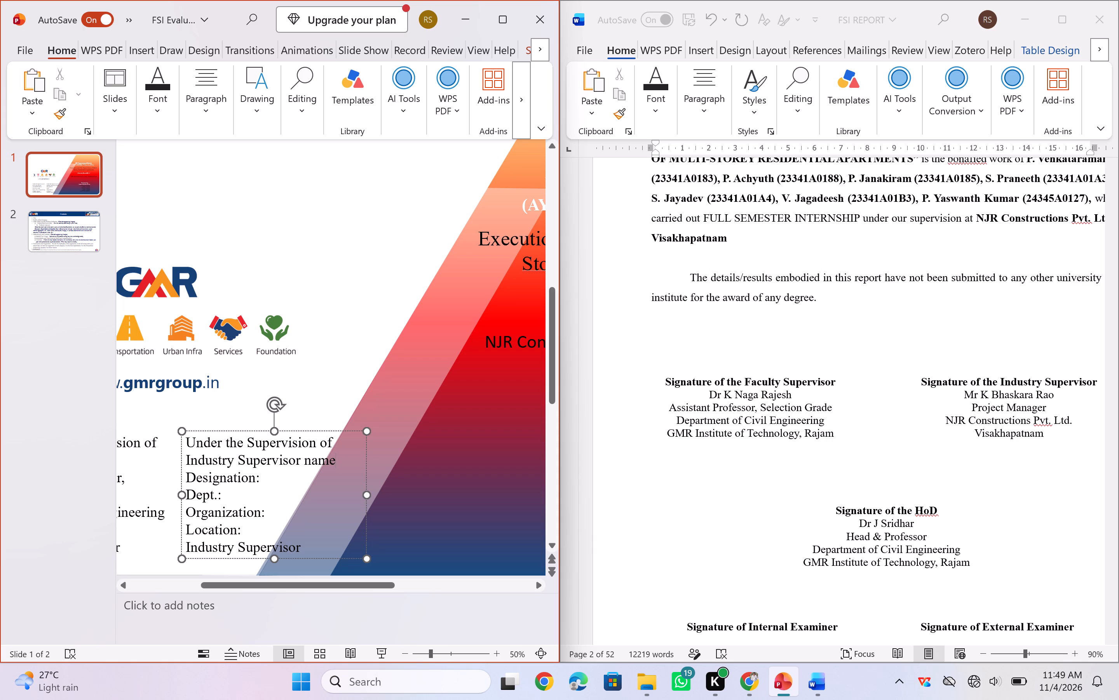
pyautogui.press('BackSpace')
pyautogui.press('BackSpace')
pyautogui.press('BackSpace')
pyautogui.press('BackSpace')
pyautogui.press('BackSpace')
pyautogui.press('BackSpace')
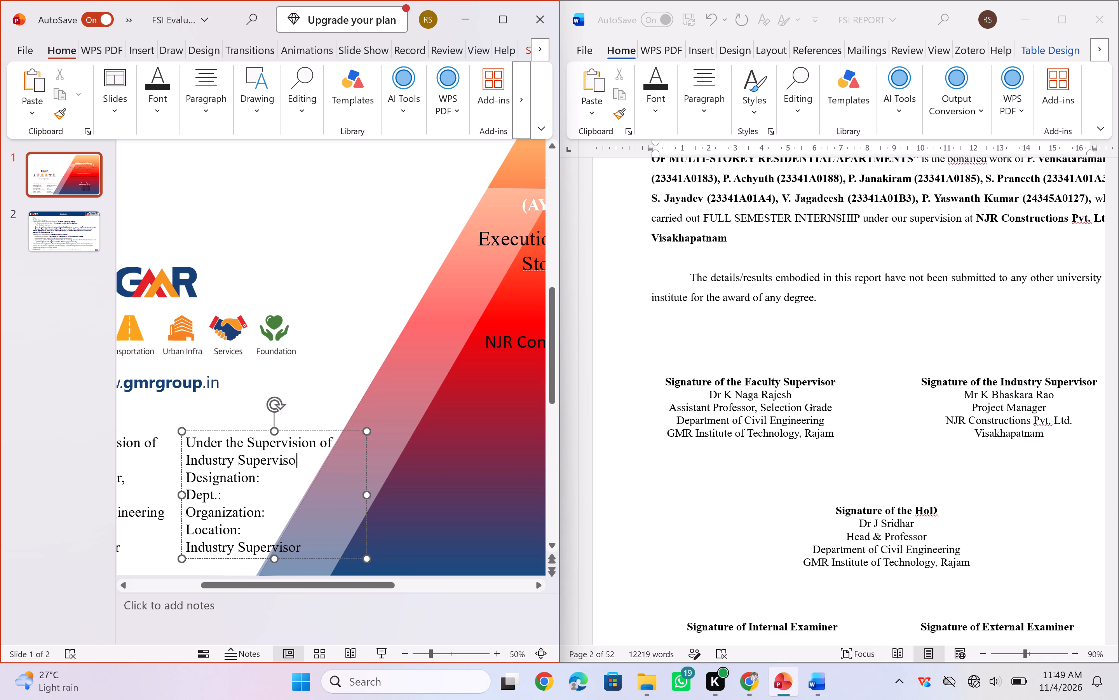
pyautogui.press('BackSpace')
pyautogui.press('BackSpace')
pyautogui.press('BackSpace')
pyautogui.press('BackSpace')
pyautogui.press('BackSpace')
pyautogui.press('BackSpace')
pyautogui.press('BackSpace')
pyautogui.press('BackSpace')
pyautogui.press('BackSpace')
pyautogui.press('BackSpace')
pyautogui.press('BackSpace')
pyautogui.press('BackSpace')
pyautogui.press('BackSpace')
pyautogui.press('BackSpace')
pyautogui.press('BackSpace')
pyautogui.press('BackSpace')
pyautogui.press('BackSpace')
pyautogui.press('BackSpace')
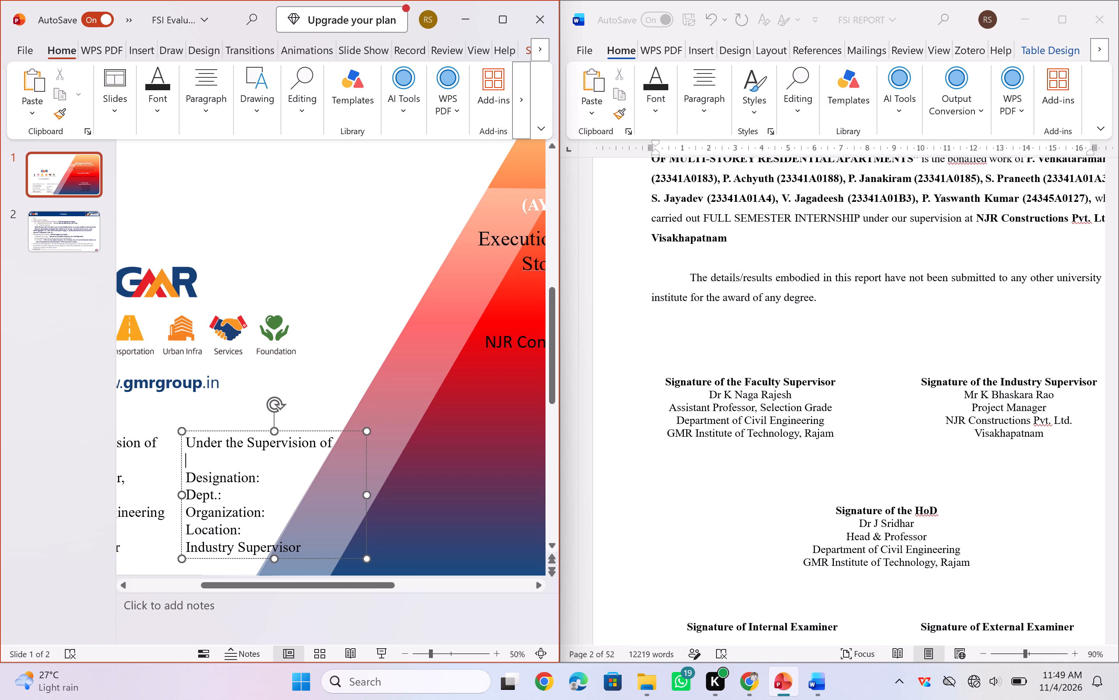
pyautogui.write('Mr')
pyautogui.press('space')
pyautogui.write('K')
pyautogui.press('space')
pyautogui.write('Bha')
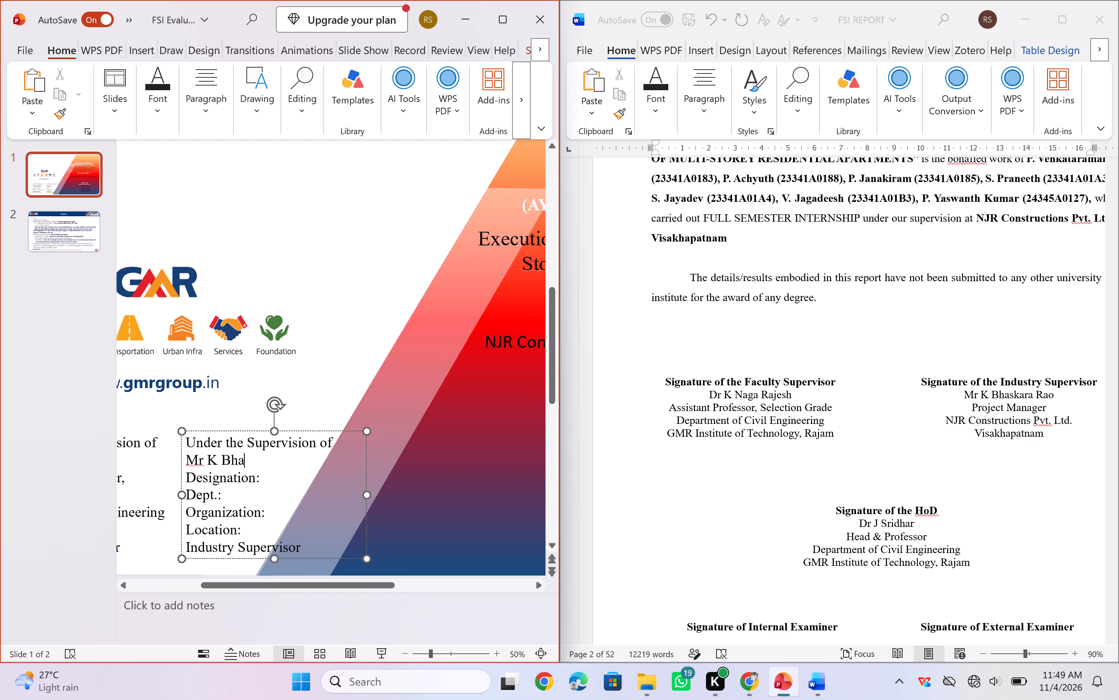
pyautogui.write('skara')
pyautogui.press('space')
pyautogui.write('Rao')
# Replace the "Designation:" placeholder in the title slide's industry supervisor block with "Project Manager".
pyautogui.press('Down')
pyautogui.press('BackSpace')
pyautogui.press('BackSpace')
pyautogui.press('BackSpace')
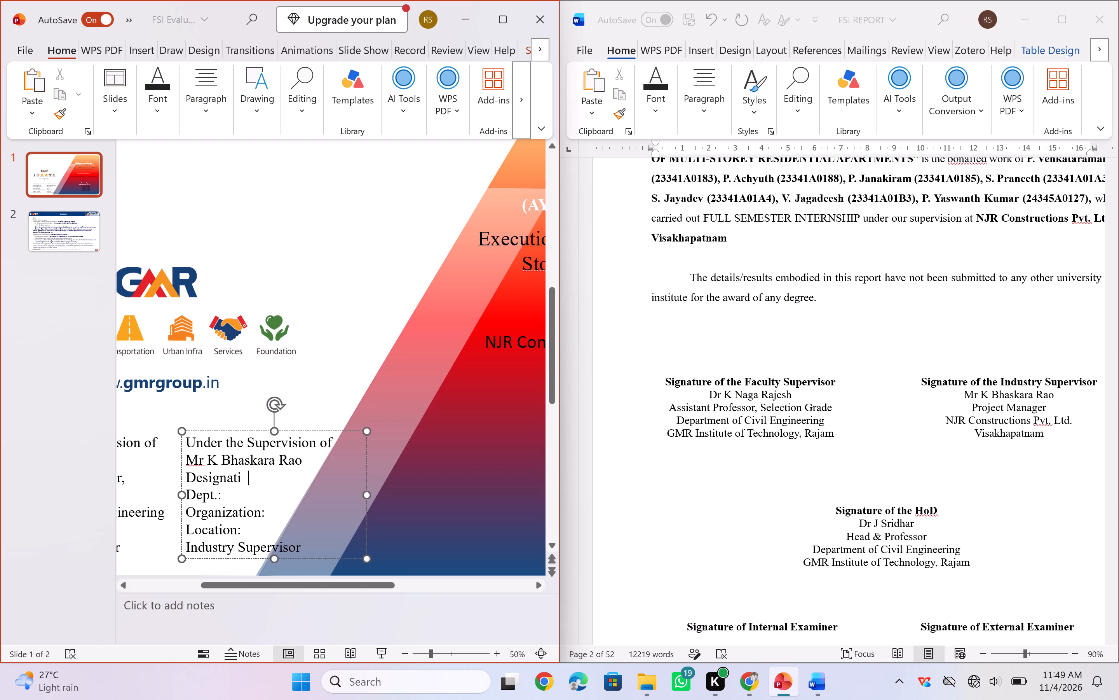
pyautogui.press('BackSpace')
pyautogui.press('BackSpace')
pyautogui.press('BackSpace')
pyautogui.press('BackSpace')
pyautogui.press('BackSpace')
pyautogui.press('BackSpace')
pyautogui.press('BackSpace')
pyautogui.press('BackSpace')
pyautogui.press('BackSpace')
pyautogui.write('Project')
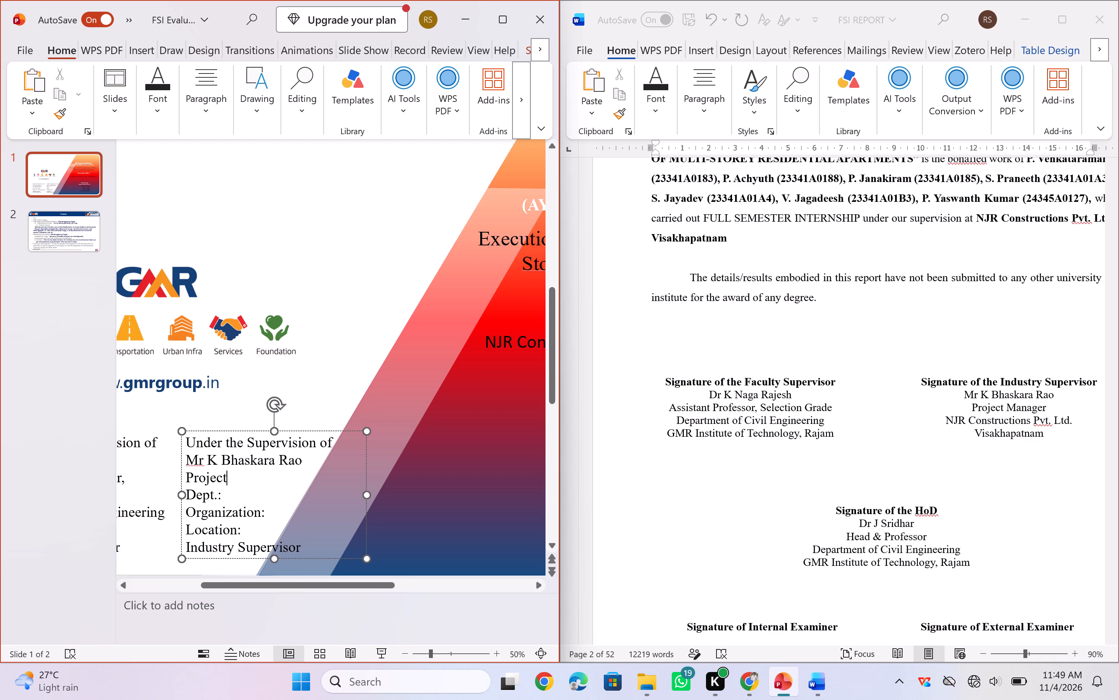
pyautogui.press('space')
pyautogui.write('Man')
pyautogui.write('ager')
# Delete the "Dept.:" line from the industry supervisor block, leaving no blank line in its place.
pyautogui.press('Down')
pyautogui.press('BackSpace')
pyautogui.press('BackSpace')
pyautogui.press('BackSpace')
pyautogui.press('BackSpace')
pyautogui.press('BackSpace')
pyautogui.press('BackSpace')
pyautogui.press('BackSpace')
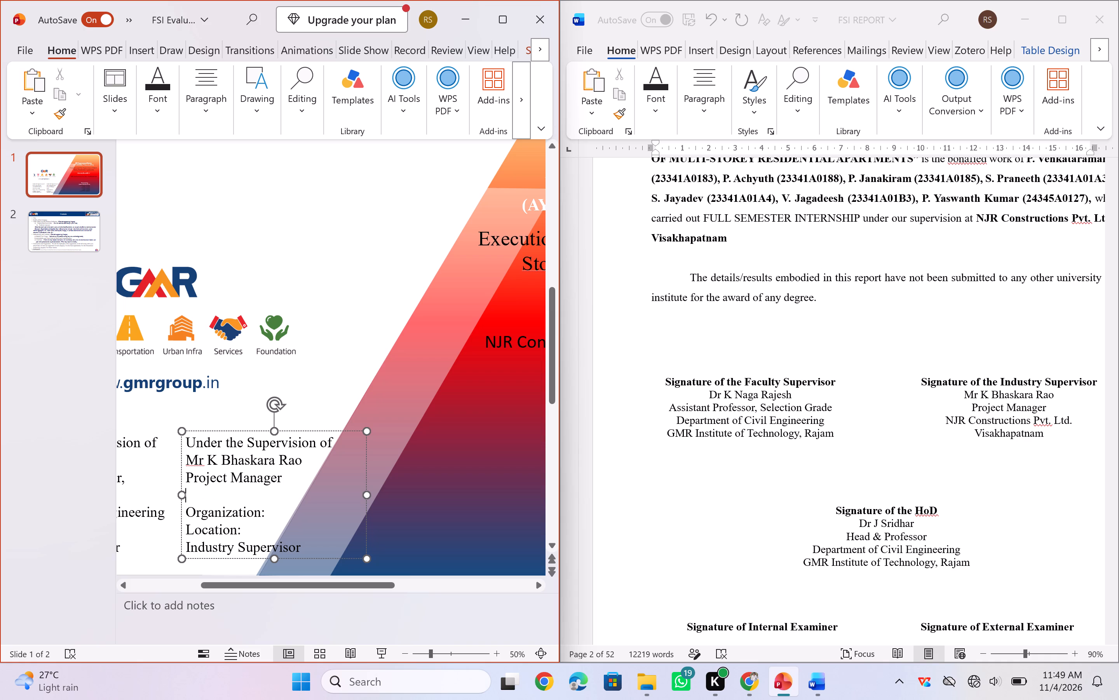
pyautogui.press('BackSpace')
# Replace the "Organization:" placeholder in the industry supervisor block with "NJR Constructions Pvt. Ltd.".
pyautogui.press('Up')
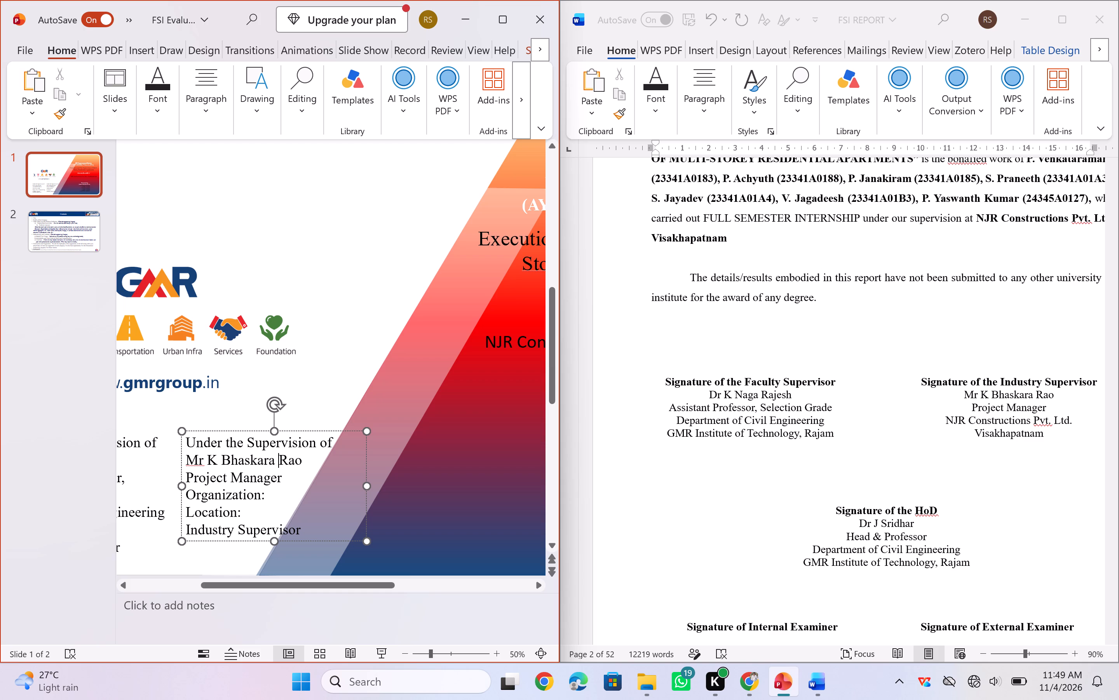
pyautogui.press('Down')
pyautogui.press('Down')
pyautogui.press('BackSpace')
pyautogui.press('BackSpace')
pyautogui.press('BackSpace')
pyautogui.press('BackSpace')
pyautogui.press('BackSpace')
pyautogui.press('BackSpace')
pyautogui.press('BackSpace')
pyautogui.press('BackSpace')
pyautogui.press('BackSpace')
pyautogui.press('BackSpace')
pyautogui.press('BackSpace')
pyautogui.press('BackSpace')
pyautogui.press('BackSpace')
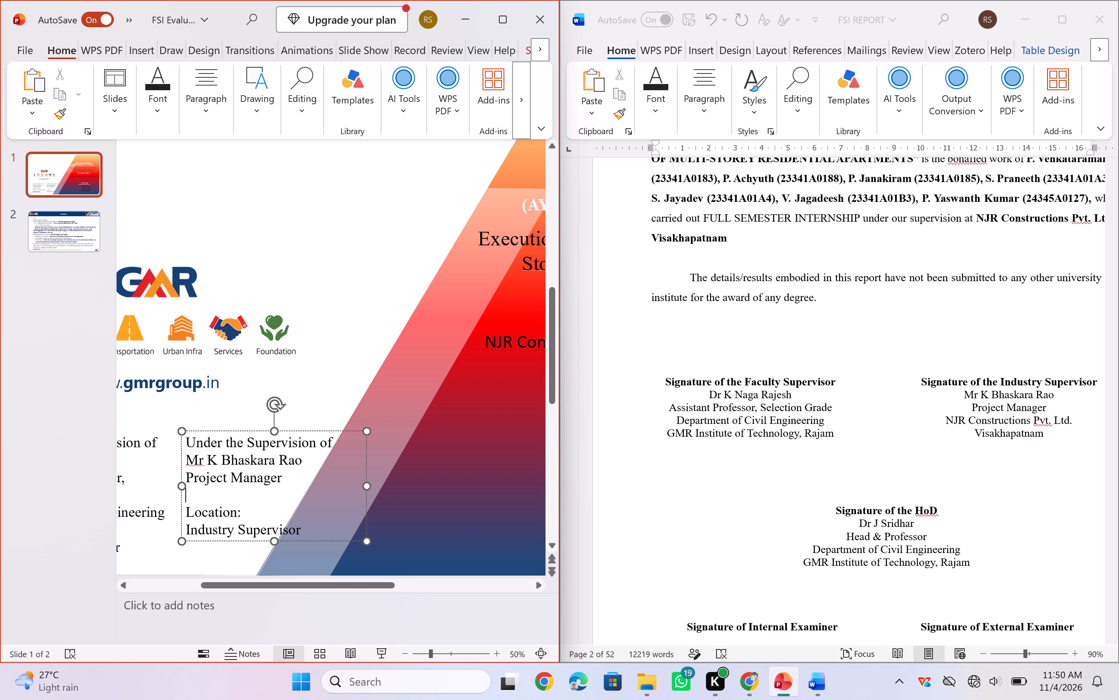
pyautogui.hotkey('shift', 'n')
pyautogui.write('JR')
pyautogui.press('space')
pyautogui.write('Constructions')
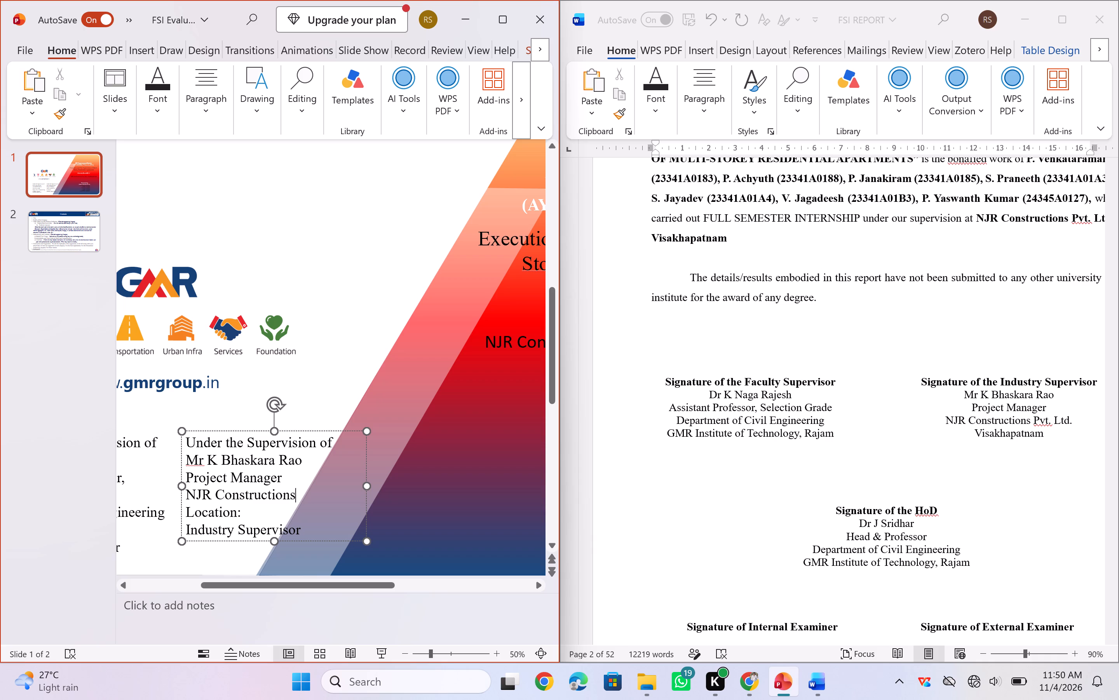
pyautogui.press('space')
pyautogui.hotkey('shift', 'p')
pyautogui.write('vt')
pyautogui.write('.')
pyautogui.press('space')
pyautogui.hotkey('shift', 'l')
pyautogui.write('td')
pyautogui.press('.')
# Replace the "Location:" placeholder in the industry supervisor block with "Visakhapatnam".
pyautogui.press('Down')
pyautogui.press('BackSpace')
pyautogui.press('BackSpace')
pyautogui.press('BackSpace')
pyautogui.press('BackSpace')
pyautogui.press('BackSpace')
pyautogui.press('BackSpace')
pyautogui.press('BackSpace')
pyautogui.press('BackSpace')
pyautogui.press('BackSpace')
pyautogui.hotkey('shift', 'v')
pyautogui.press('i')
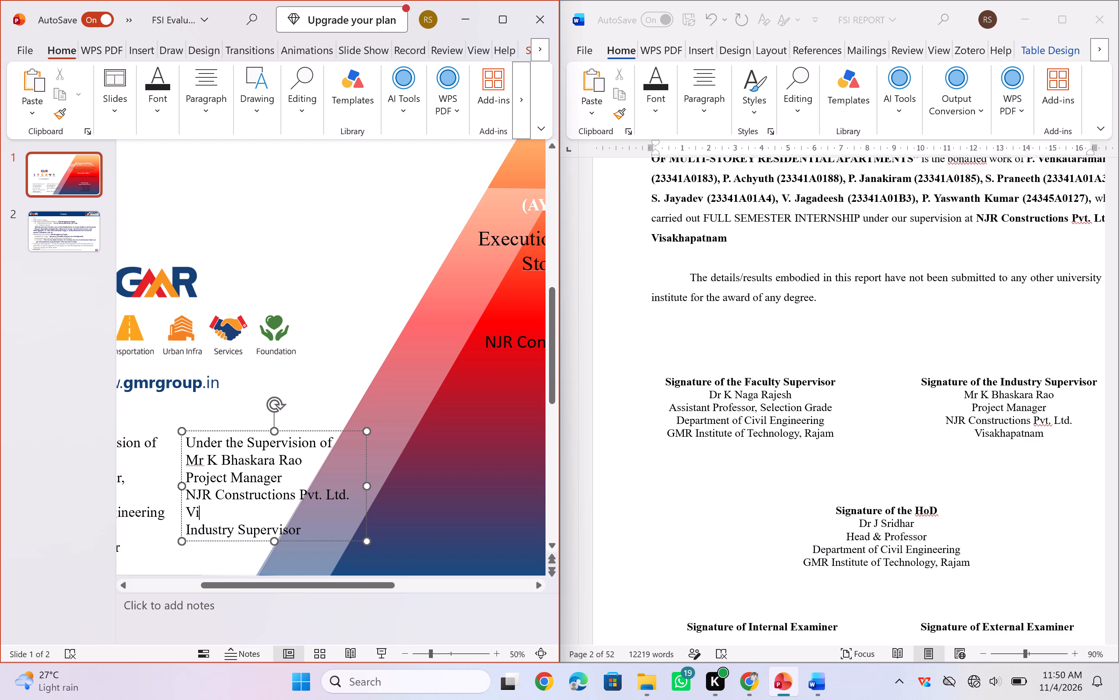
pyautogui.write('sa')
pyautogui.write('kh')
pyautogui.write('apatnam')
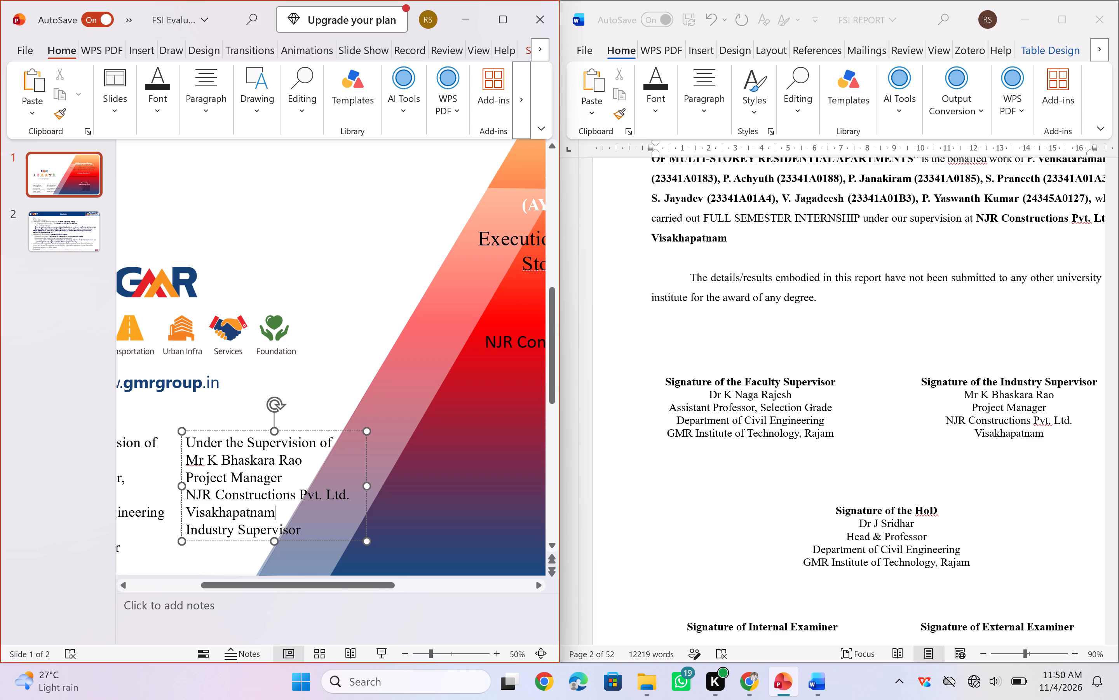
# Maximize the presentation window so the whole title slide can be reviewed.
pyautogui.scroll(-1, 267, 485)
pyautogui.scroll(1, 267, 485)
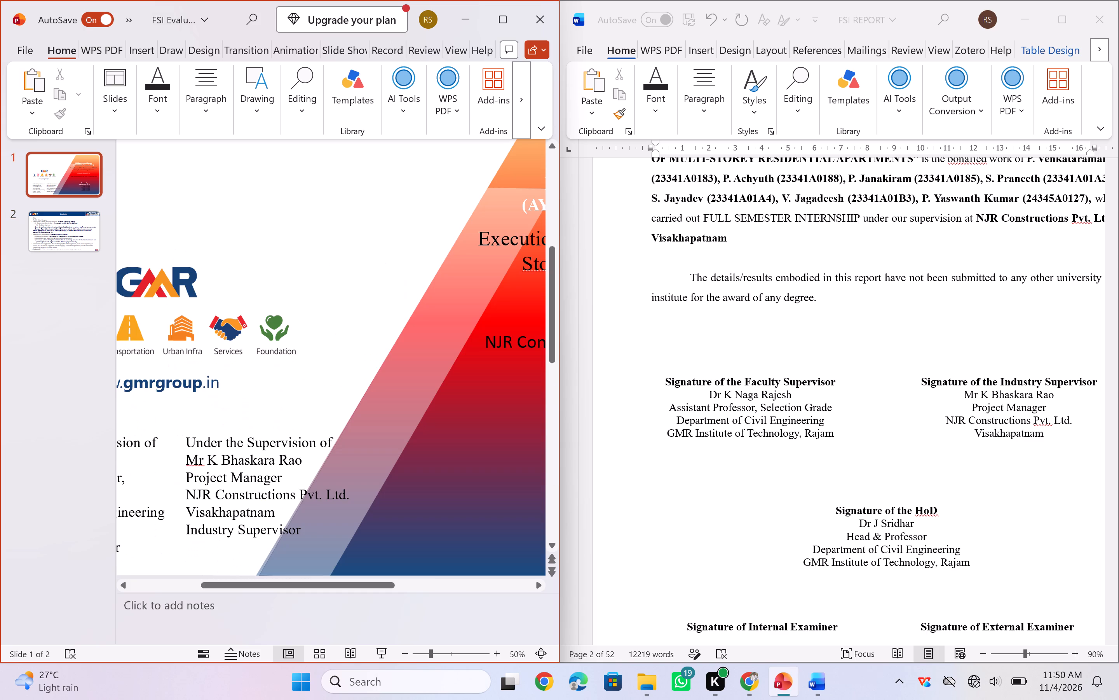
pyautogui.scroll(1, 267, 485)
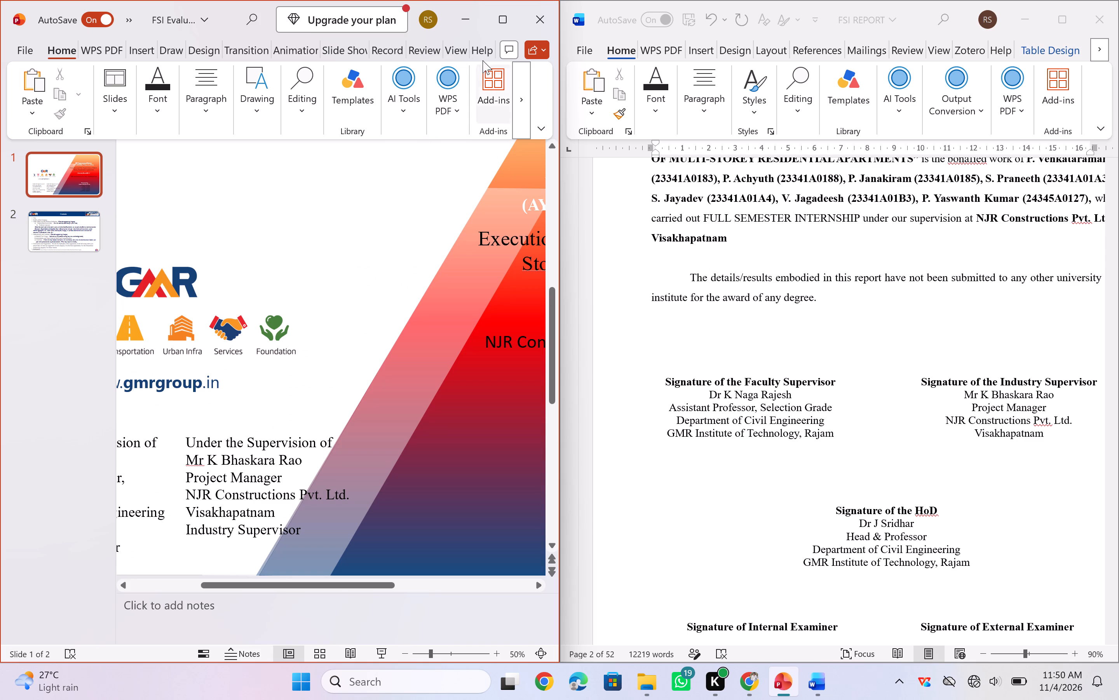
pyautogui.click(505, 21)
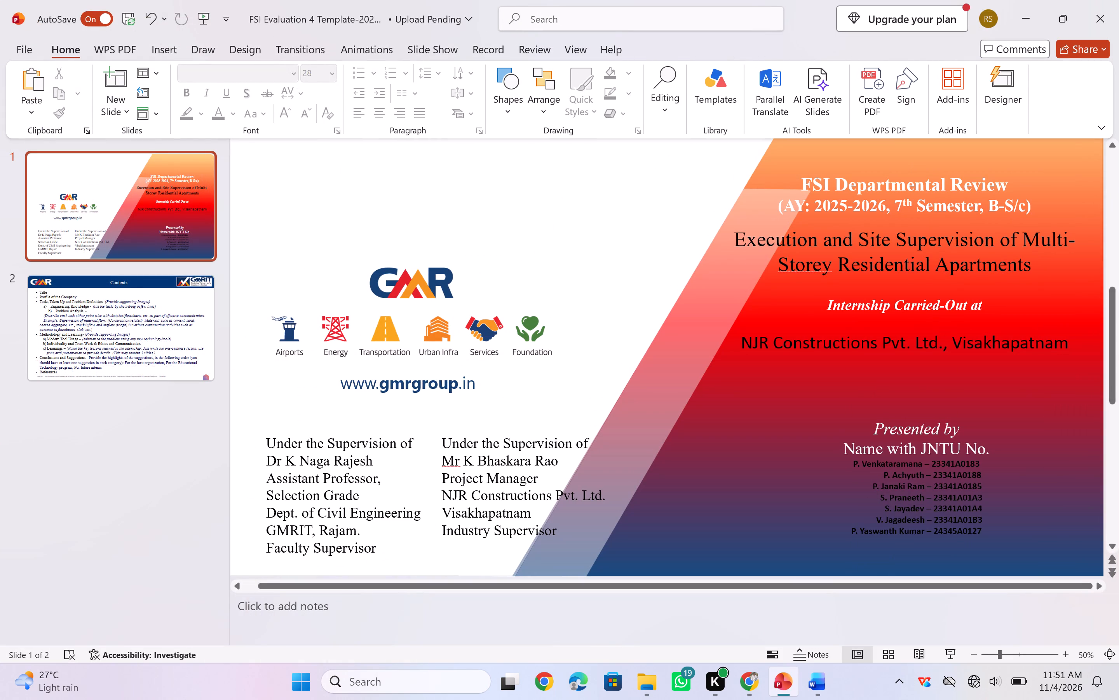
# Add periods after the title "Dr" and the initial in the faculty supervisor's name on the title slide.
pyautogui.click(283, 455)
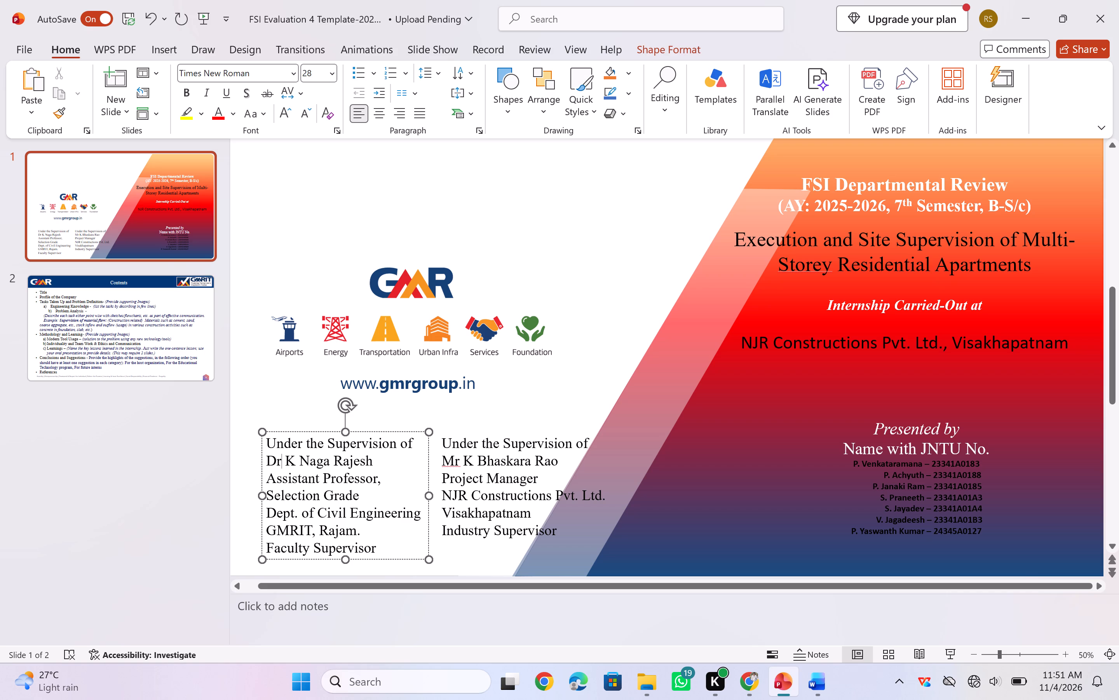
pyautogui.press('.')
pyautogui.press('Right')
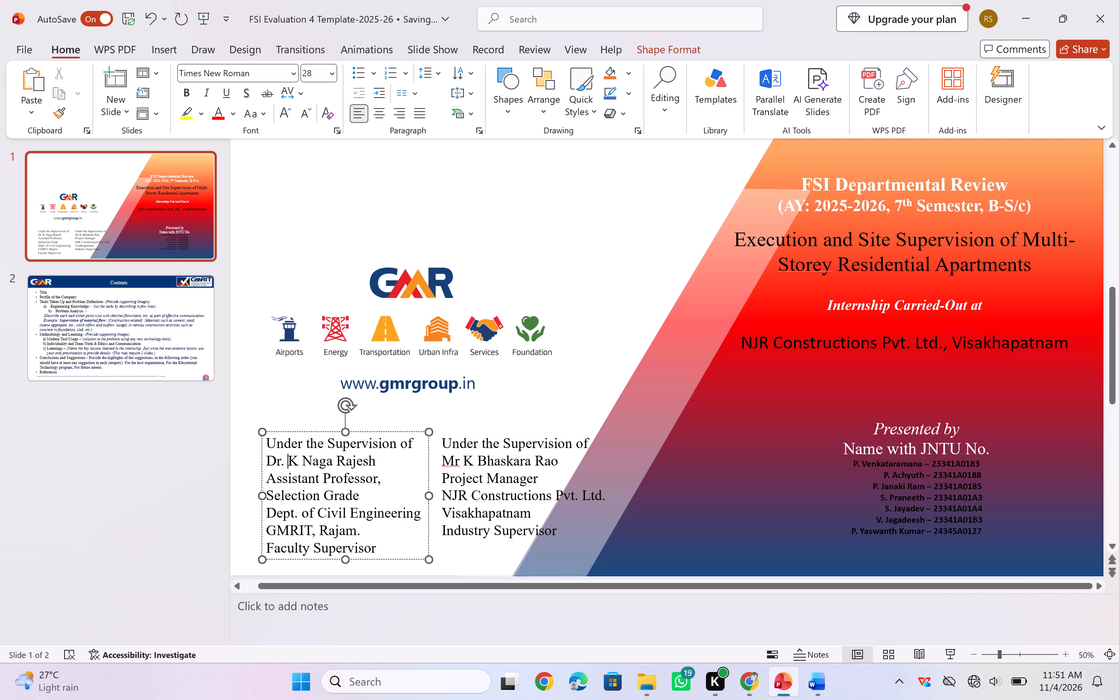
pyautogui.press('Right')
pyautogui.press('Right')
pyautogui.press('Left')
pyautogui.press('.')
pyautogui.press('Right')
pyautogui.press('Right')
pyautogui.press('Right')
pyautogui.press('Right')
pyautogui.press('Right')
pyautogui.press('Right')
pyautogui.press('Right')
# Add periods after the title "Mr" and the initial in the industry supervisor's name.
pyautogui.click(458, 460)
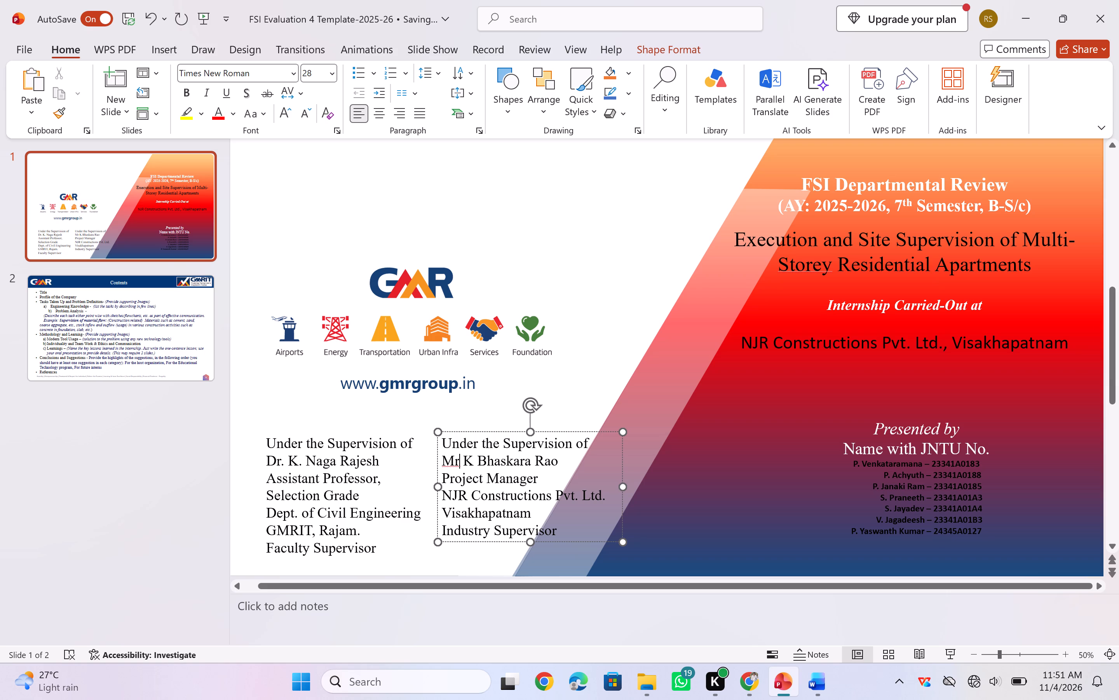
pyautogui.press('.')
pyautogui.press('Right')
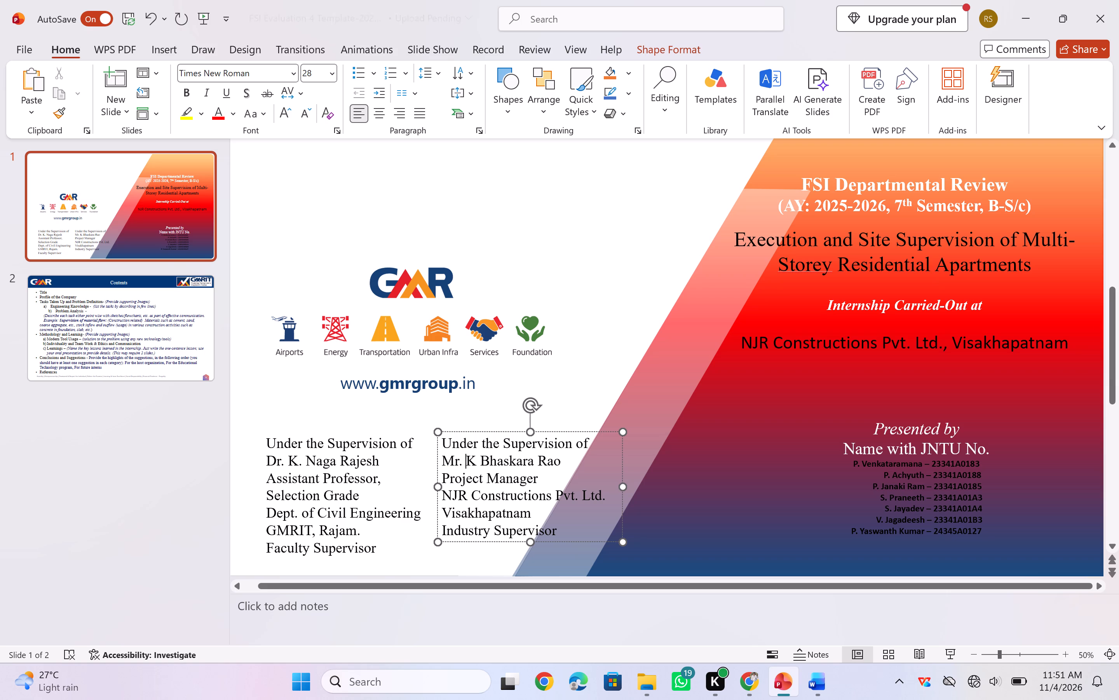
pyautogui.press('Right')
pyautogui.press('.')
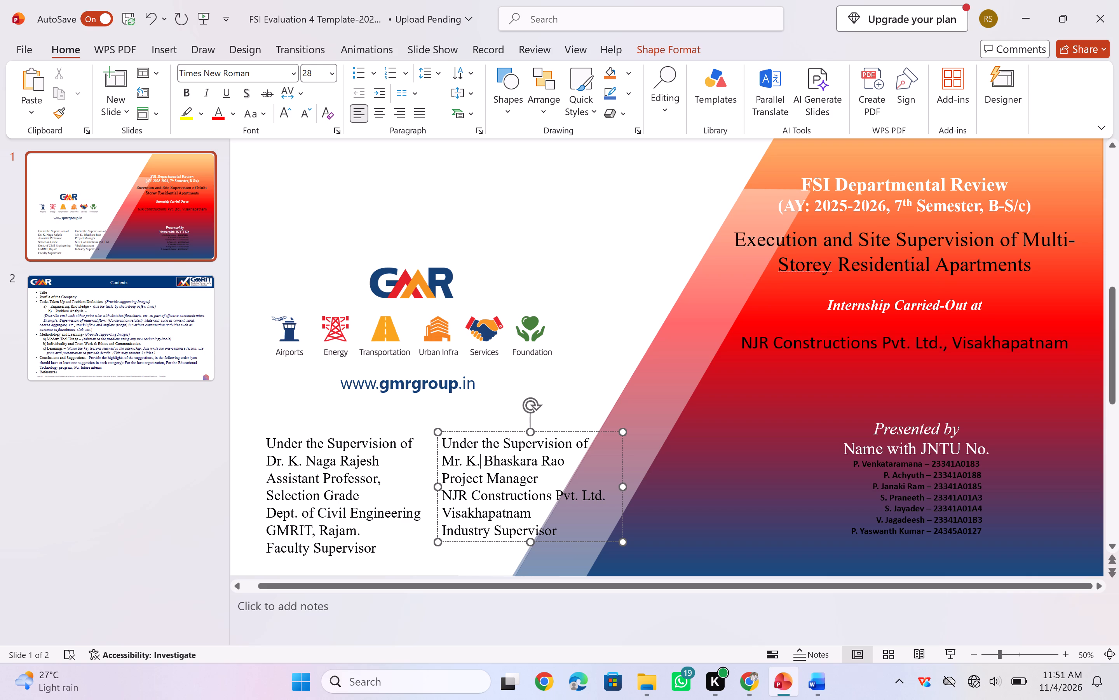
# Set the seven student name and roll number lines on the title slide to Times New Roman, size 28.
pyautogui.click(899, 495)
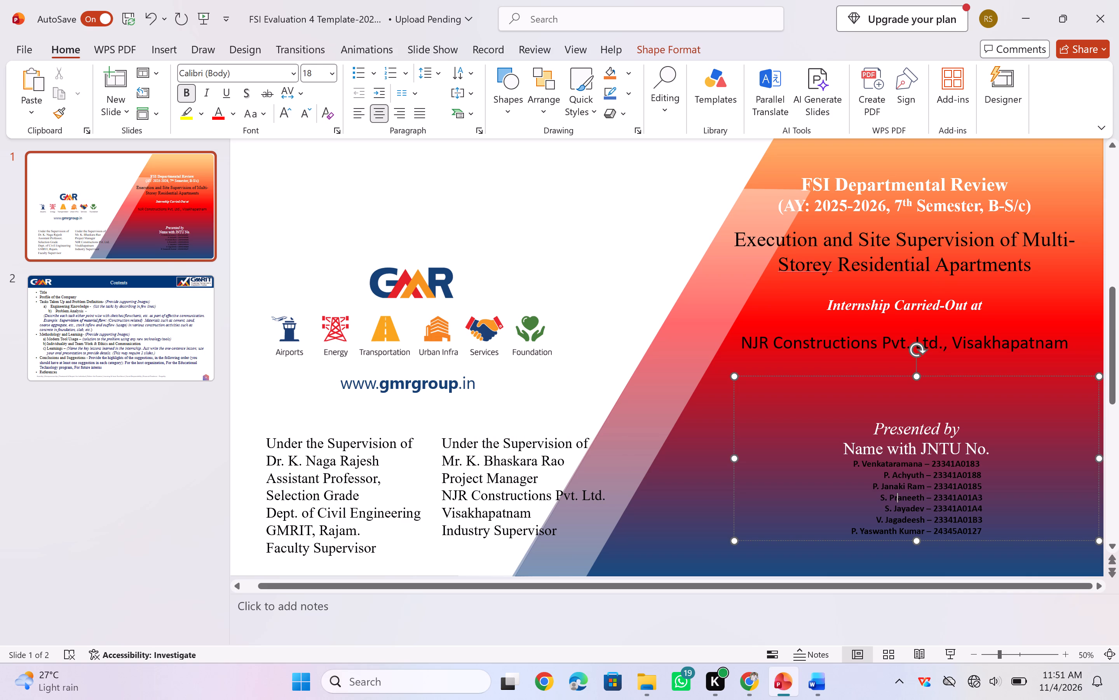
pyautogui.click(863, 450)
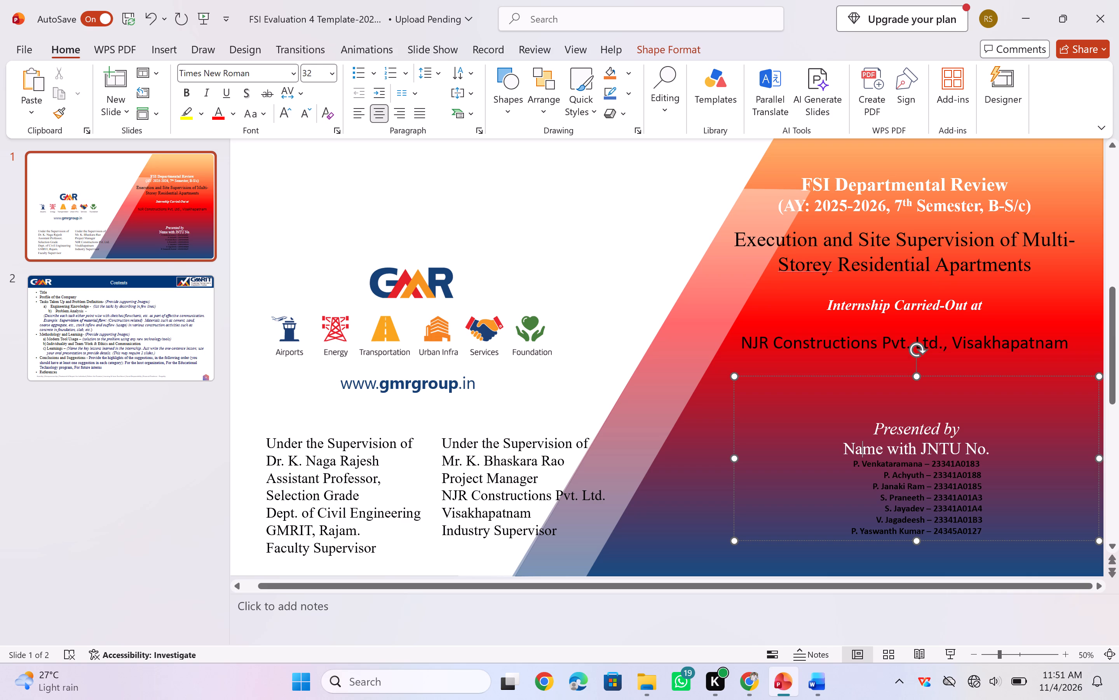
pyautogui.moveTo(852, 464); pyautogui.dragTo(906, 498)
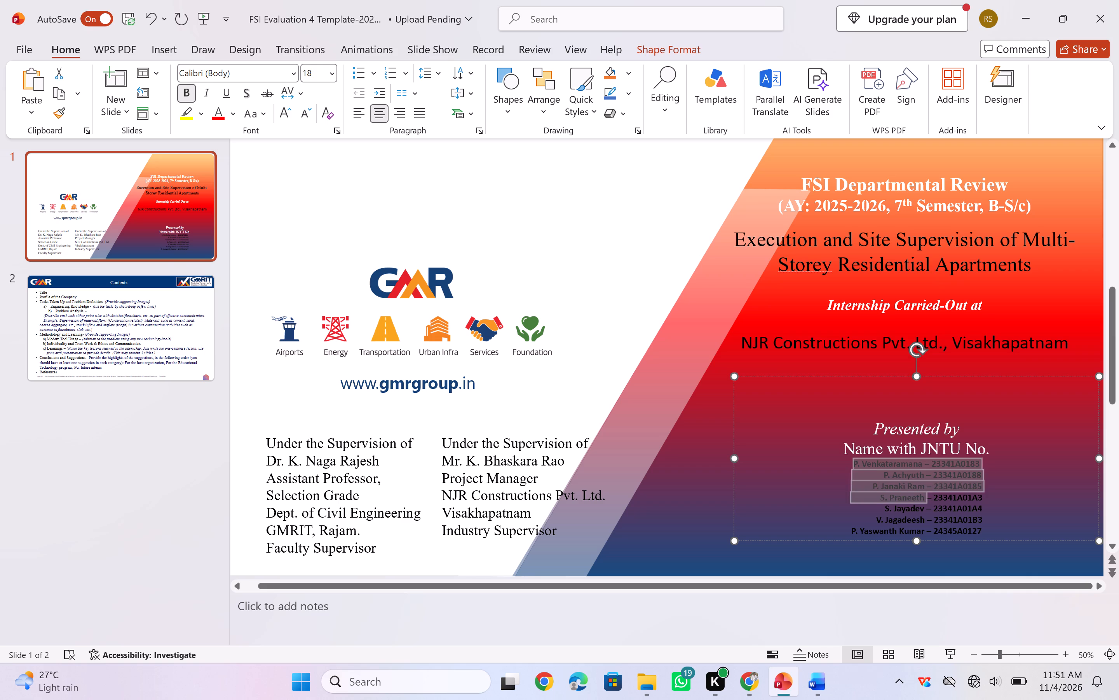
pyautogui.moveTo(906, 498); pyautogui.dragTo(979, 533)
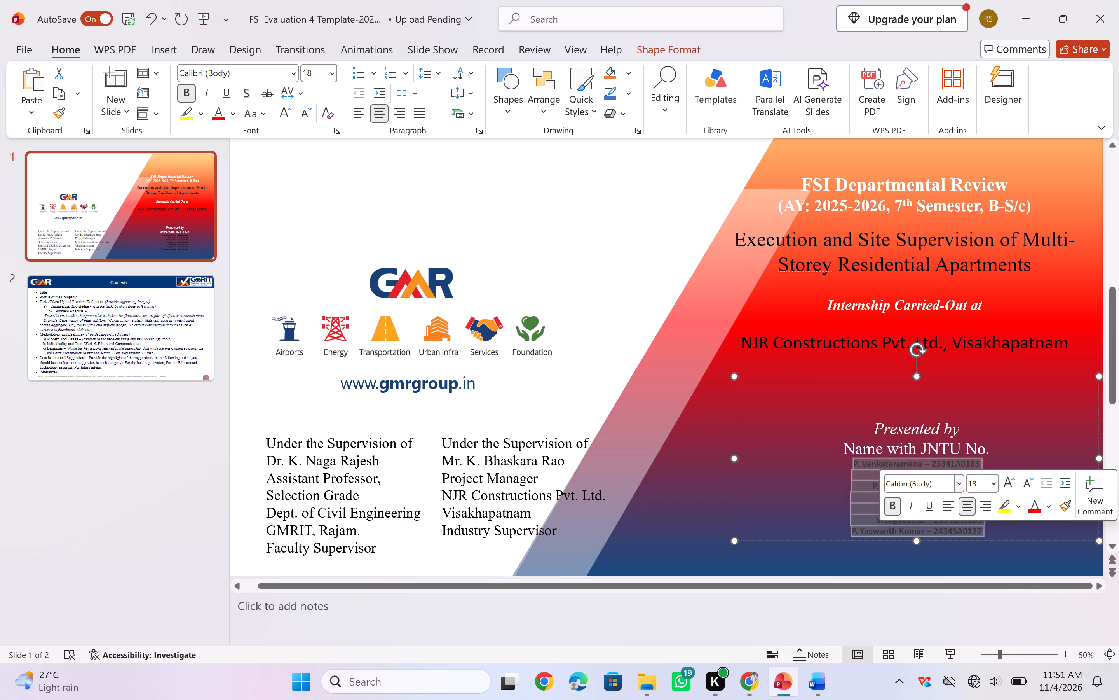
pyautogui.click(959, 486)
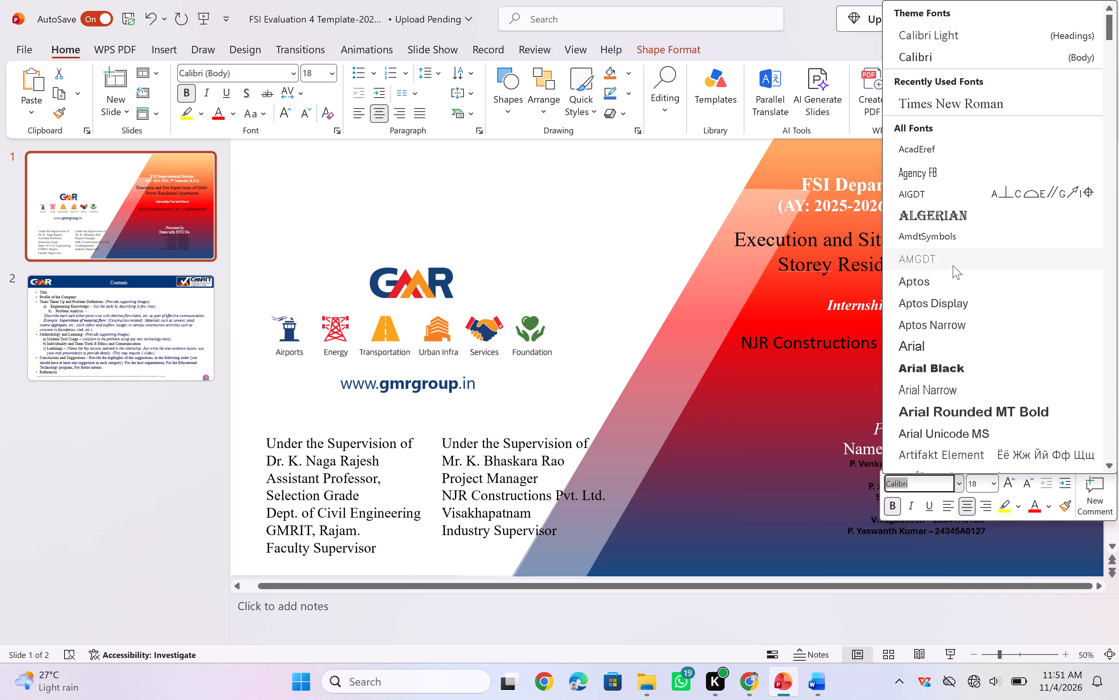
pyautogui.click(940, 104)
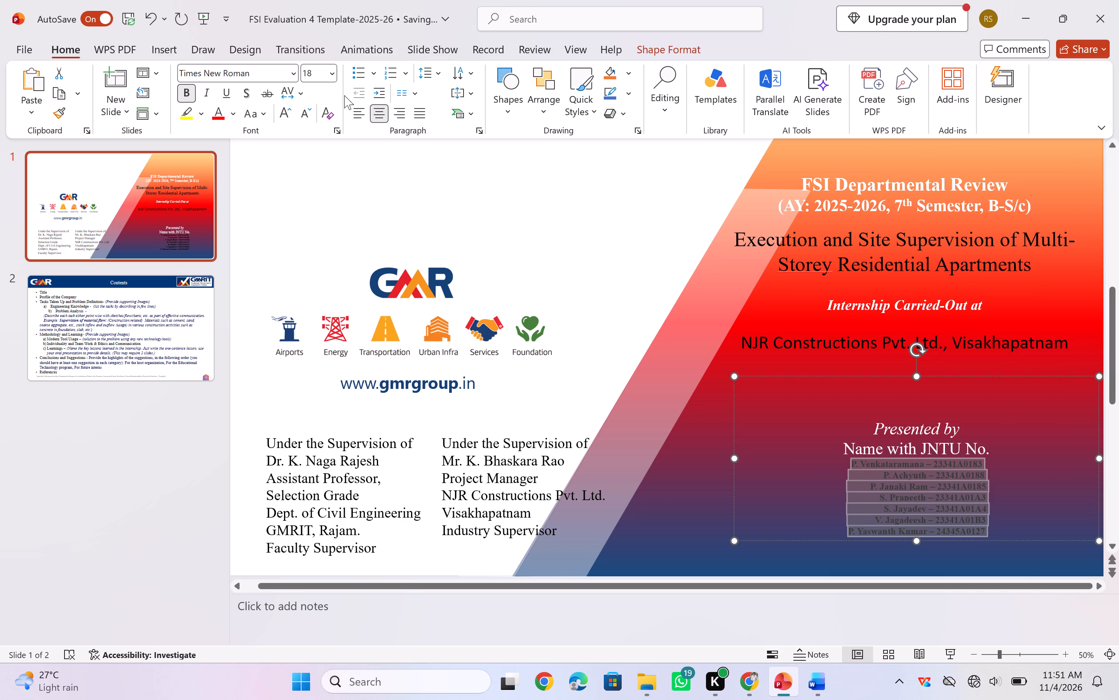
pyautogui.click(317, 71)
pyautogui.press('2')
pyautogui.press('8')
pyautogui.press('Return')
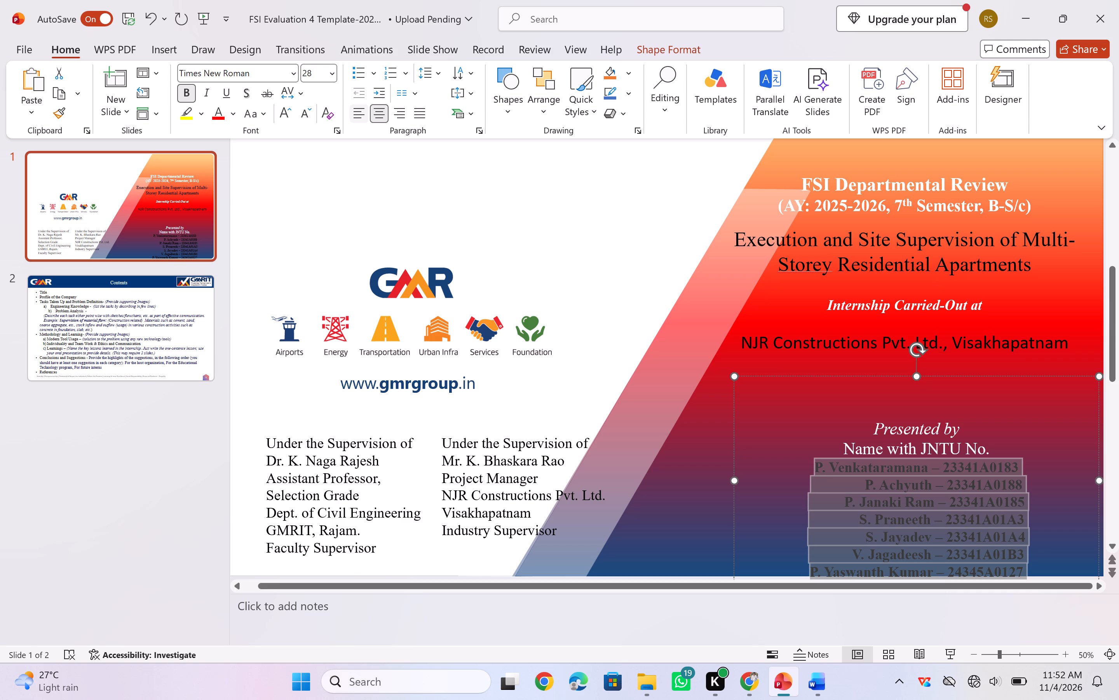
# Move the "Presented by" text box up so the enlarged student list fits within the title slide.
pyautogui.moveTo(920, 410); pyautogui.dragTo(920, 398, button='right')
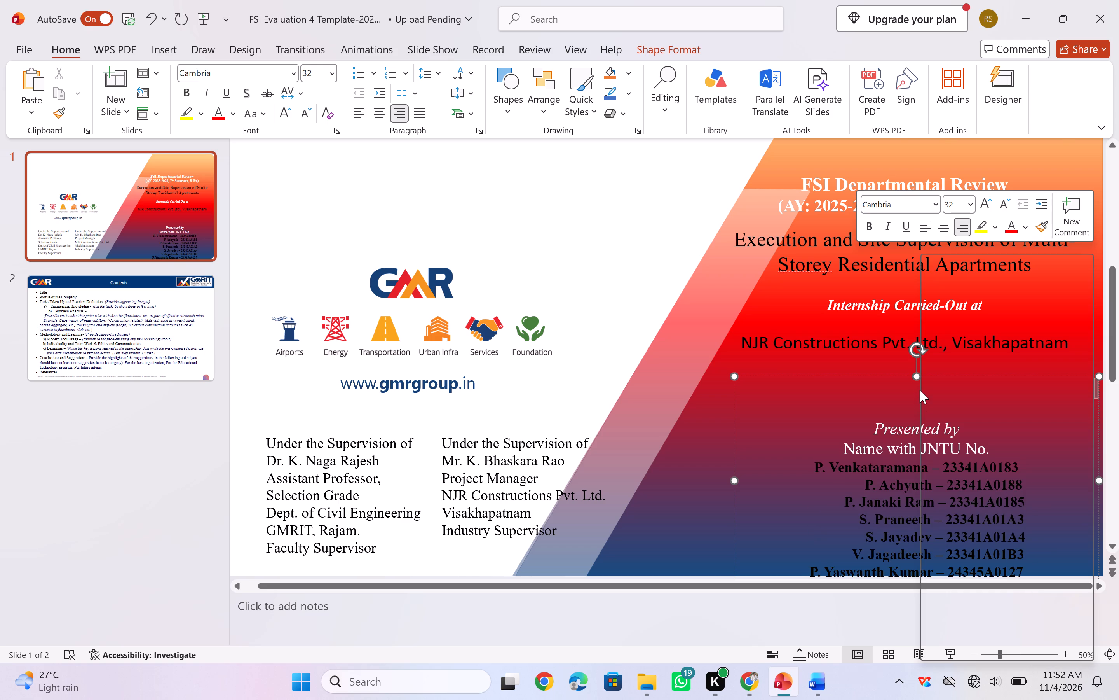
pyautogui.moveTo(915, 375); pyautogui.dragTo(913, 366, button='right')
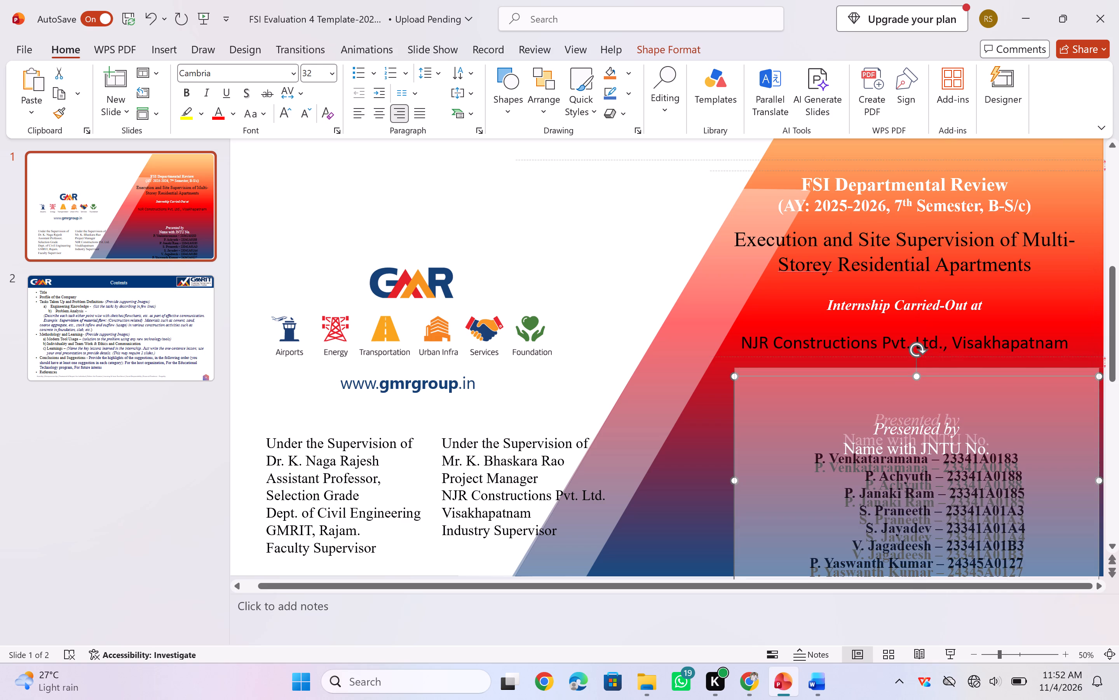
pyautogui.moveTo(913, 366); pyautogui.dragTo(911, 355, button='right')
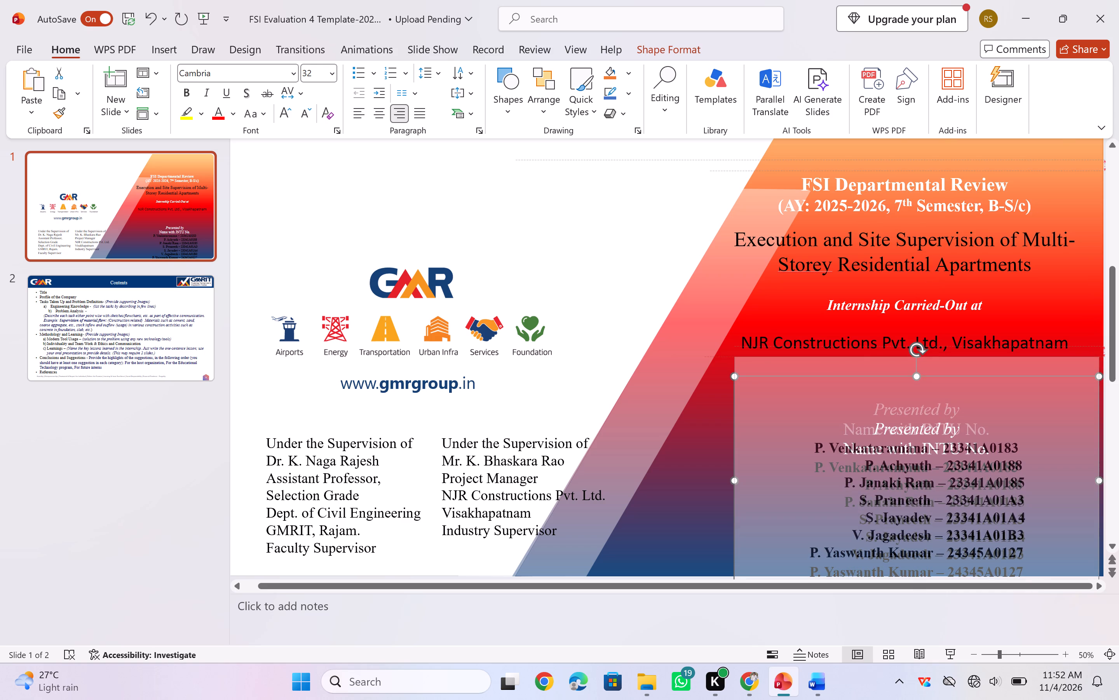
pyautogui.moveTo(911, 355); pyautogui.dragTo(911, 356, button='right')
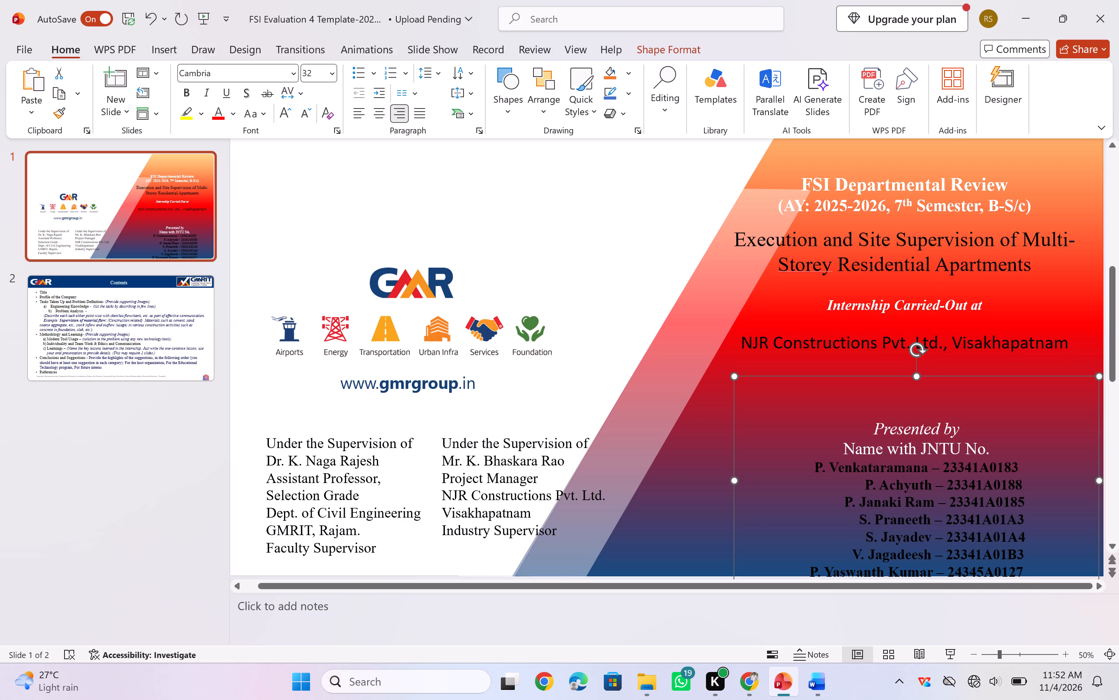
pyautogui.moveTo(736, 563); pyautogui.dragTo(734, 535, button='right')
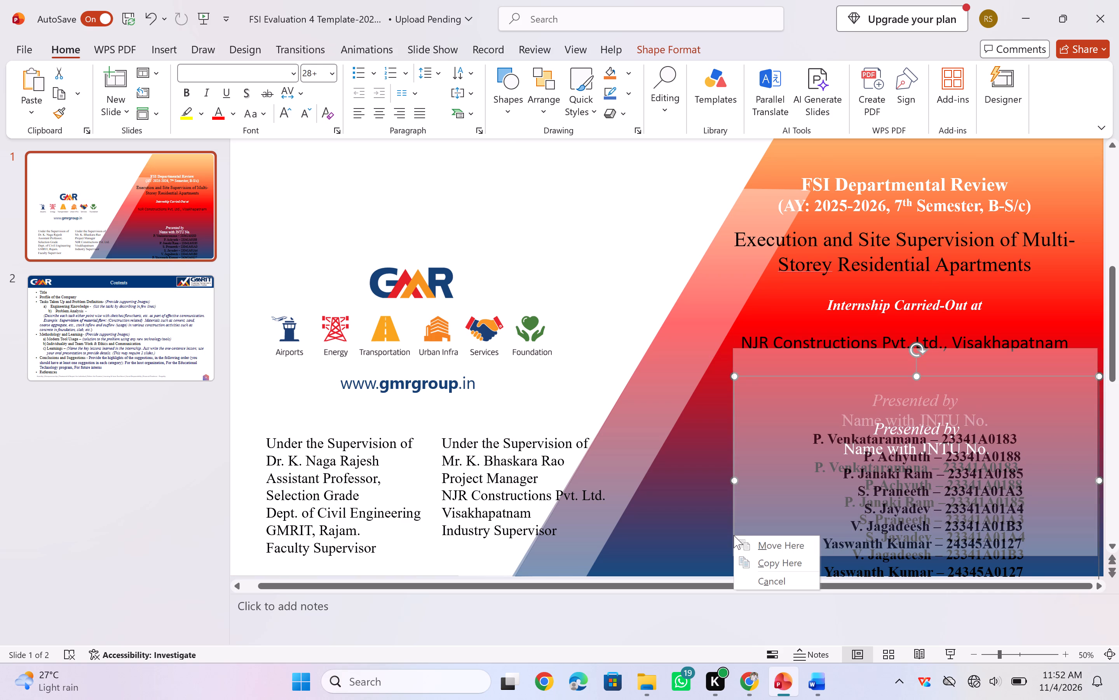
pyautogui.click(760, 547)
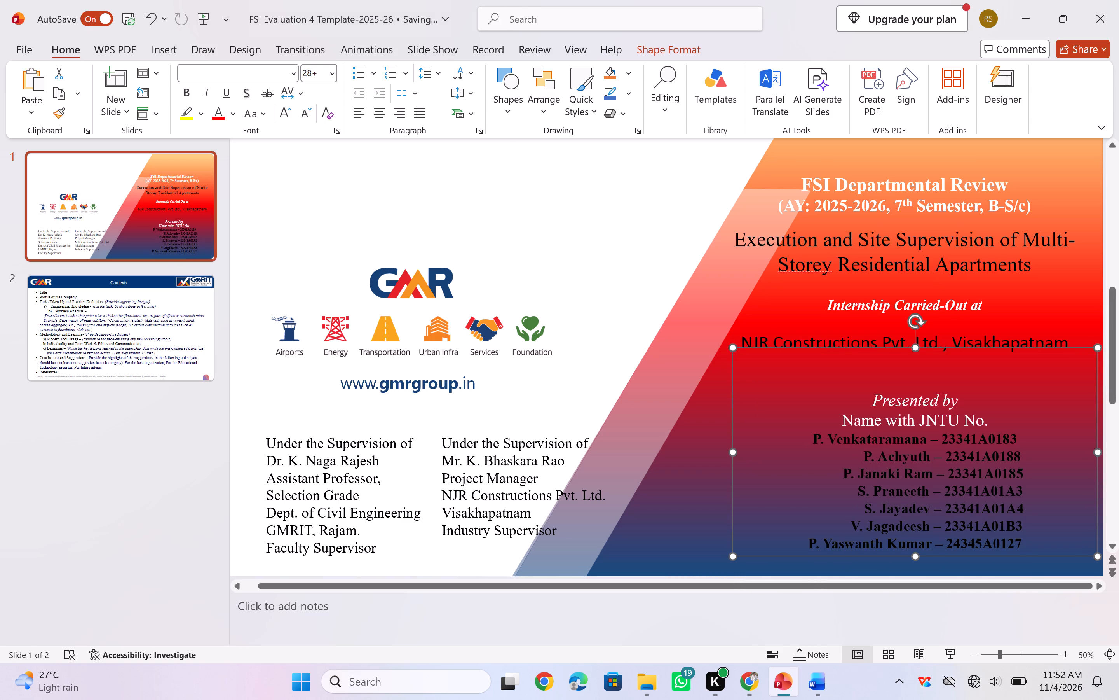
pyautogui.click(689, 549)
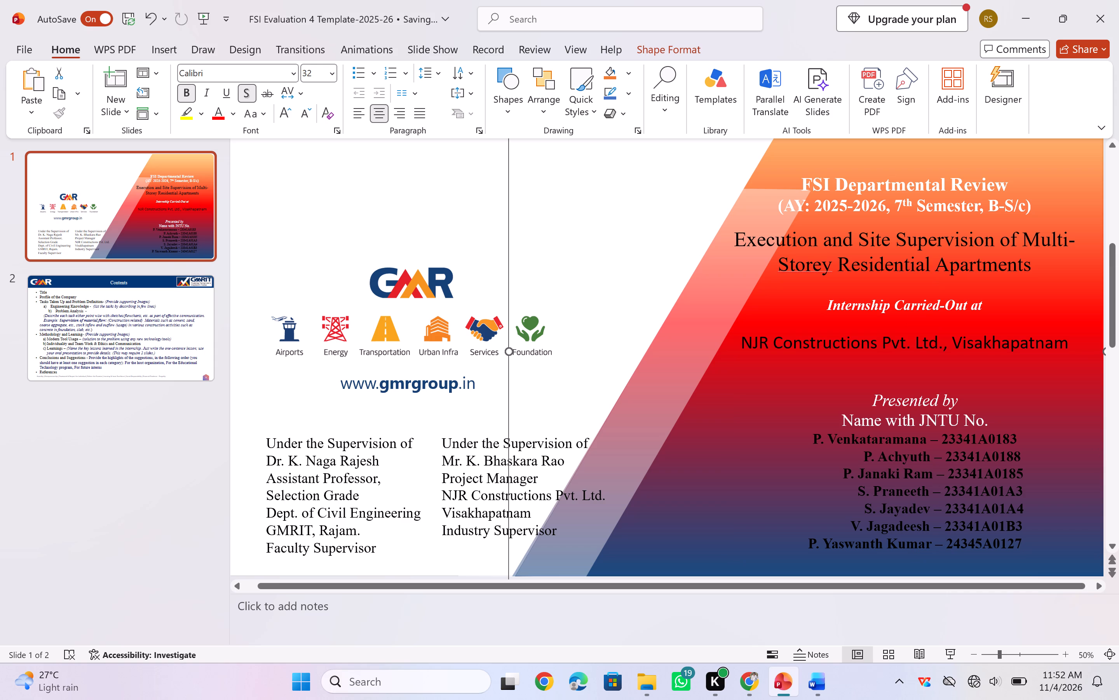
# Align the roll numbers by adding one leading space before the sixth and fifth student entries and two before the fourth.
pyautogui.click(842, 518)
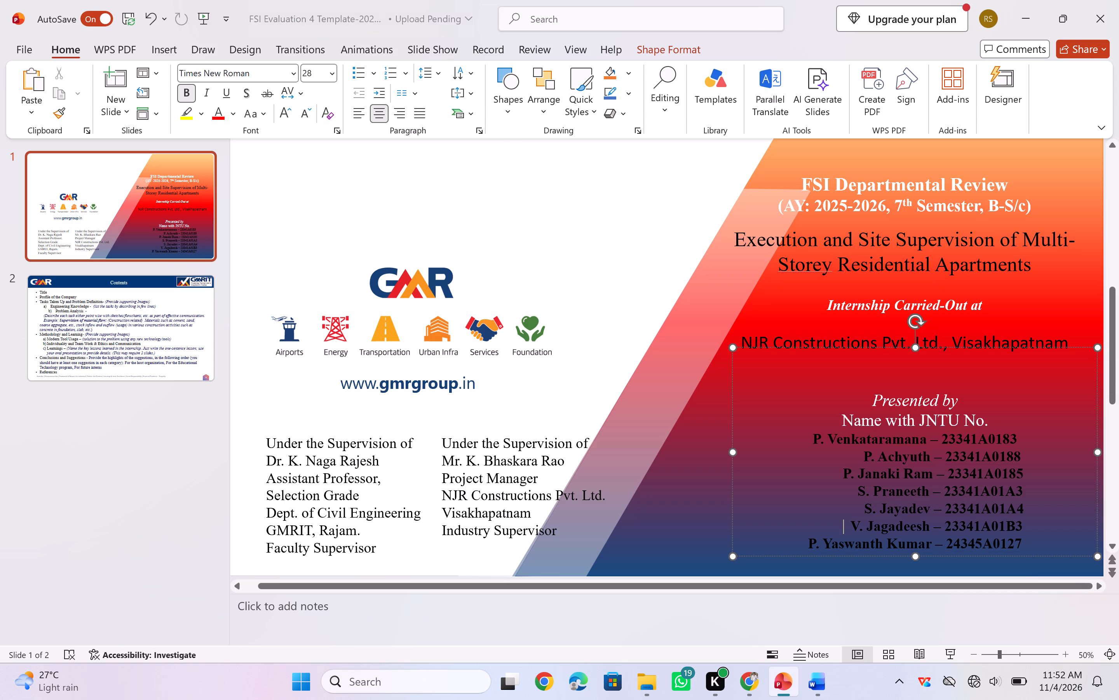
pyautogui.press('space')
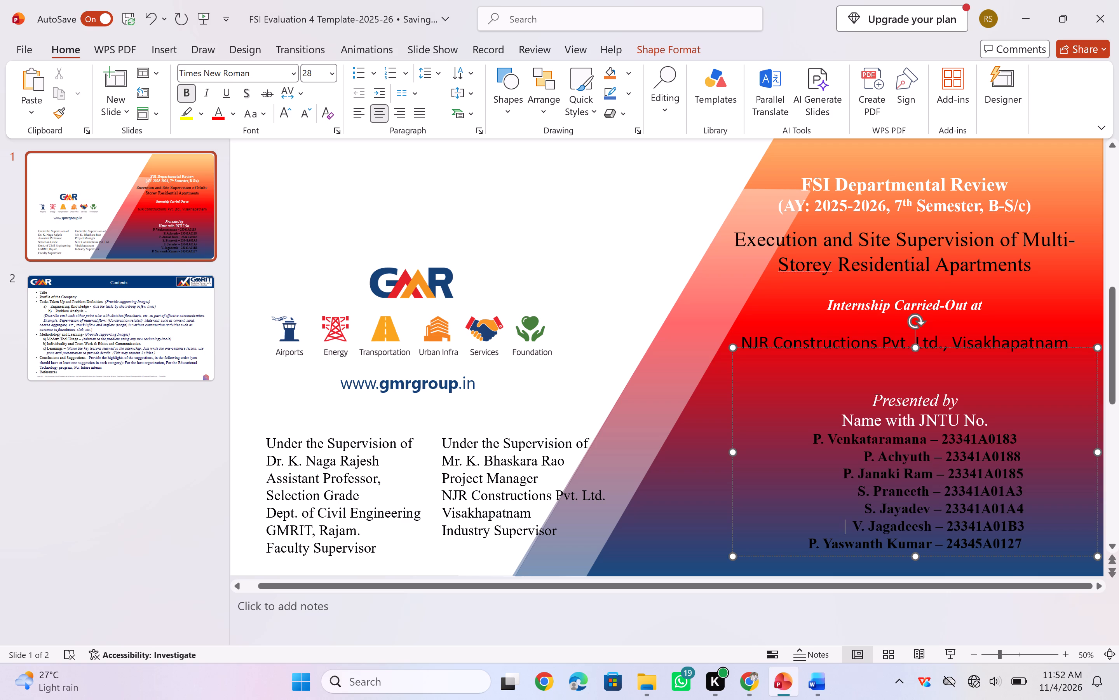
pyautogui.press('Up')
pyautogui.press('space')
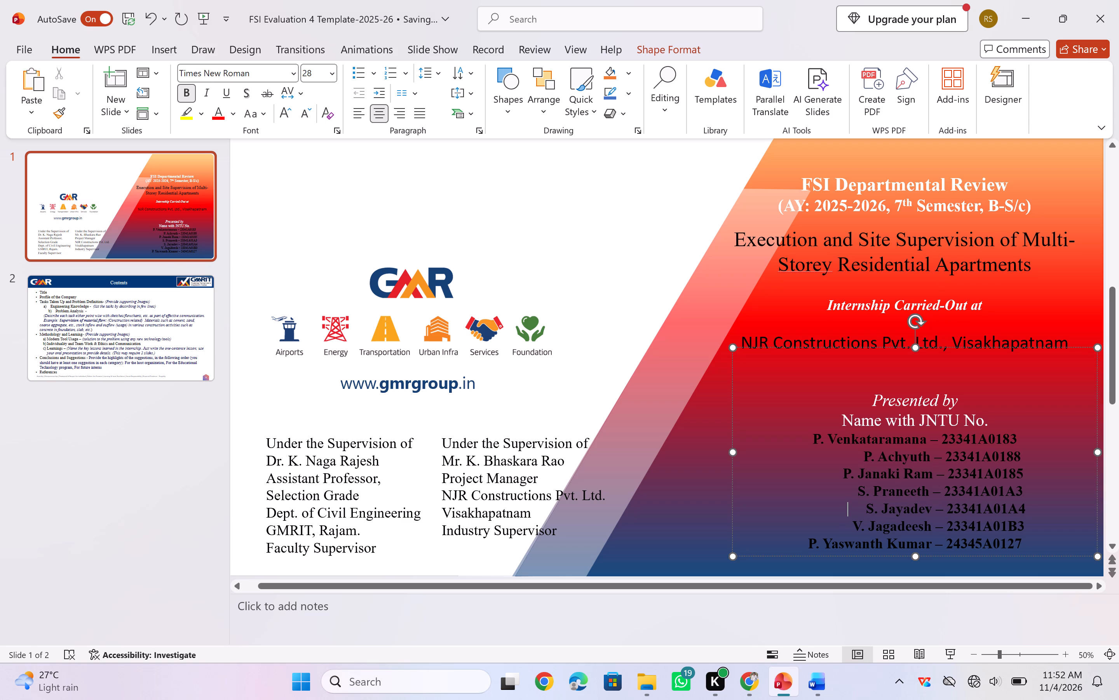
pyautogui.press('Up')
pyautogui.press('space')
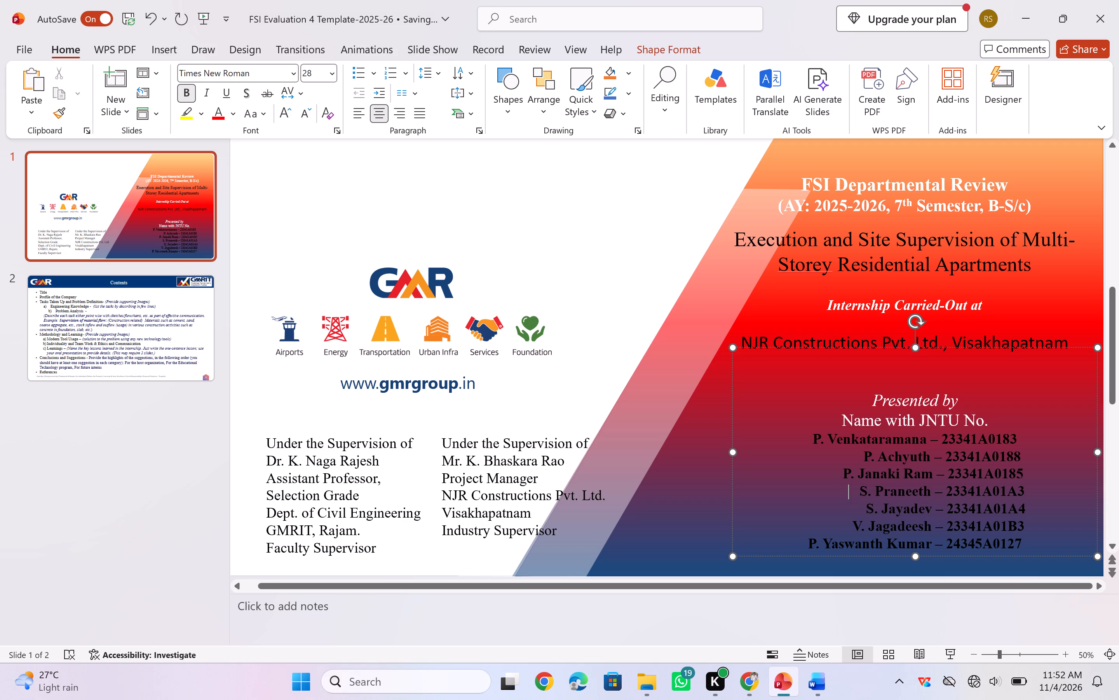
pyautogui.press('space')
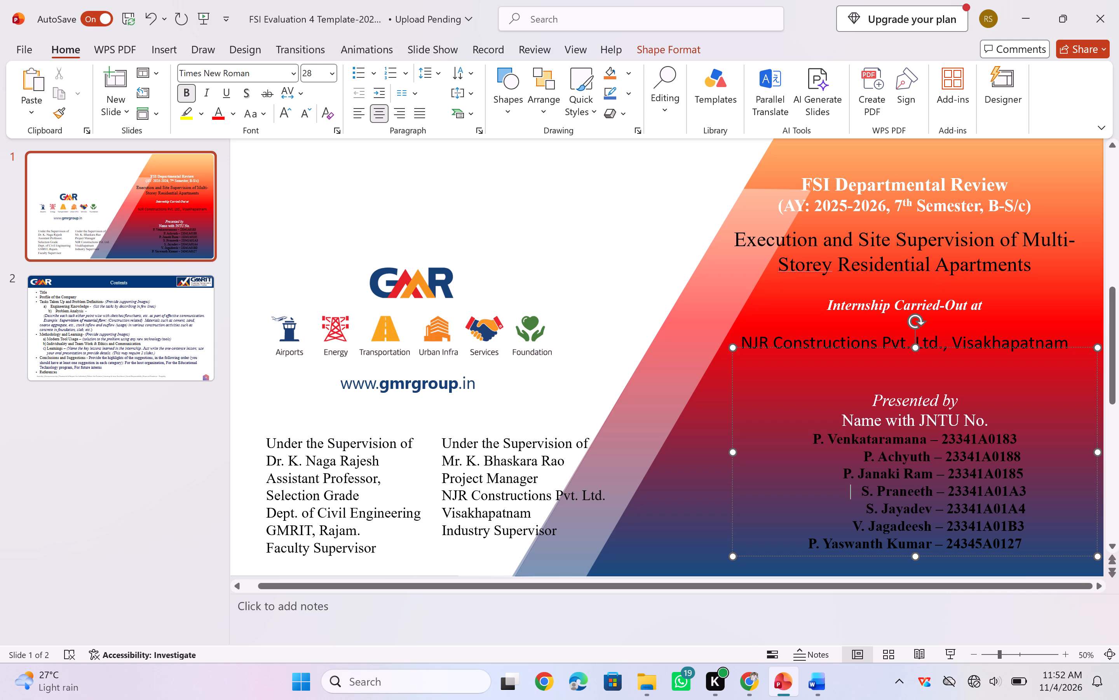
pyautogui.press('Down')
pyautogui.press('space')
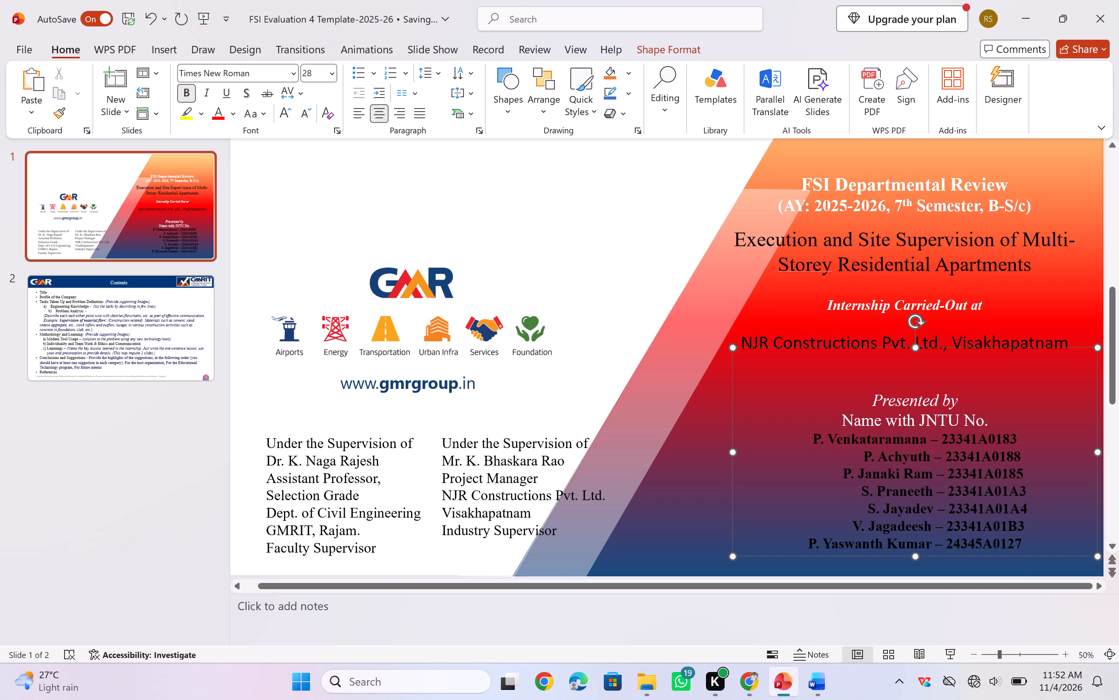
pyautogui.press('BackSpace')
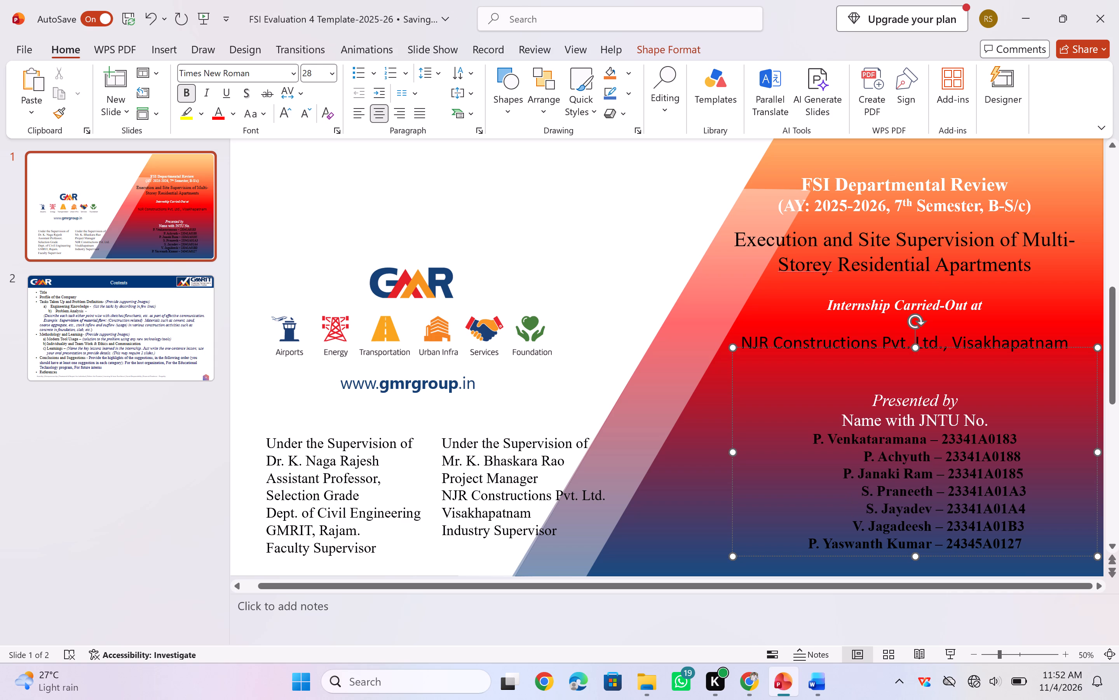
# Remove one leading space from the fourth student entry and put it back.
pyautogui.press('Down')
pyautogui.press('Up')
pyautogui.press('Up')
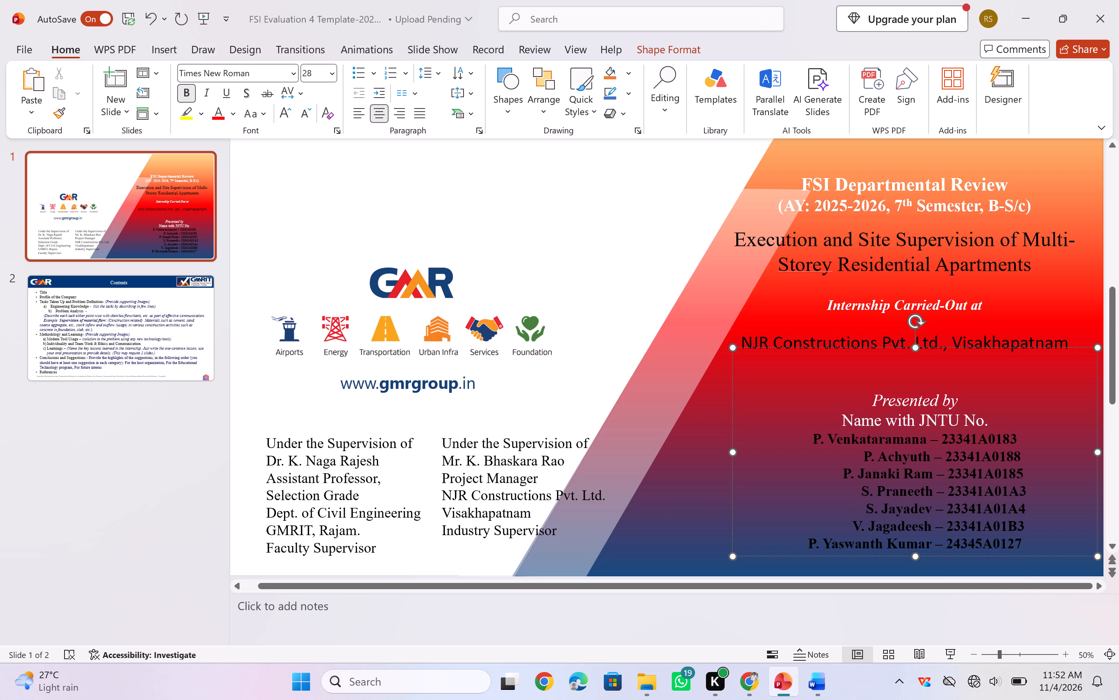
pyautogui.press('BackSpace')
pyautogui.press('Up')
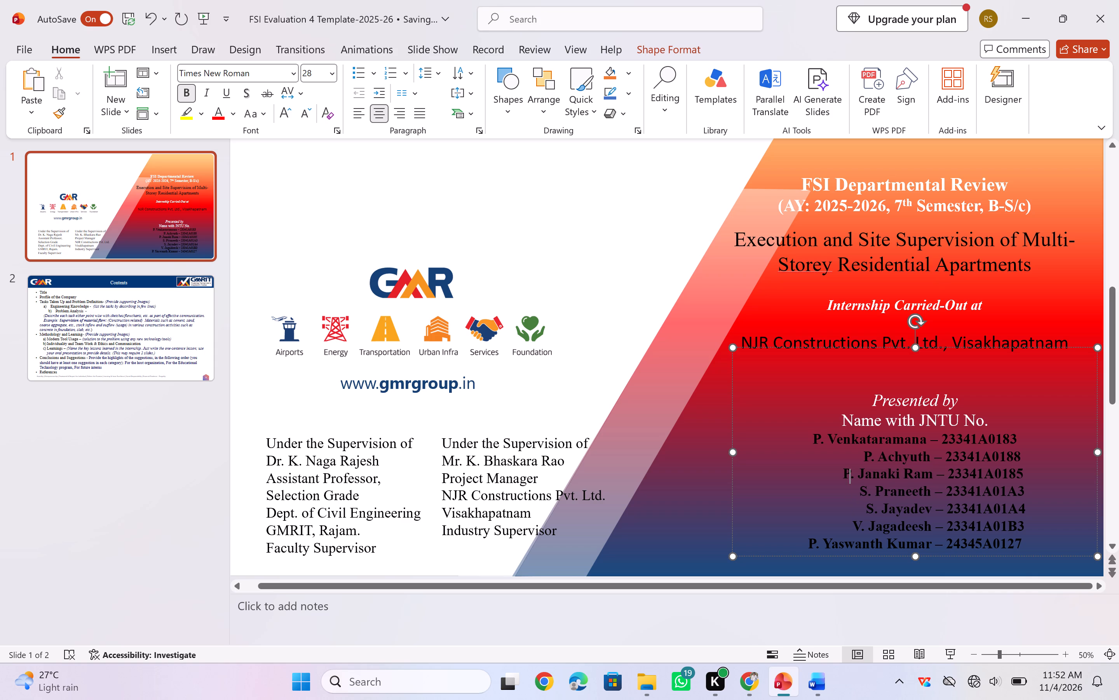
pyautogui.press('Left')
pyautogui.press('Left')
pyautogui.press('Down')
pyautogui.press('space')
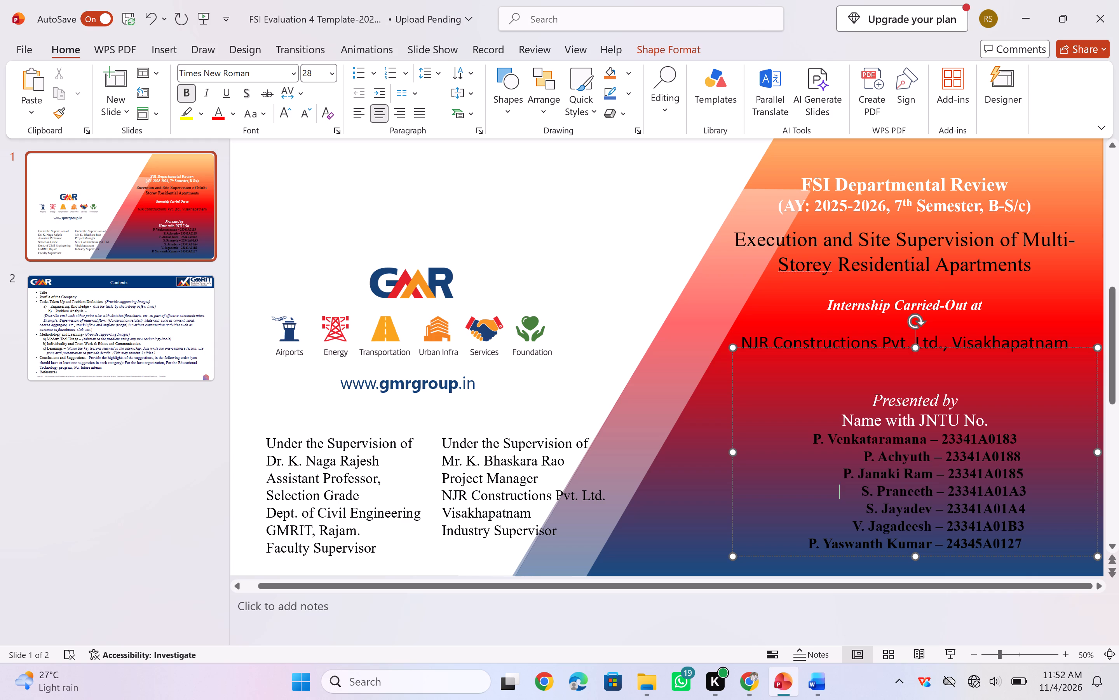
# Align the roll numbers by adding two leading spaces before the second student entry and four before the first.
pyautogui.press('Up')
pyautogui.press('Up')
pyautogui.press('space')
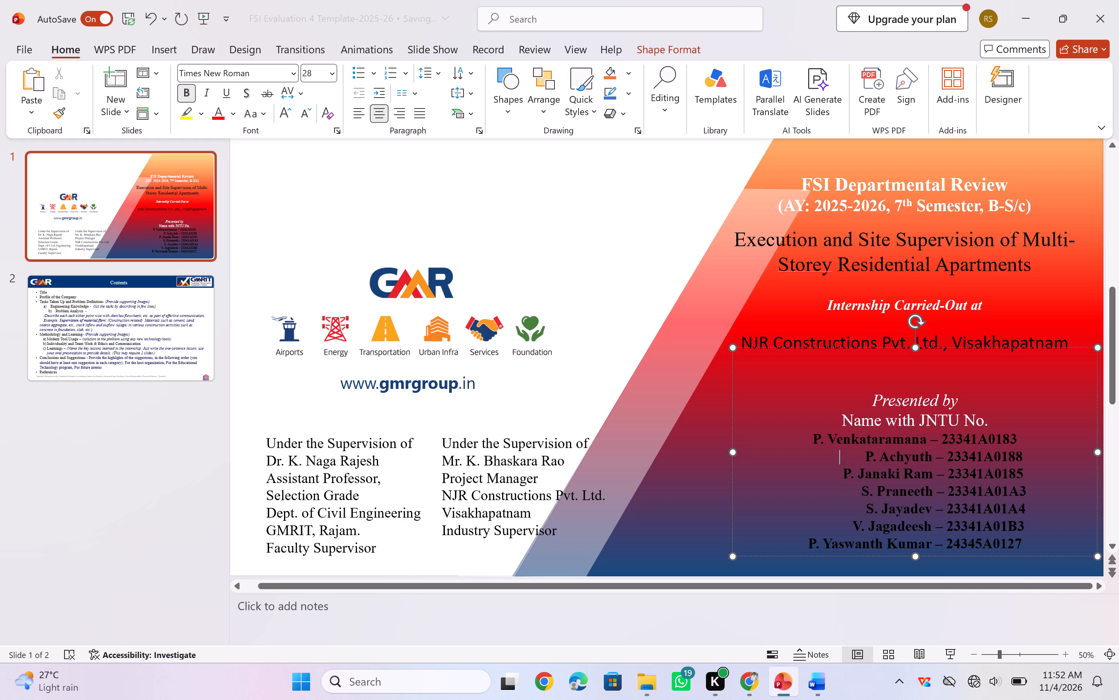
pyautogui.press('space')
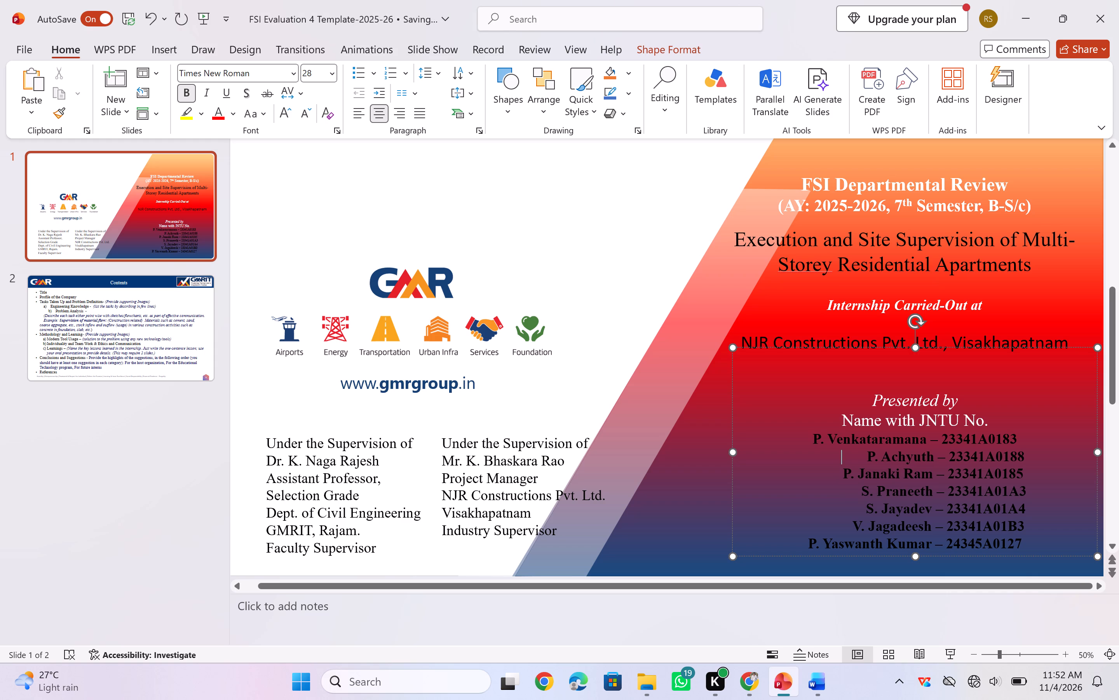
pyautogui.press('Up')
pyautogui.press('Left')
pyautogui.press('Left')
pyautogui.press('Left')
pyautogui.press('Left')
pyautogui.press('Left')
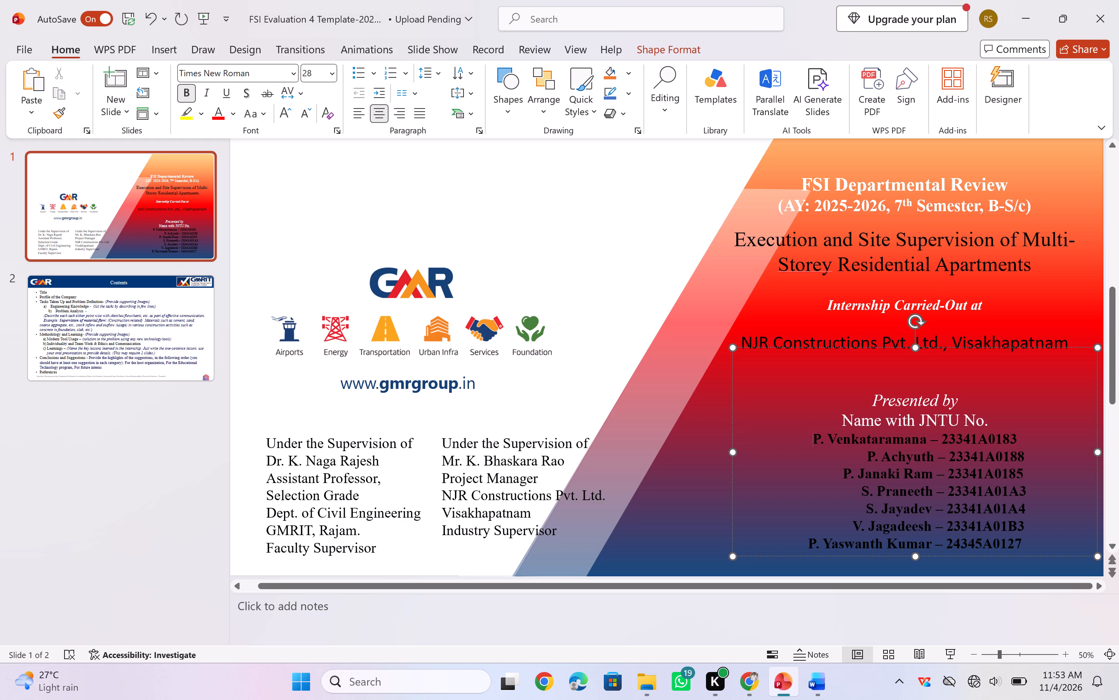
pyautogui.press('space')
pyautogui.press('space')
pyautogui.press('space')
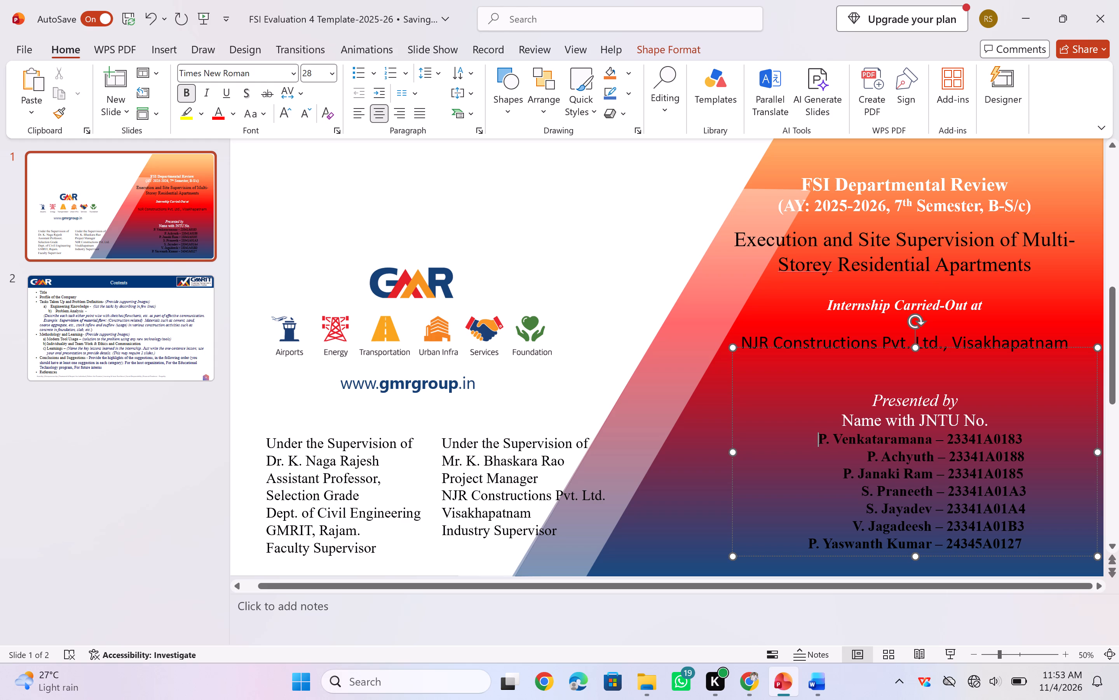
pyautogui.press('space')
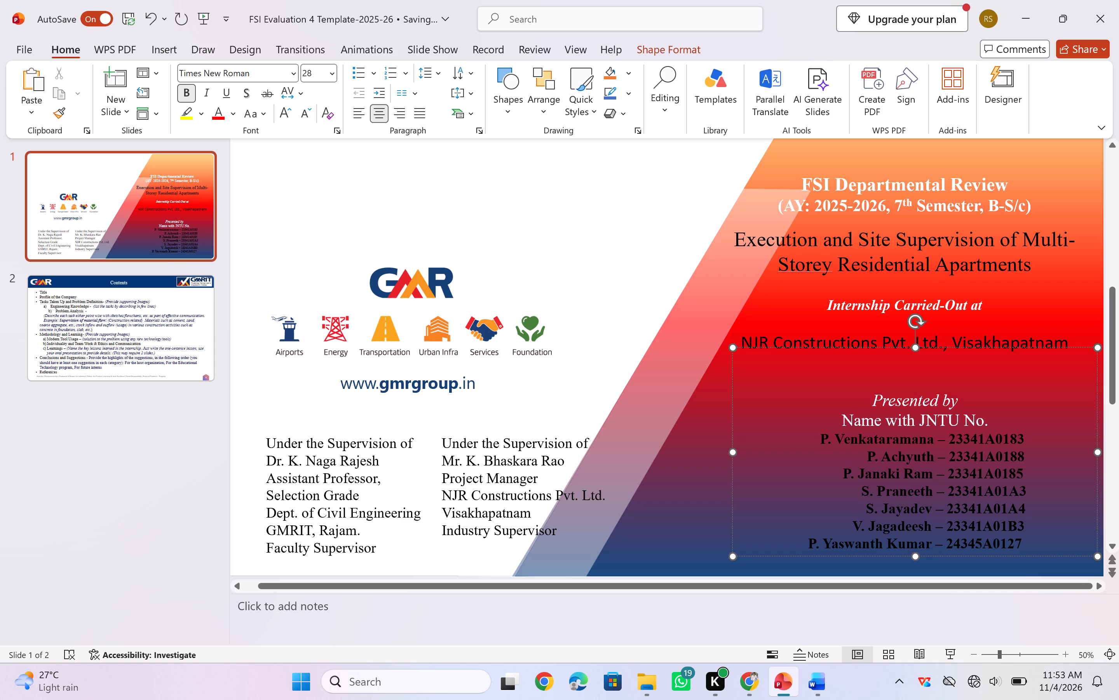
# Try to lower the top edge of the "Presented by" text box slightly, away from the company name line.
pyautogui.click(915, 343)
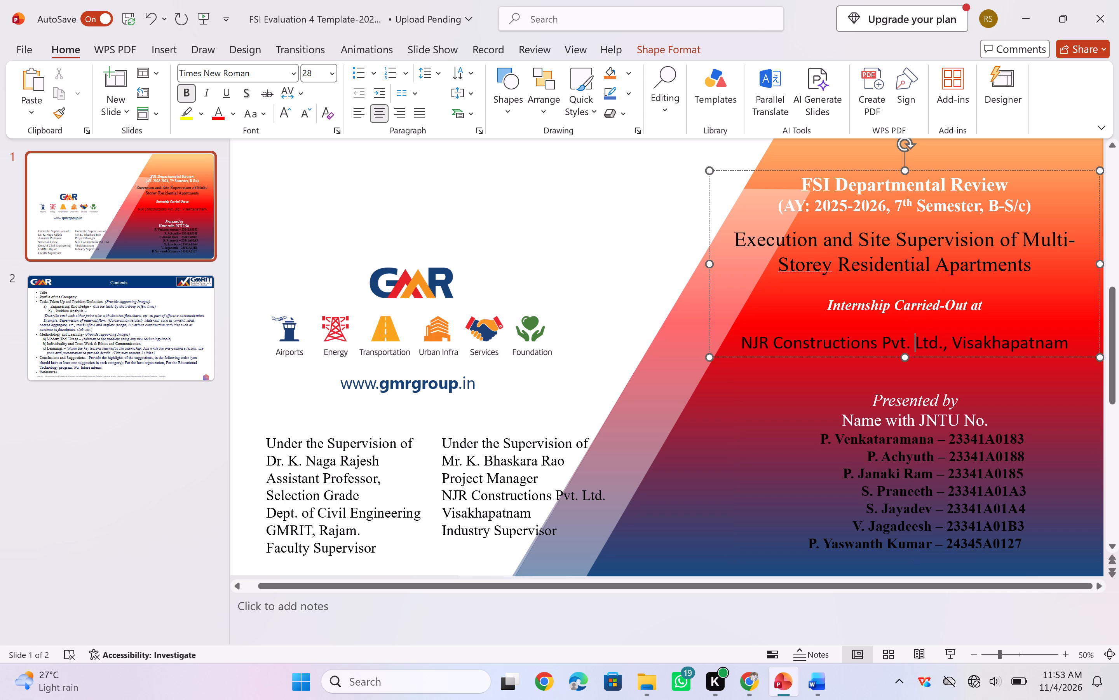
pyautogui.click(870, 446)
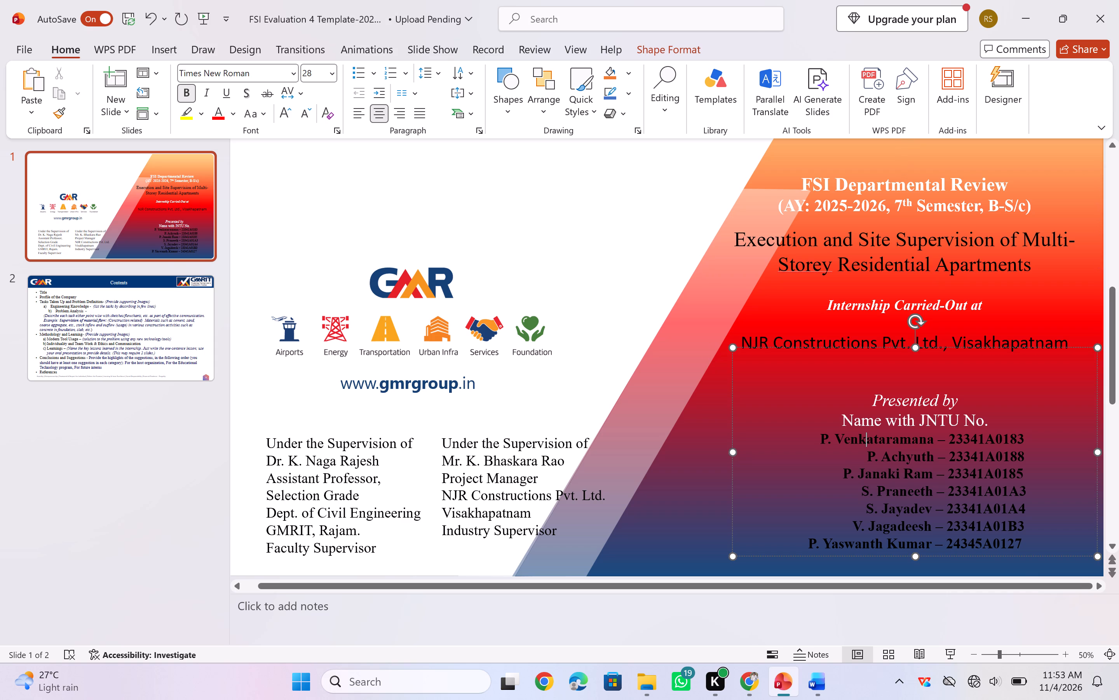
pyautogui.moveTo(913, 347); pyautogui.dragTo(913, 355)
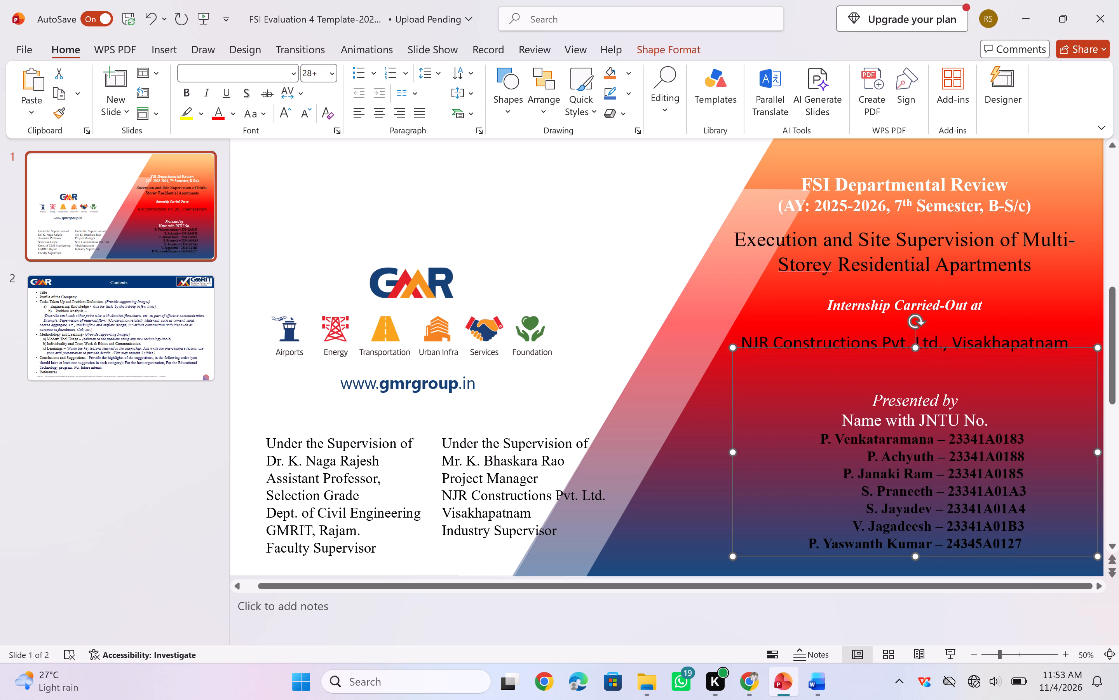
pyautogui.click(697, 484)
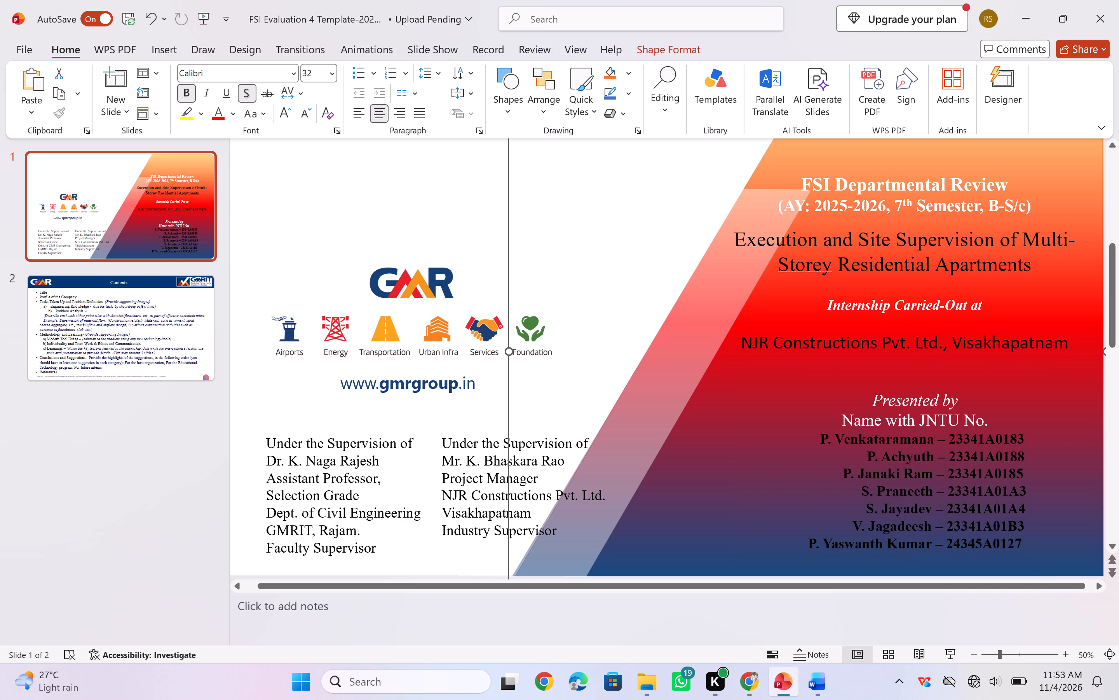
# Set the font of the "NJR Constructions Pvt. Ltd., Visakhapatnam" line on the title slide to Times New Roman.
pyautogui.tripleClick(797, 339)
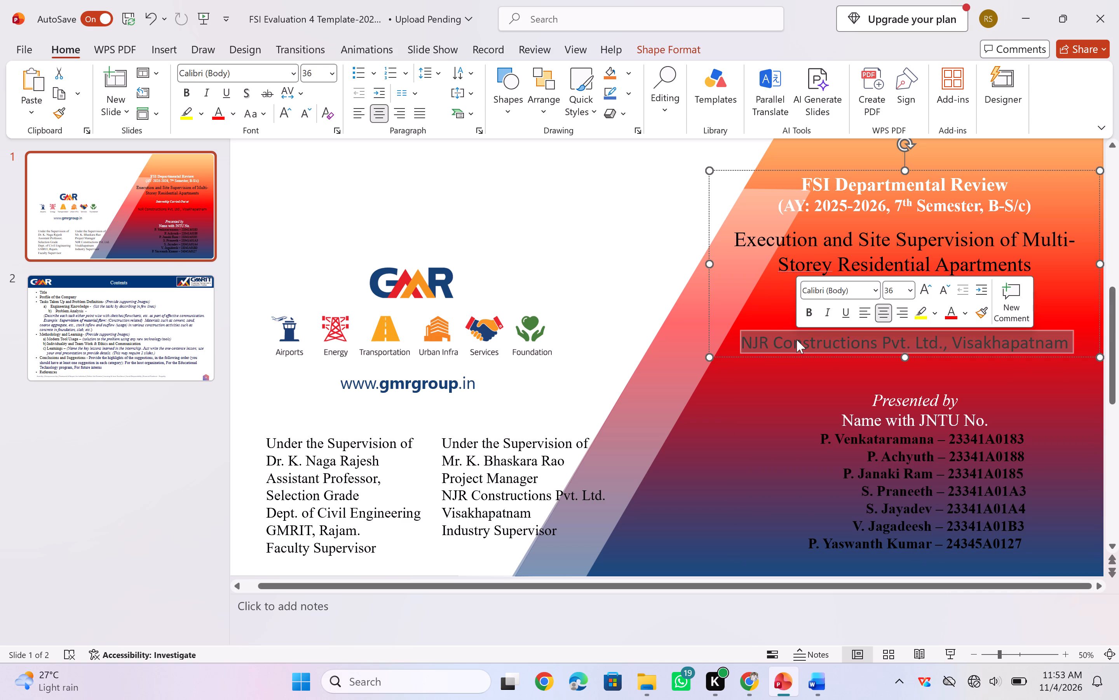
pyautogui.click(875, 290)
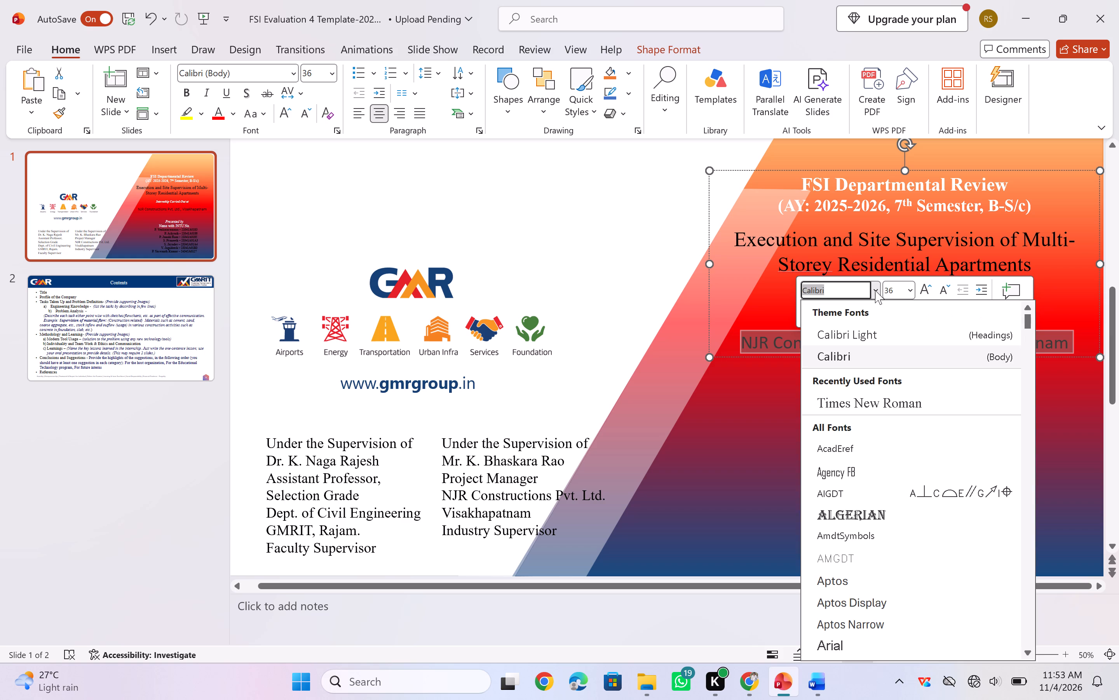
pyautogui.click(857, 404)
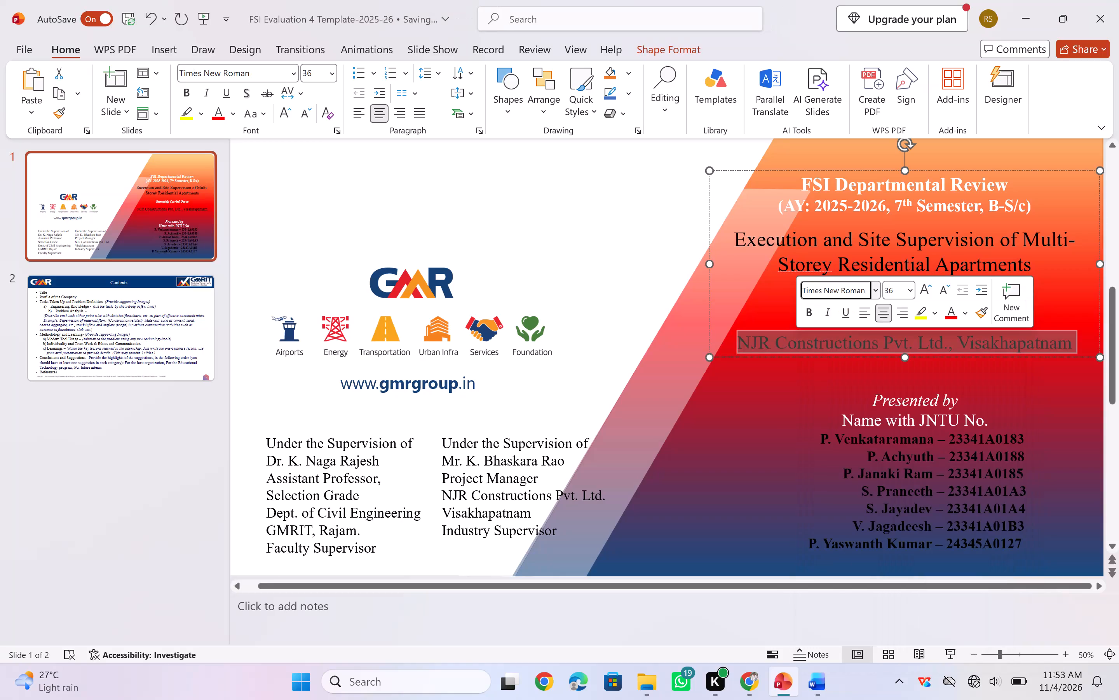
pyautogui.click(774, 343)
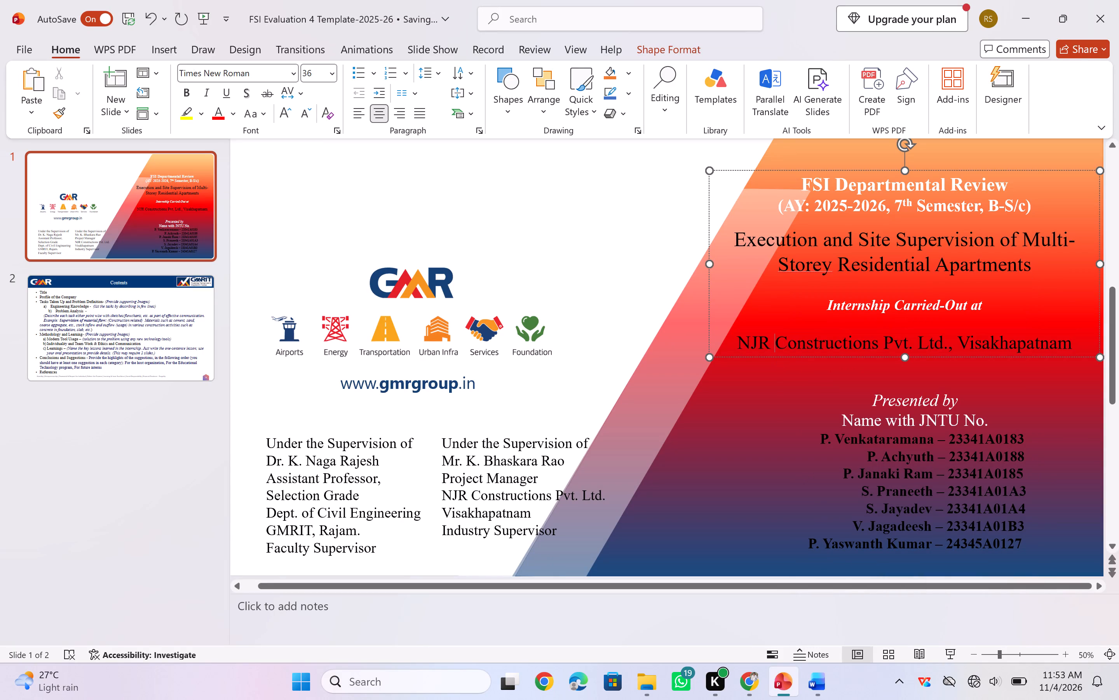
pyautogui.click(743, 405)
pyautogui.click(697, 405)
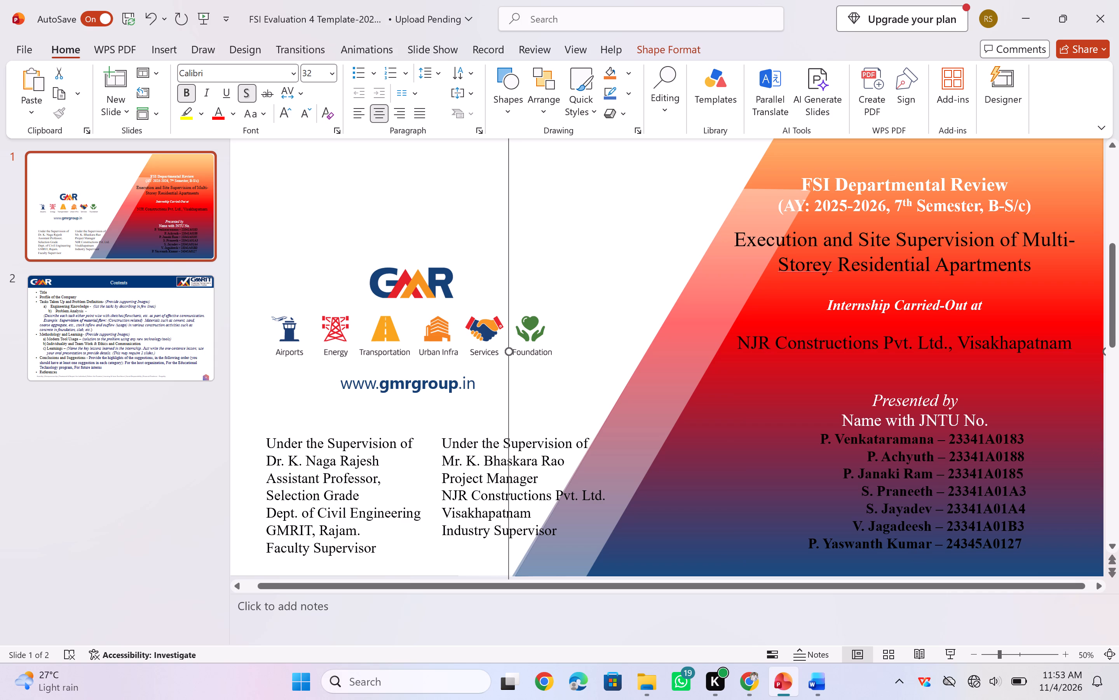
# Insert a new blank slide between the title slide and the Contents slide.
pyautogui.click(120, 87)
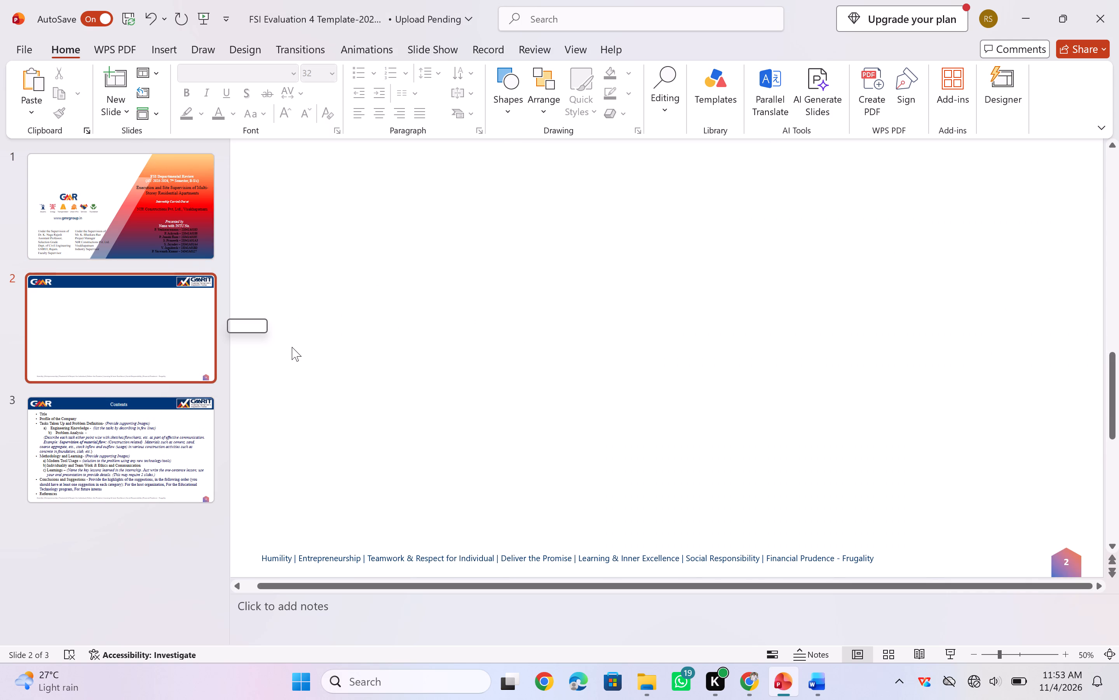
pyautogui.scroll(1, 292, 347)
pyautogui.scroll(-1, 292, 347)
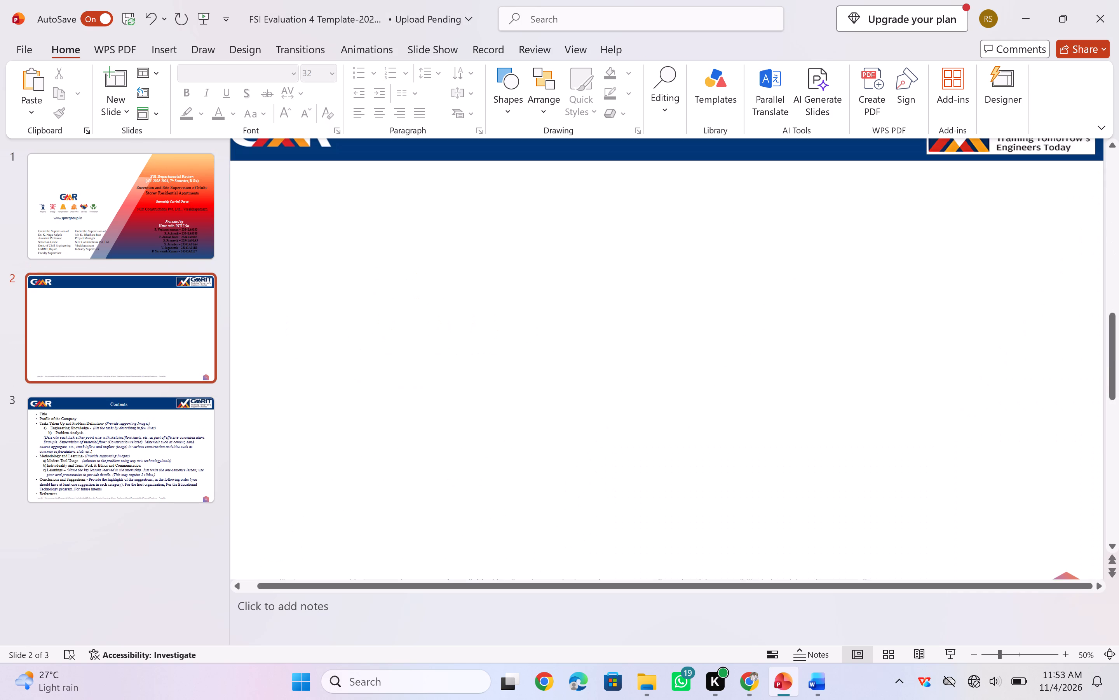
pyautogui.click(108, 439)
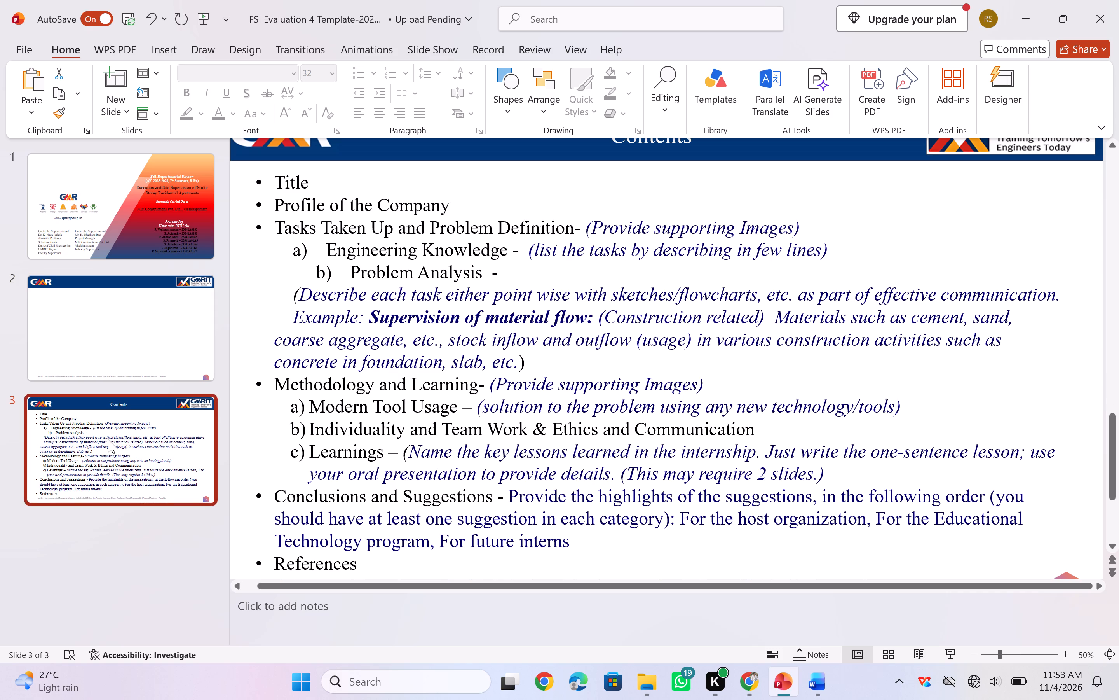
pyautogui.scroll(1, 321, 440)
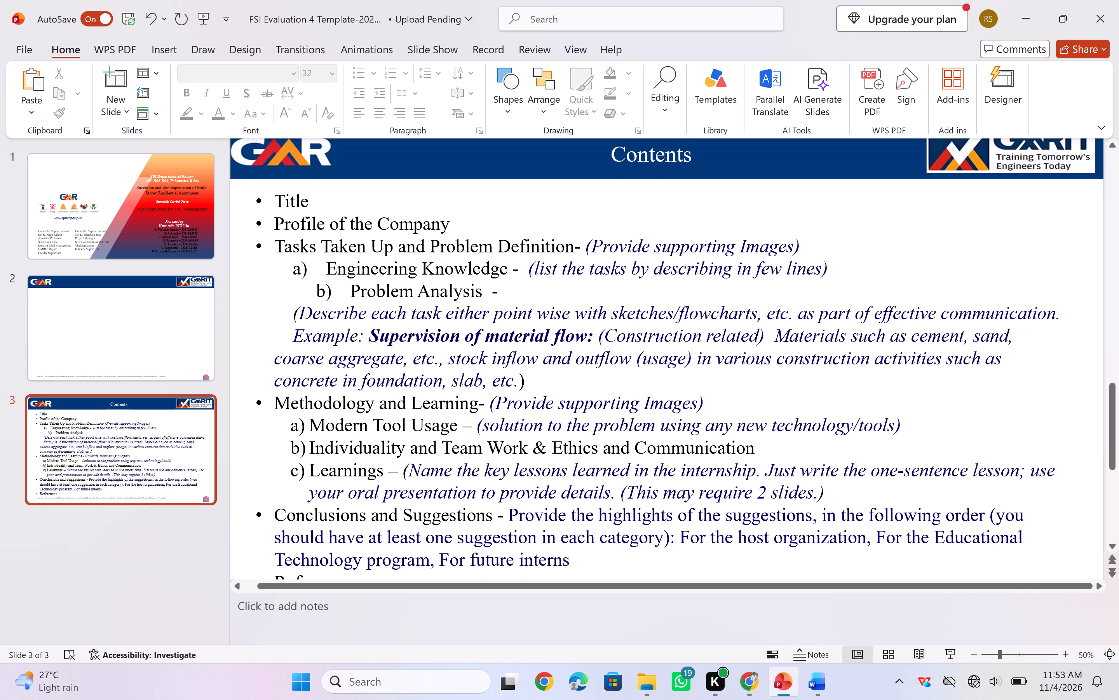
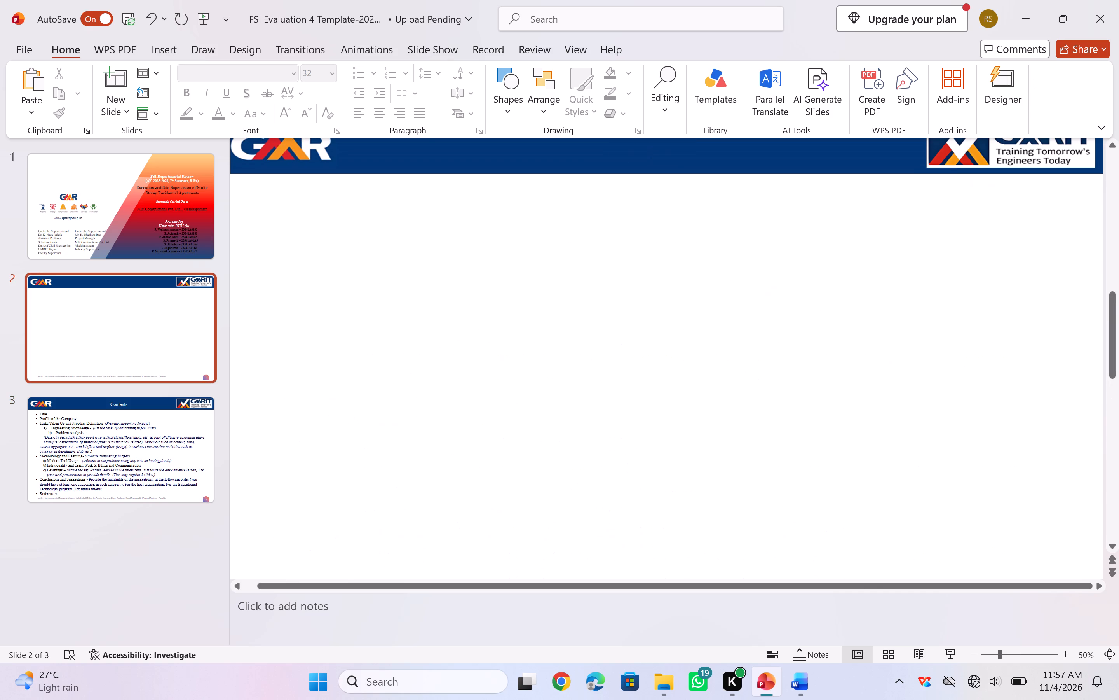
pyautogui.scroll(2, 844, 266)
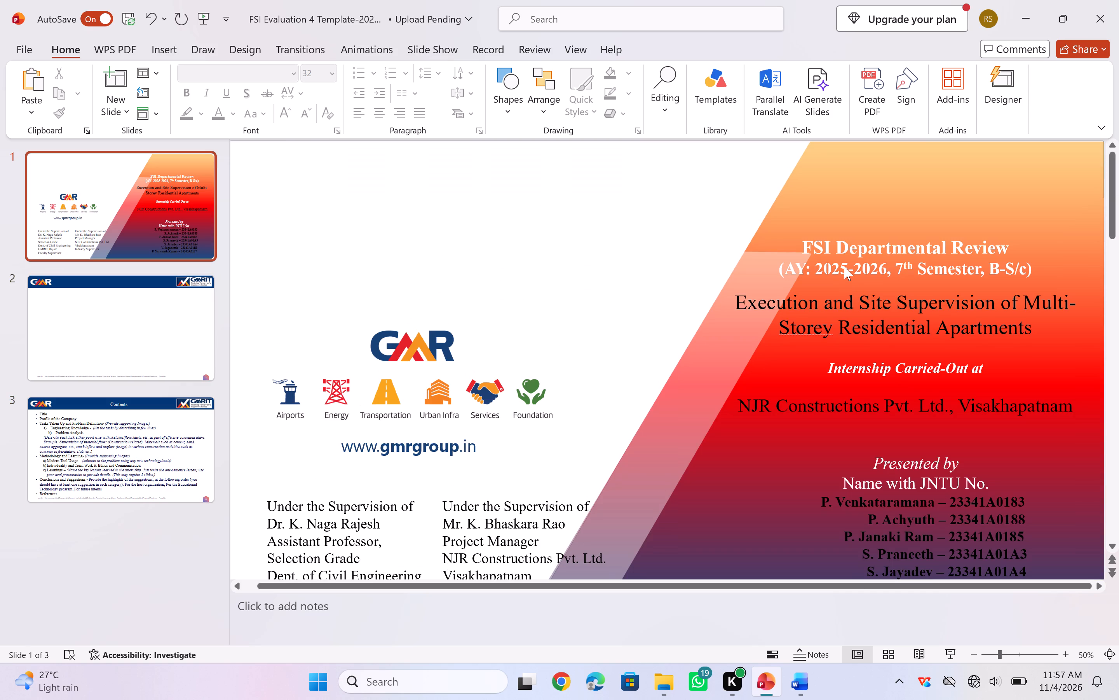
pyautogui.scroll(-3, 844, 266)
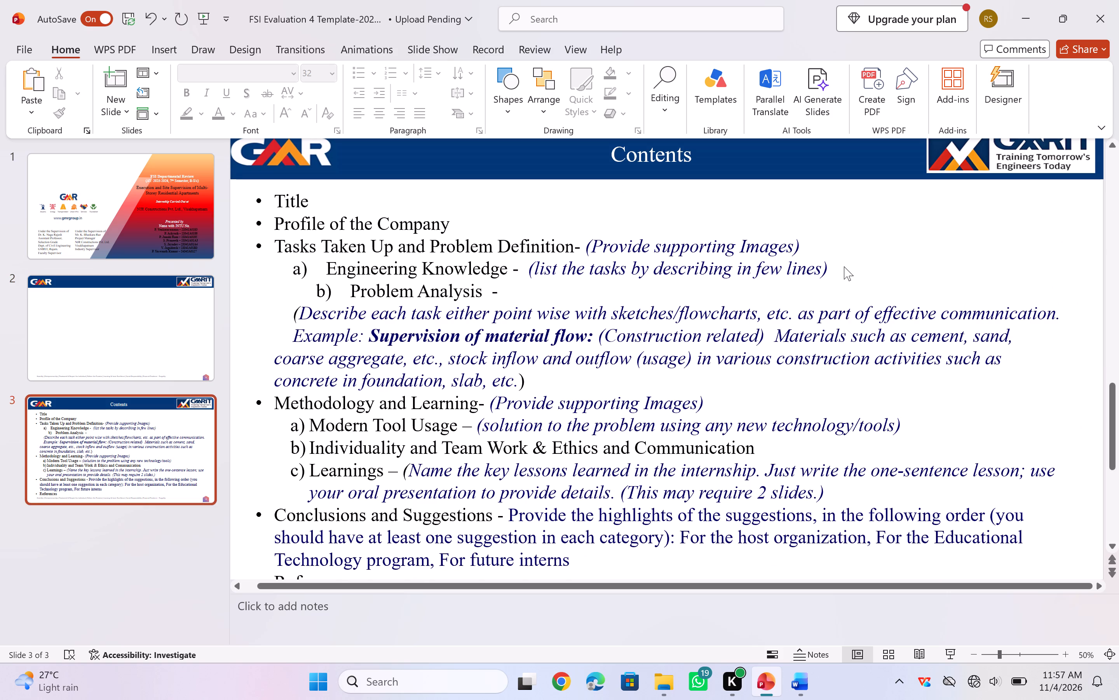
pyautogui.scroll(2, 844, 266)
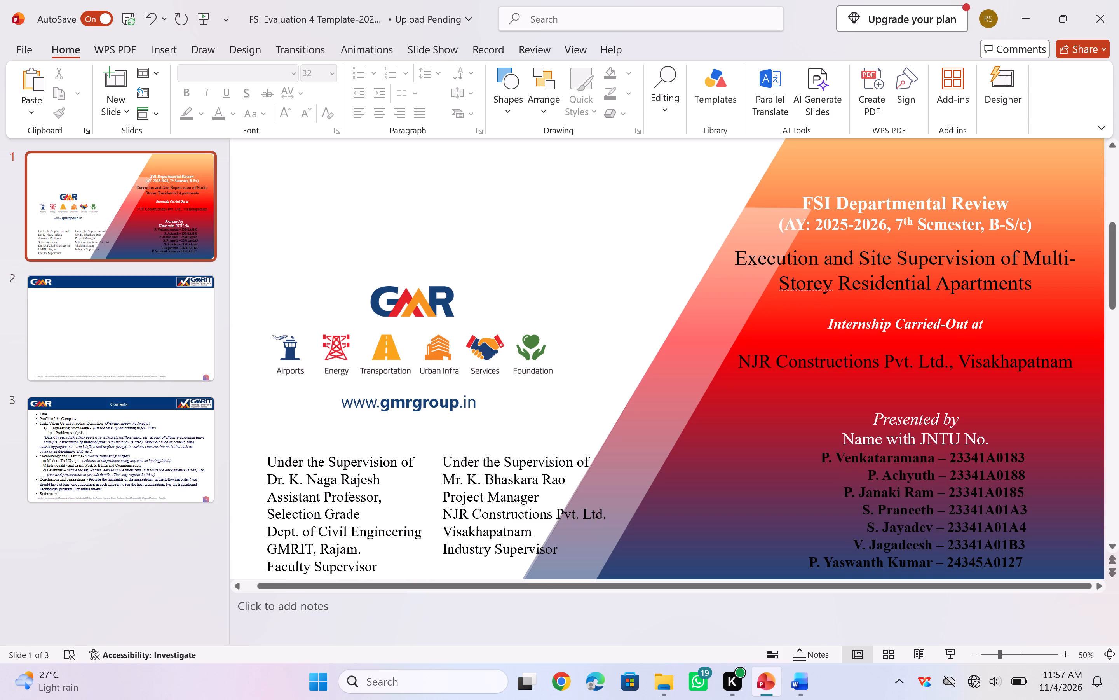
pyautogui.hotkey('ctrl', 's')
# Save a copy of the presentation as "FSI PPT1" in the Presentation folder inside the Desktop's FSI folder.
pyautogui.click(24, 47)
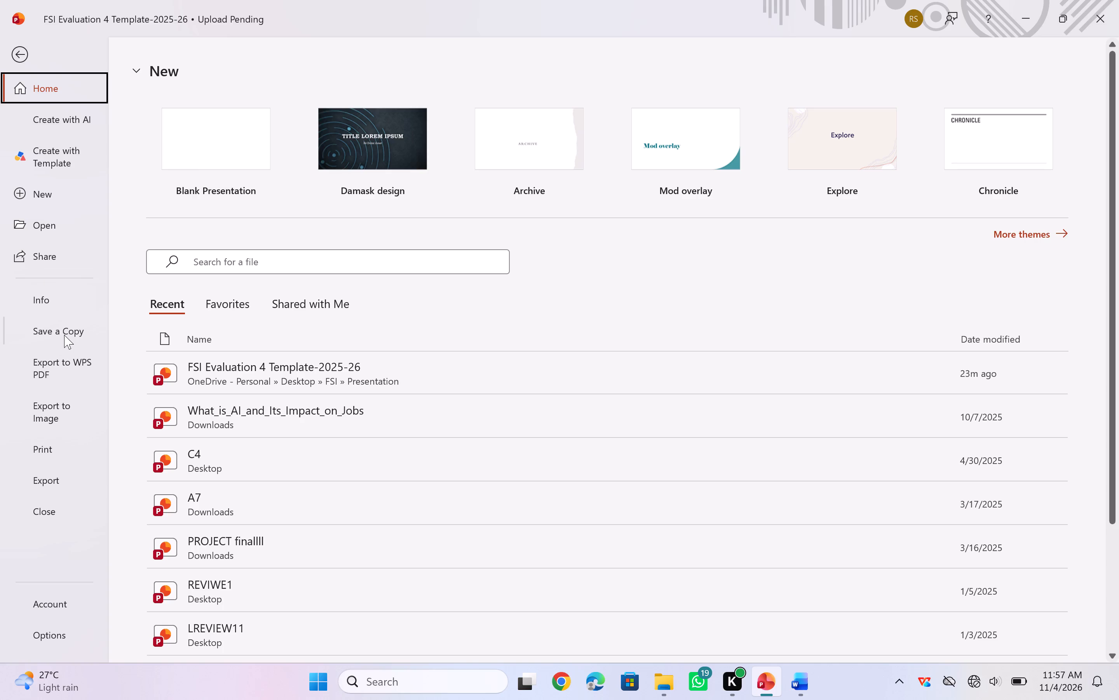
pyautogui.click(64, 334)
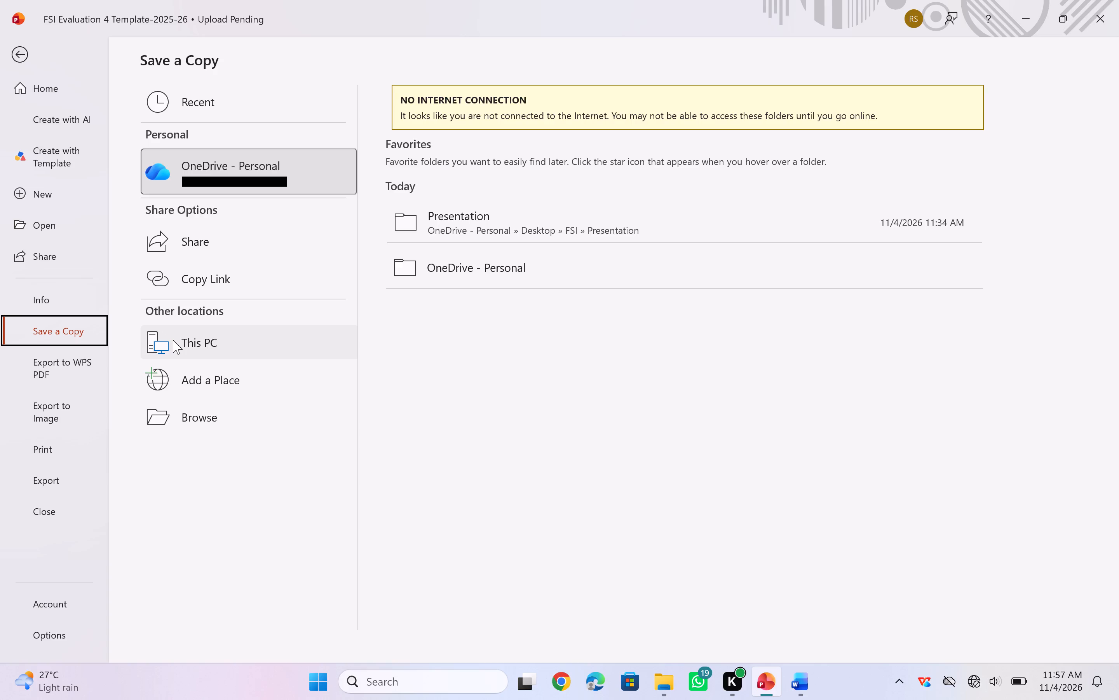
pyautogui.doubleClick(199, 332)
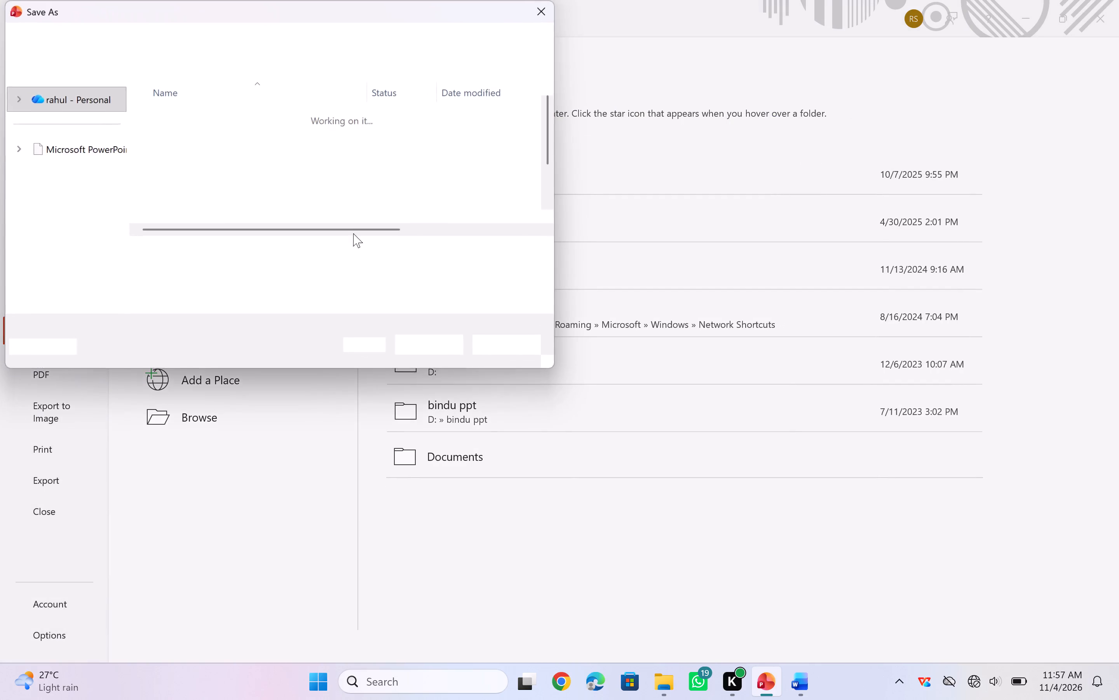
pyautogui.doubleClick(88, 203)
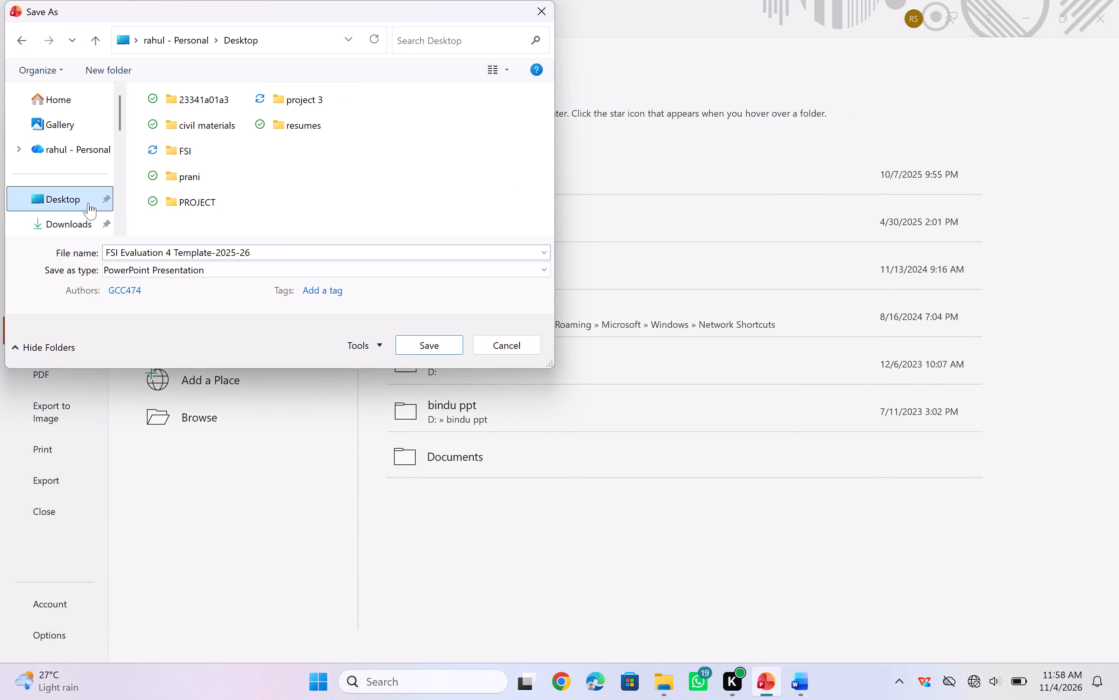
pyautogui.doubleClick(185, 152)
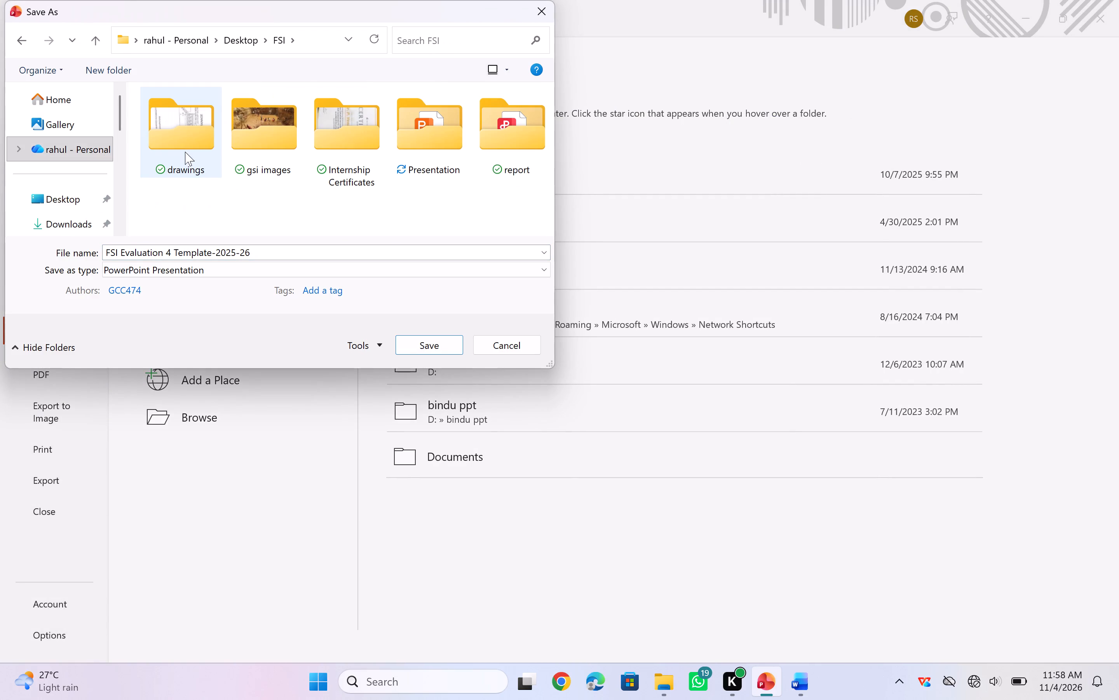
pyautogui.doubleClick(427, 135)
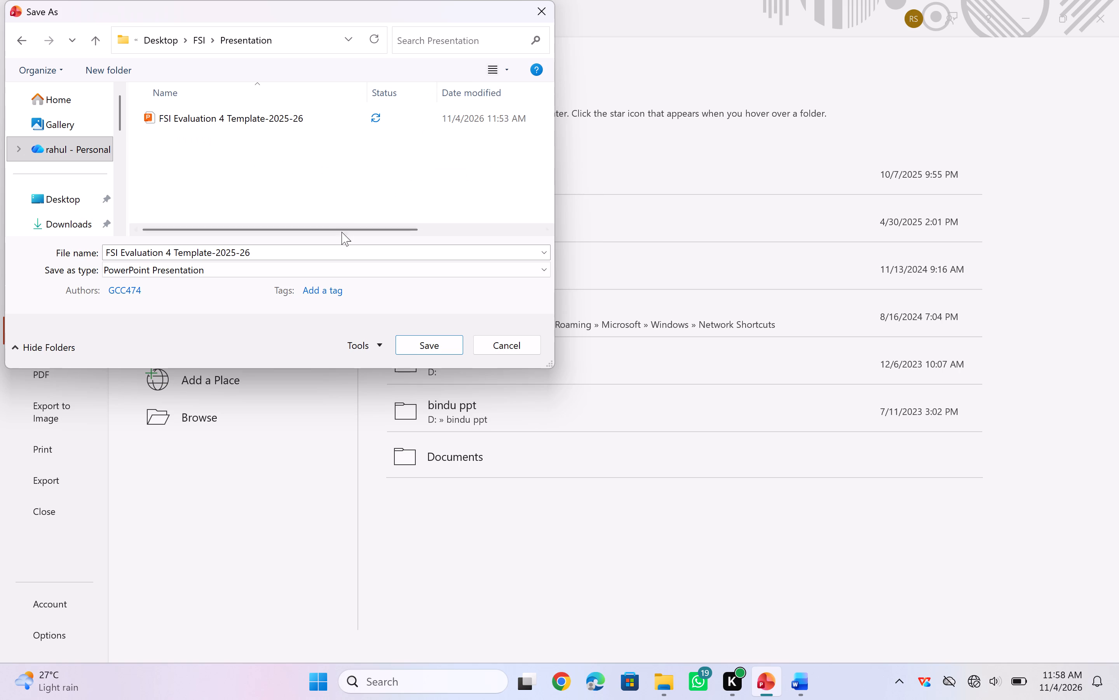
pyautogui.click(311, 253)
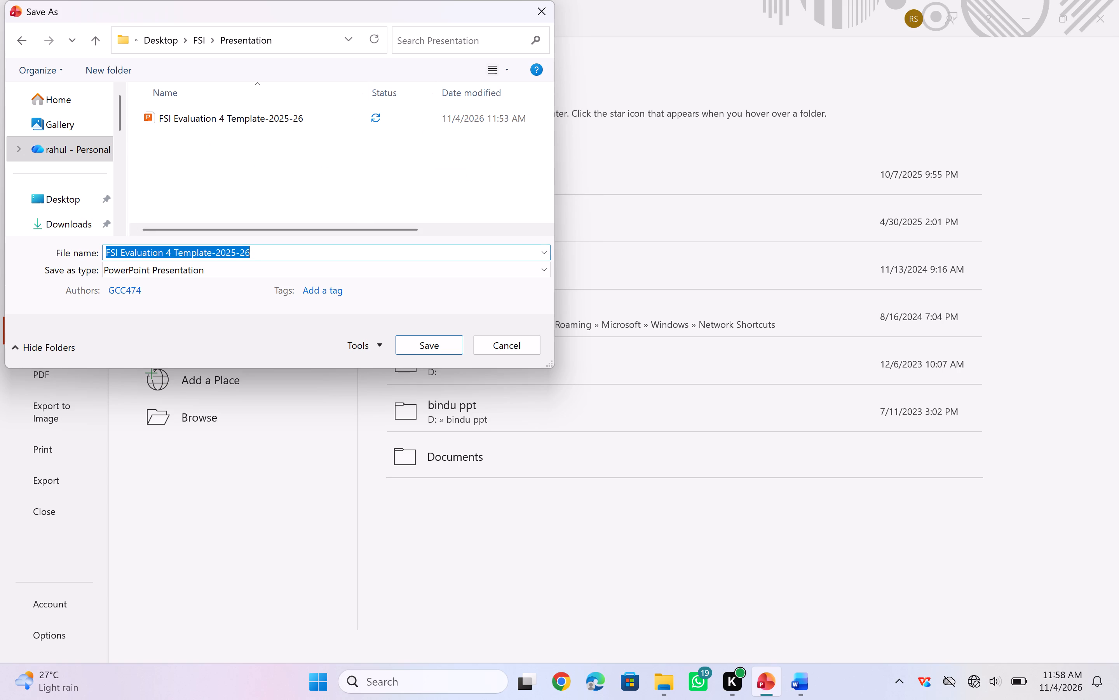
pyautogui.press('BackSpace')
pyautogui.press('BackSpace')
pyautogui.press('BackSpace')
pyautogui.press('BackSpace')
pyautogui.press('BackSpace')
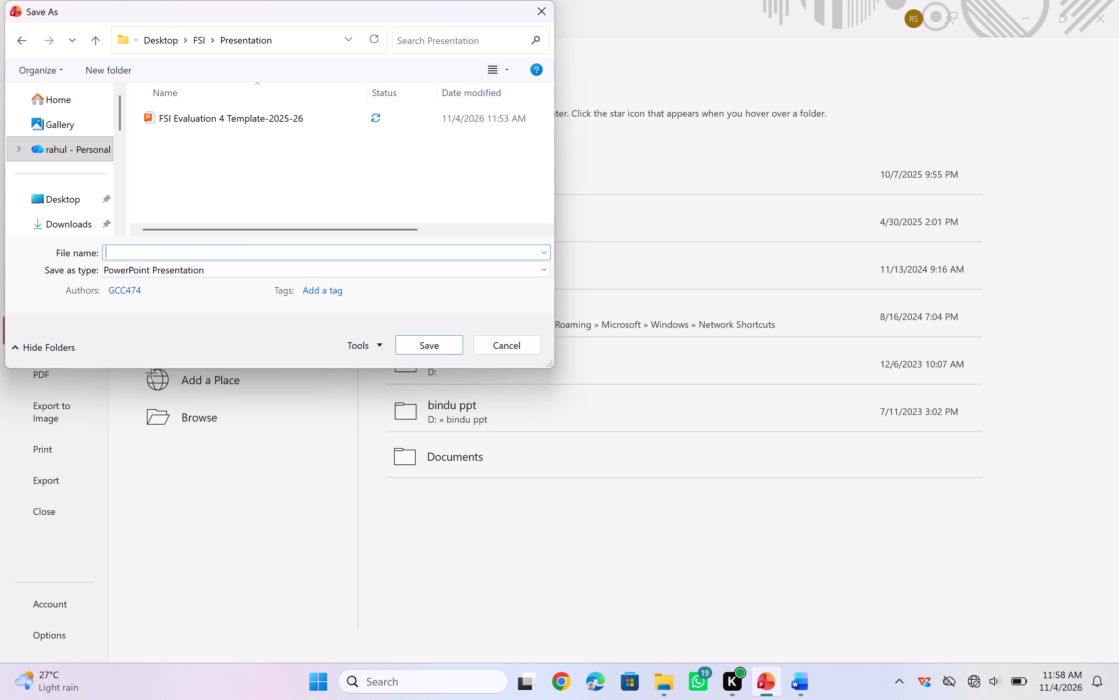
pyautogui.write('FSI')
pyautogui.press('space')
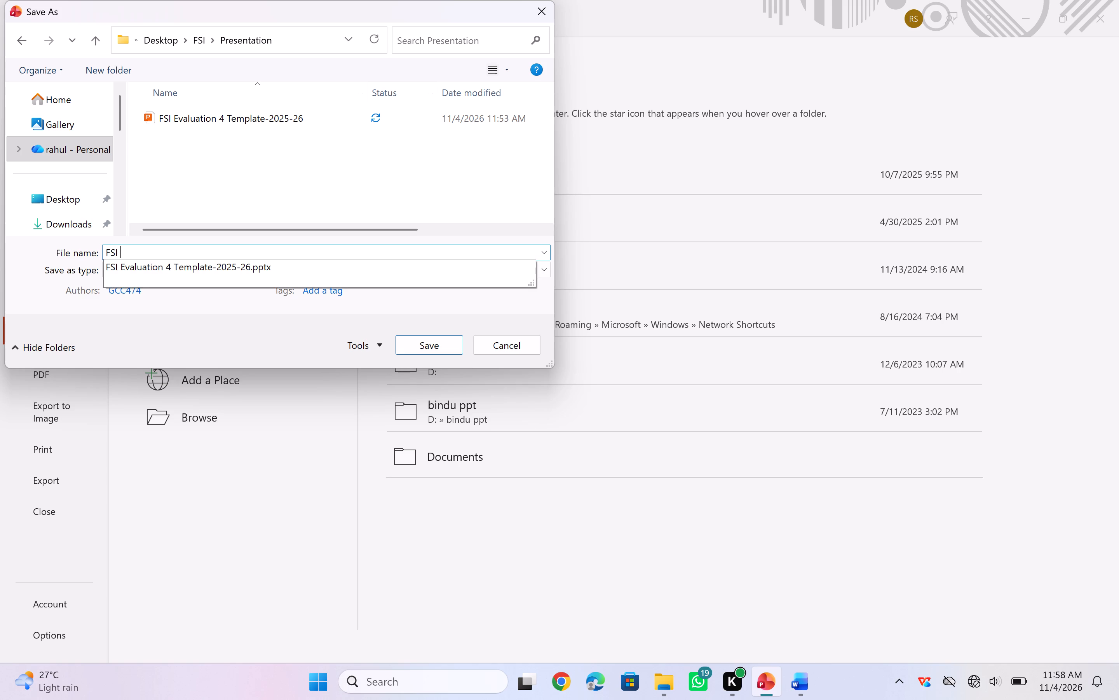
pyautogui.write('PP1')
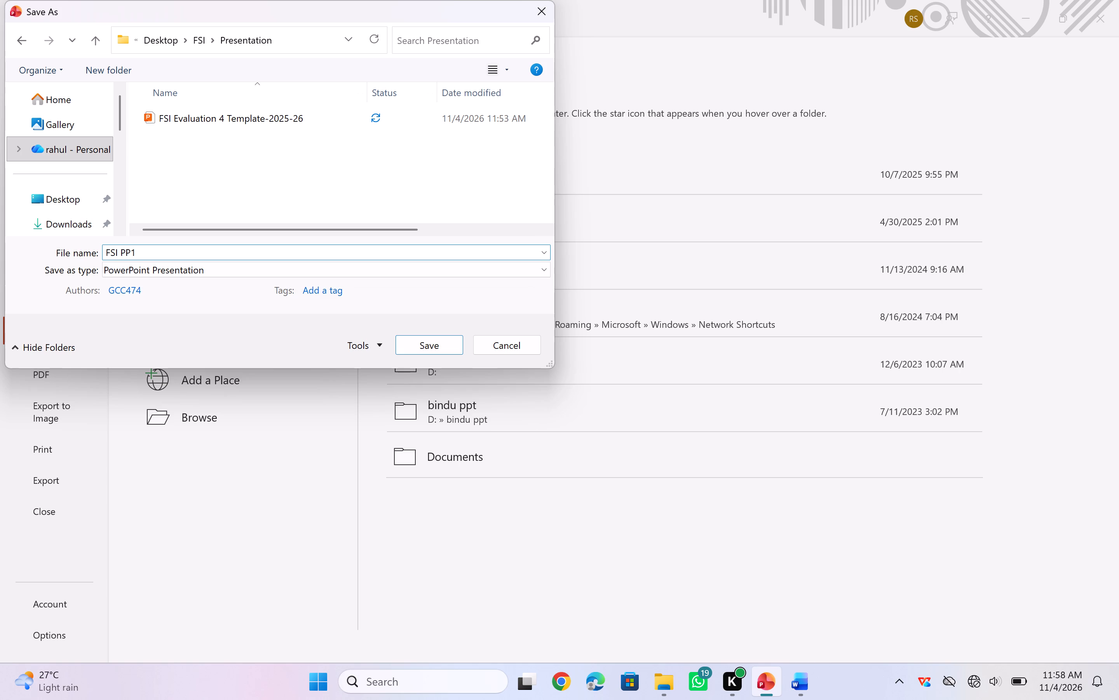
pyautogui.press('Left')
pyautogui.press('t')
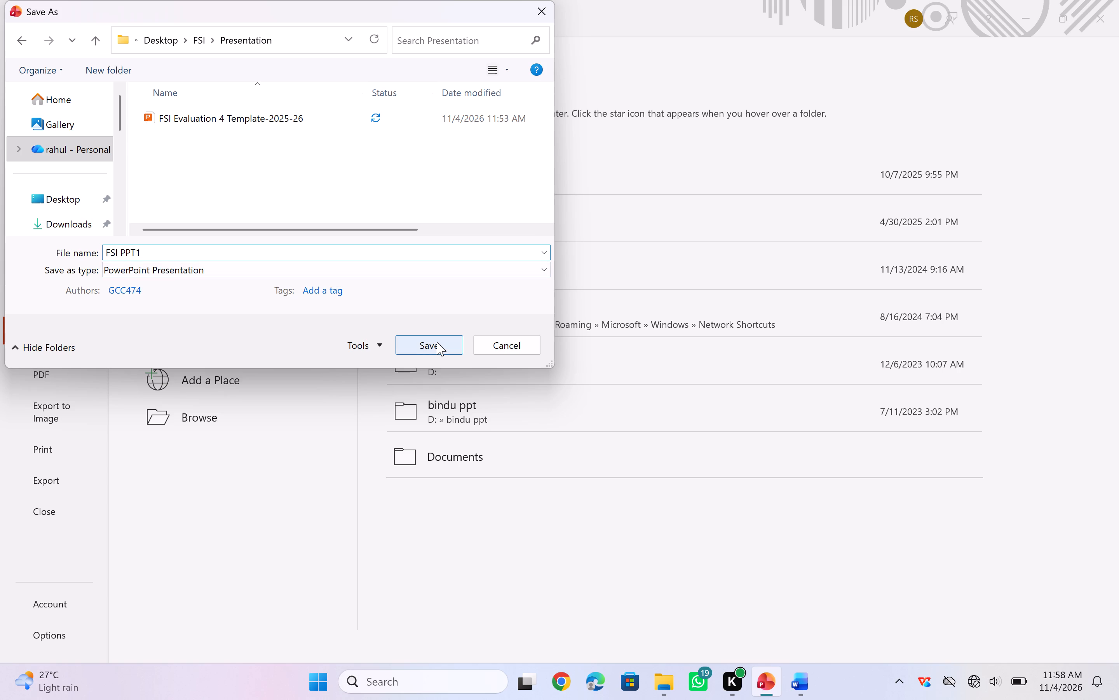
# Complete saving the presentation copy as "FSI PPT1" in the FSI Presentation folder on the Desktop.
pyautogui.click(437, 342)
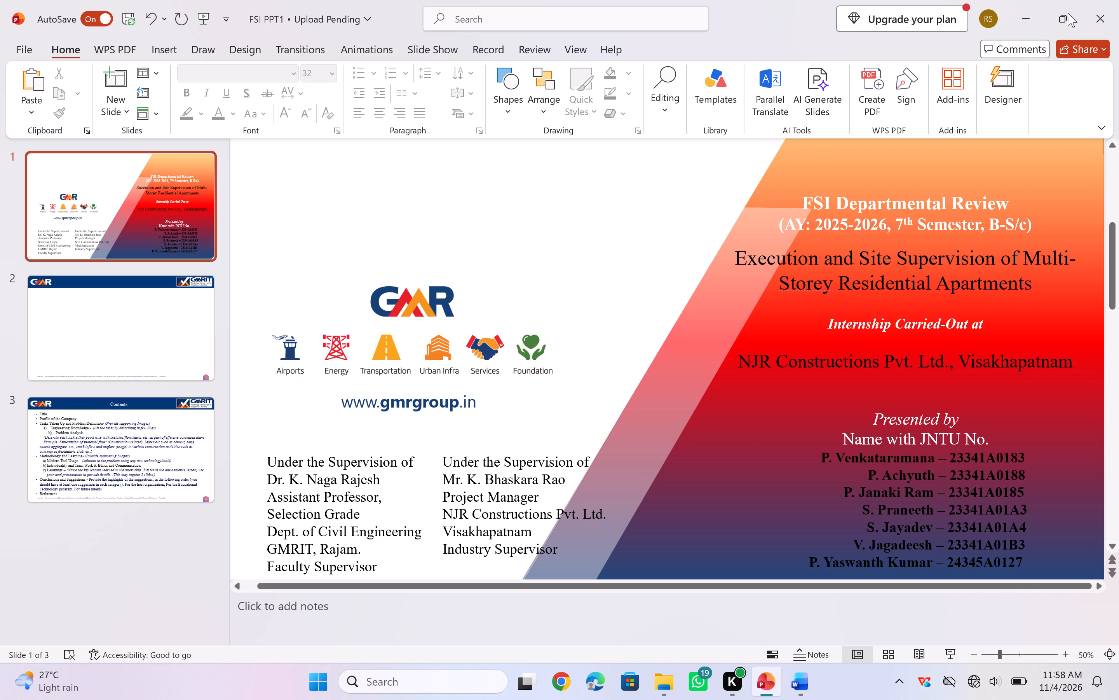
# Close the FSI PPT1 presentation and the FSI REPORT Word document, leaving File Explorer open.
pyautogui.click(1091, 10)
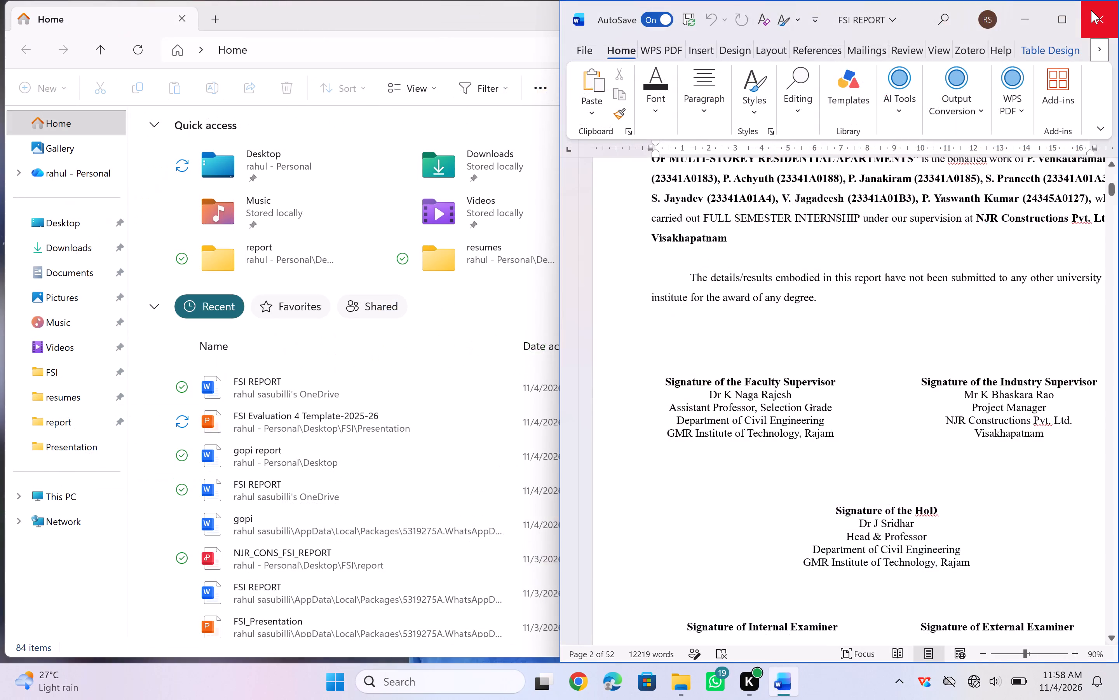
pyautogui.click(1091, 10)
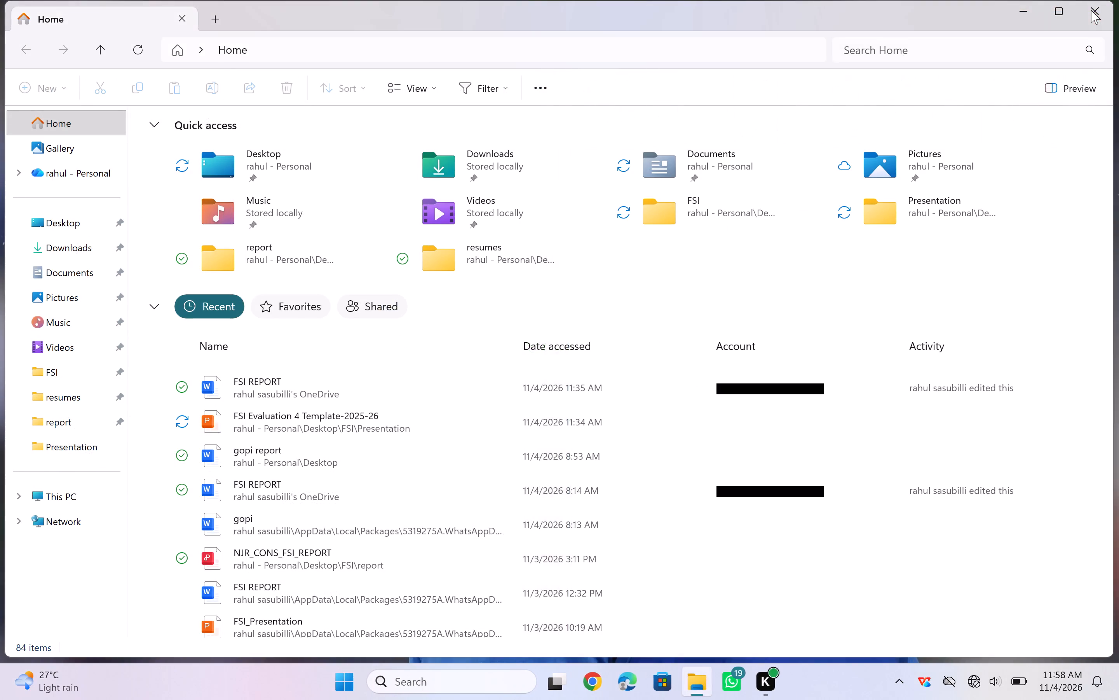
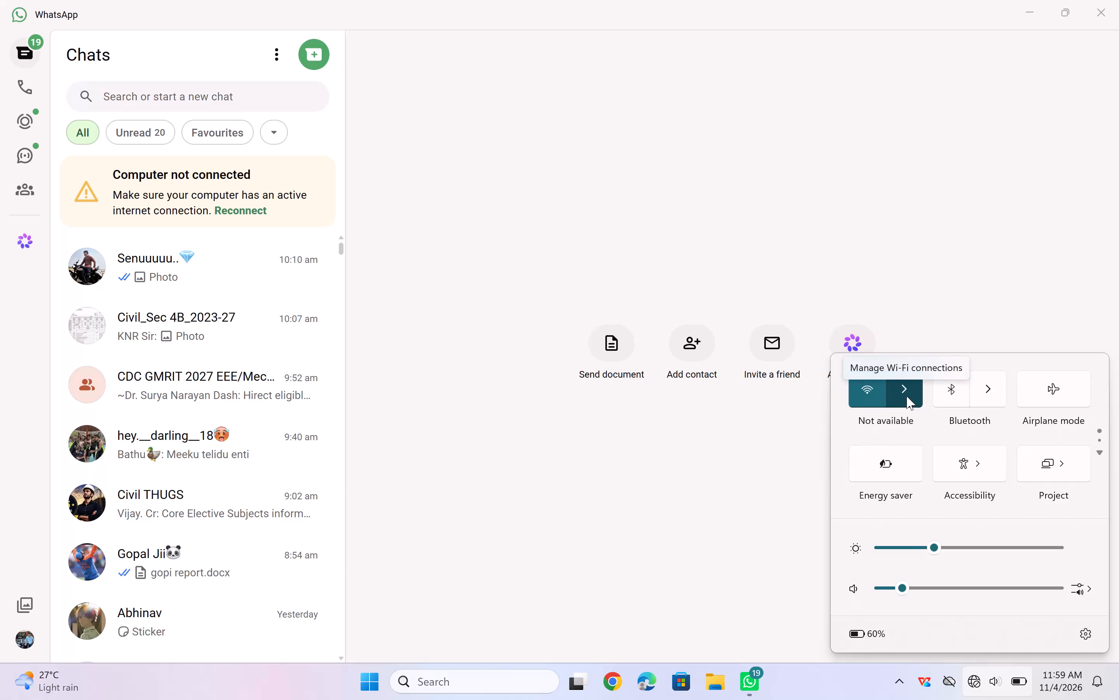
# Open the list of available Wi-Fi networks to restore the computer's internet connection.
pyautogui.click(906, 396)
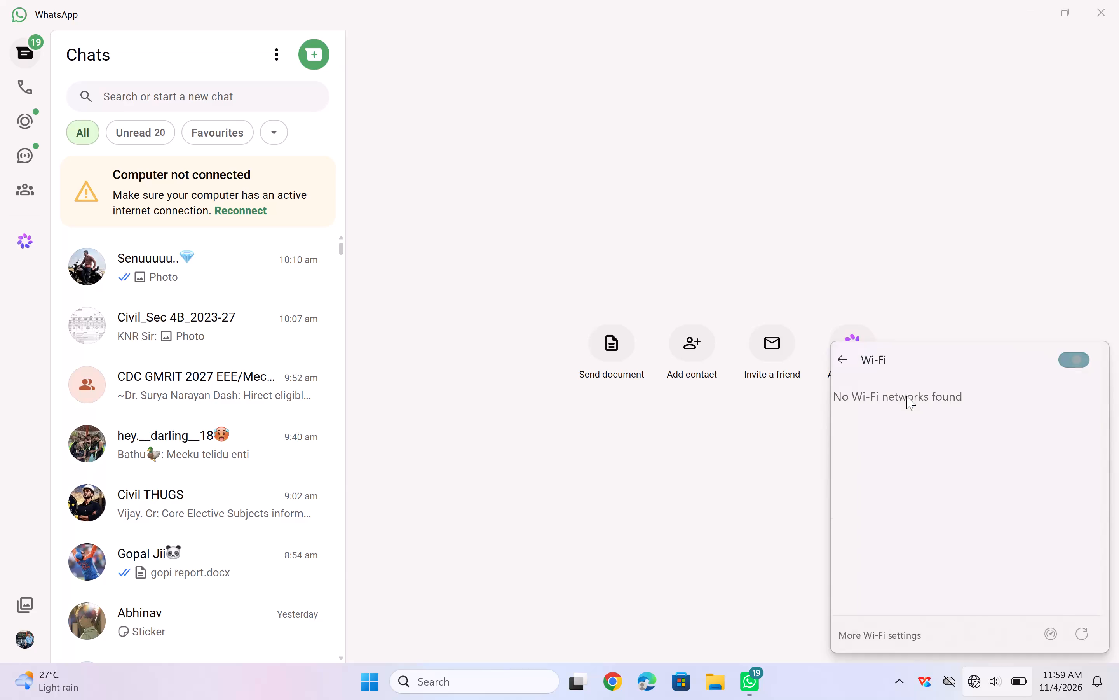
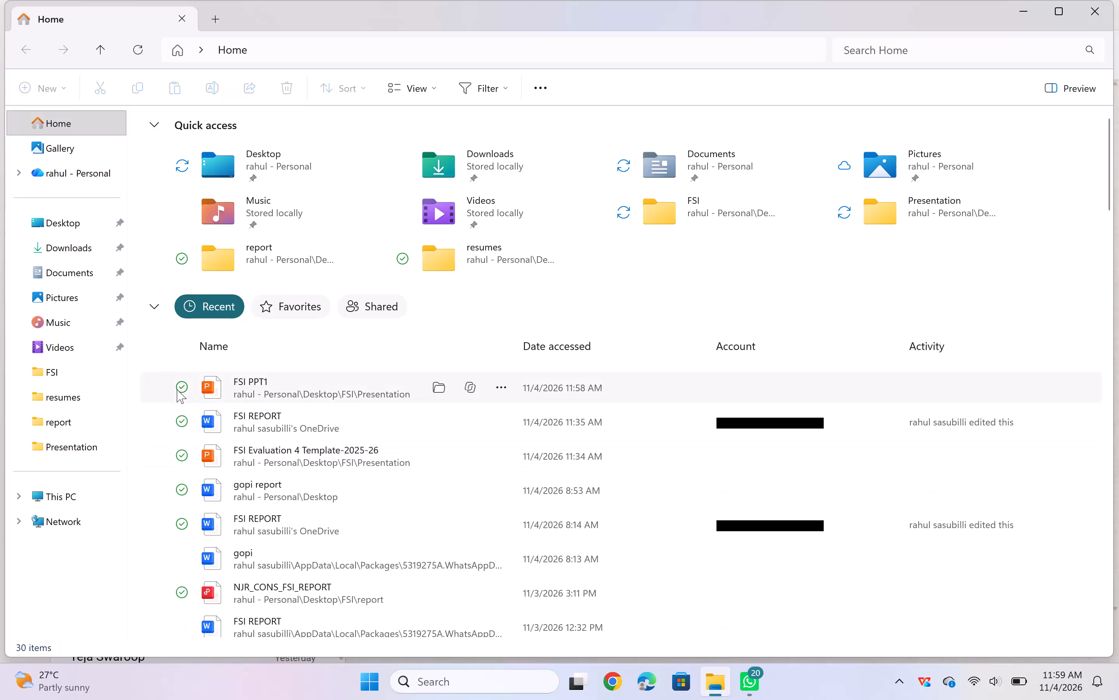
# Copy the NJR_CONS_FSI_REPORT PDF from the report folder inside the Desktop's FSI folder.
pyautogui.click(55, 221)
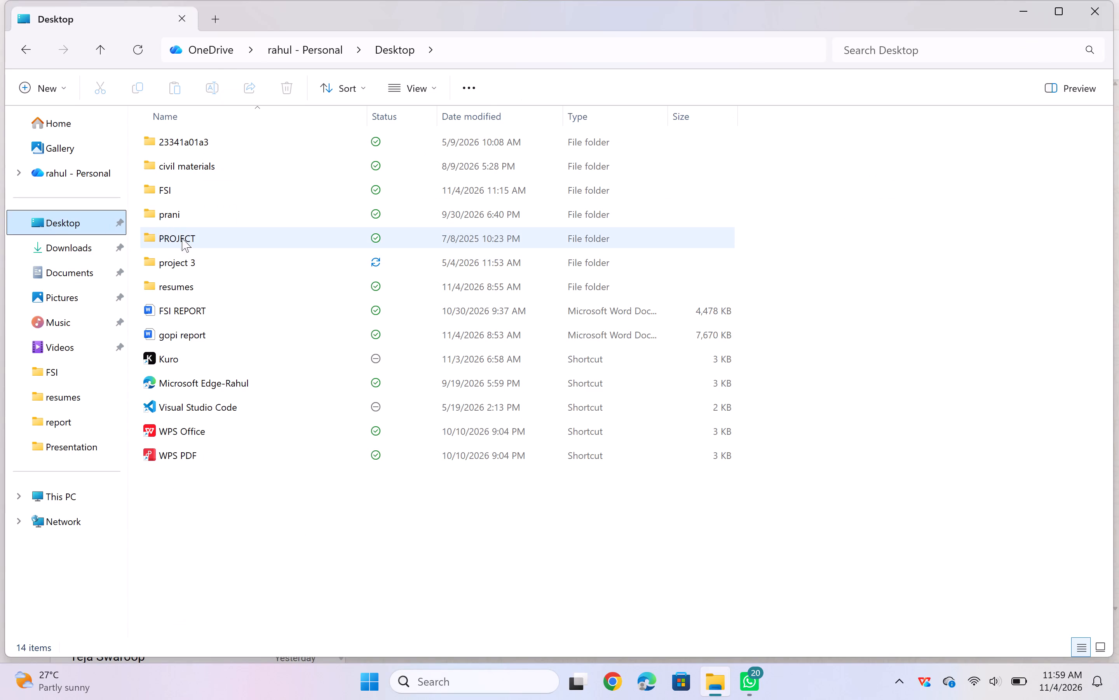
pyautogui.doubleClick(178, 194)
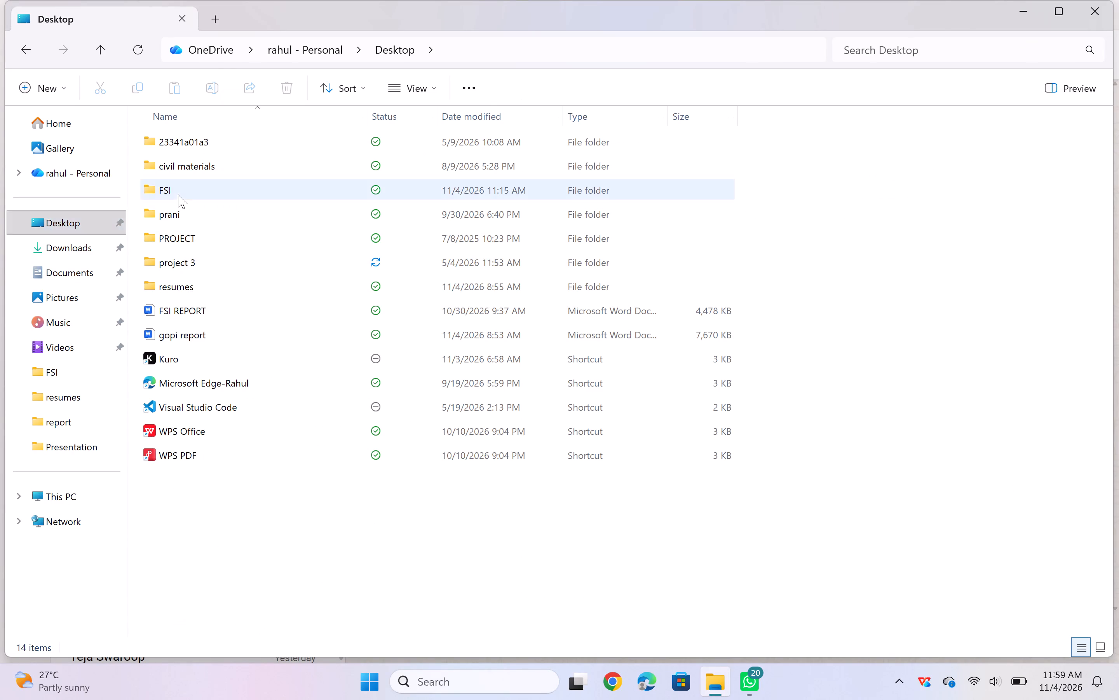
pyautogui.click(181, 239)
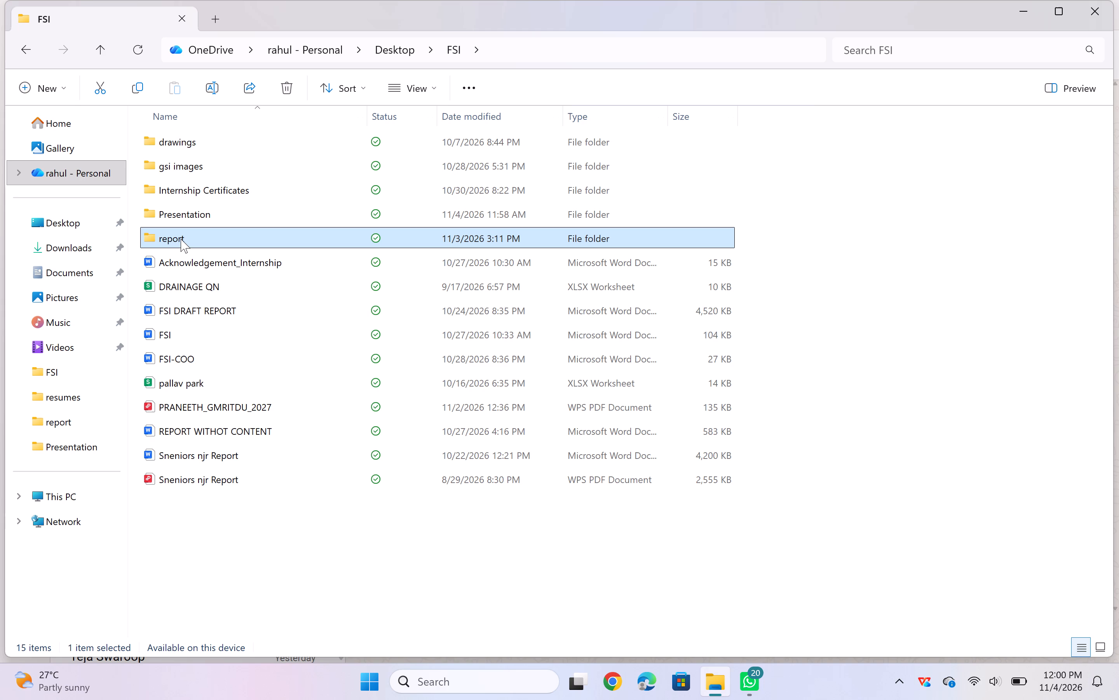
pyautogui.doubleClick(181, 239)
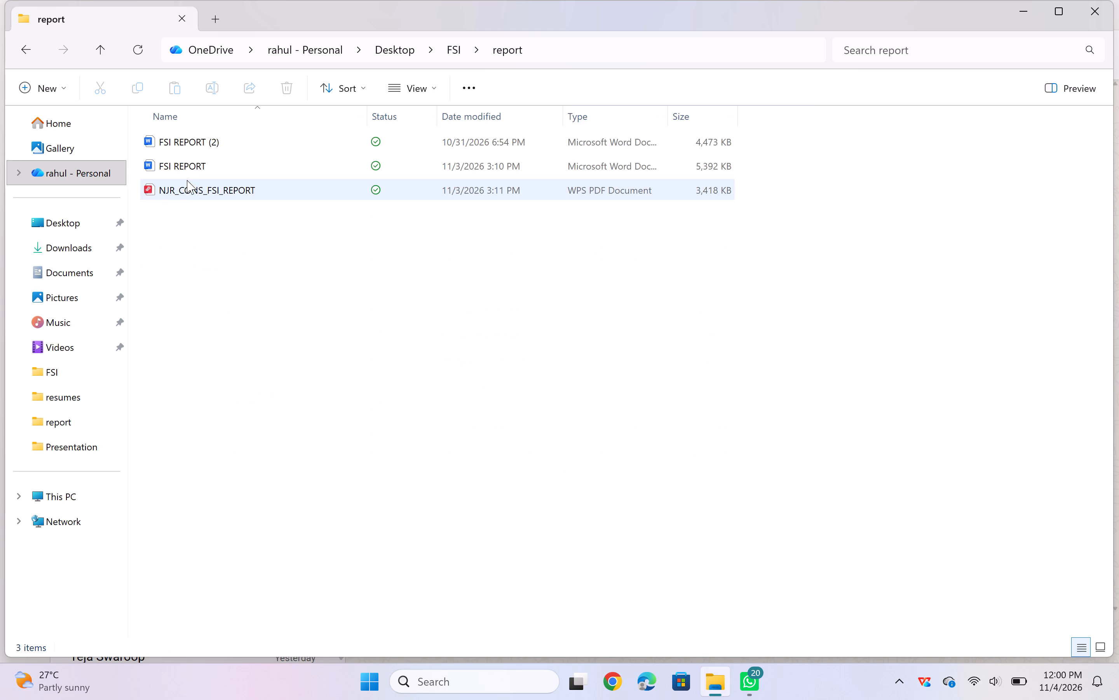
pyautogui.click(190, 188)
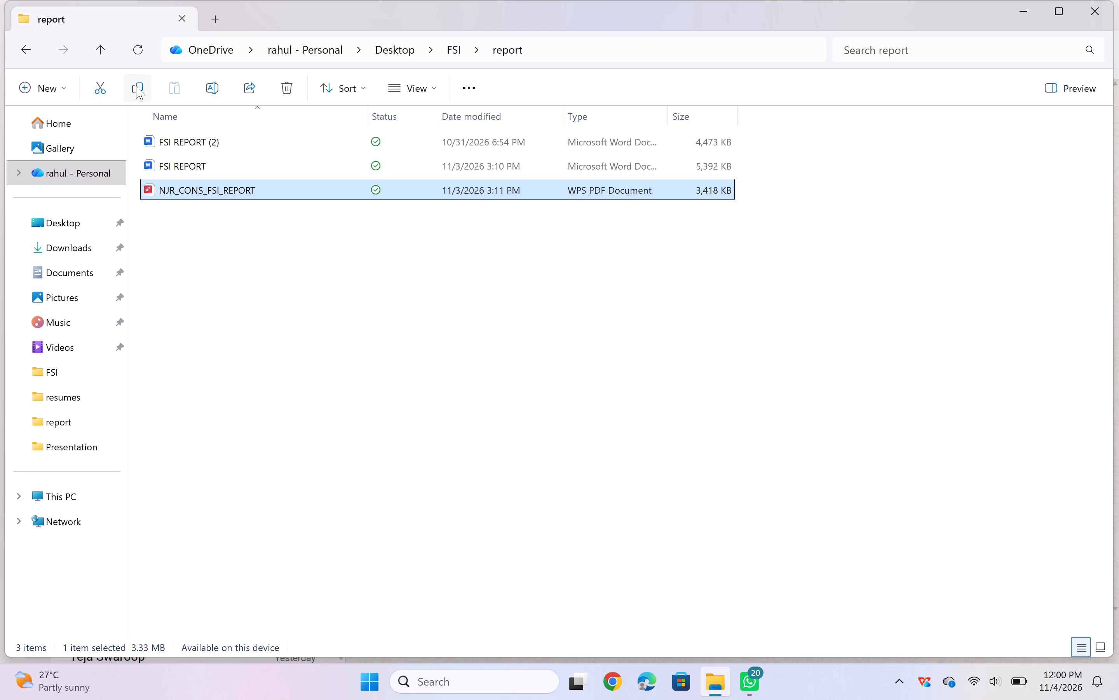
pyautogui.click(136, 86)
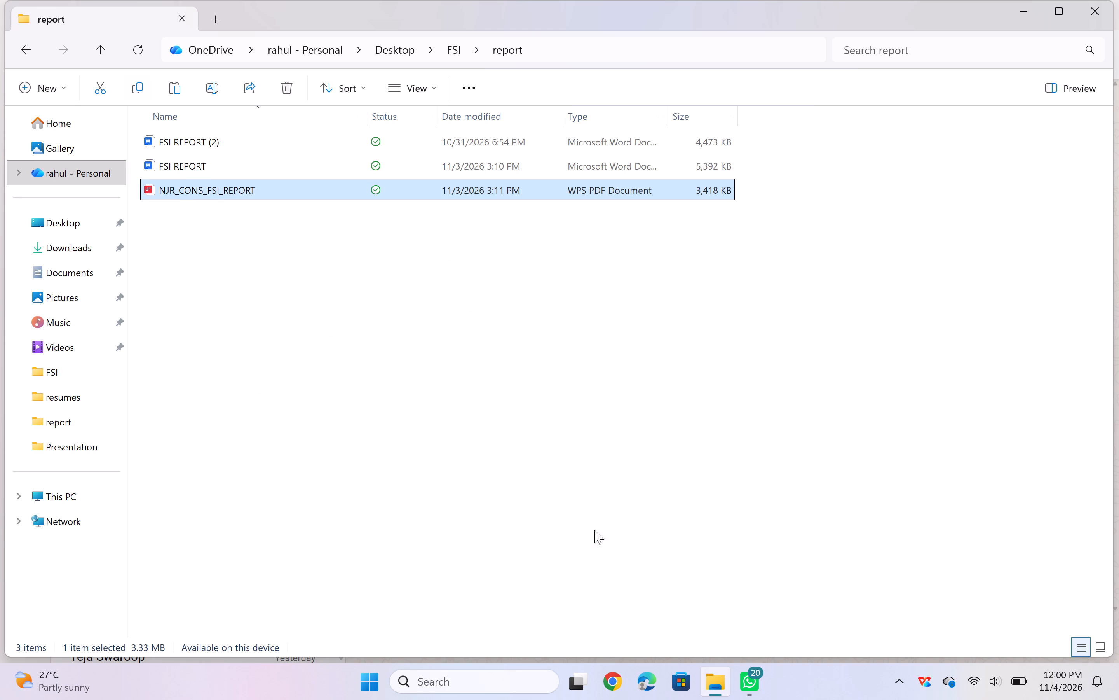
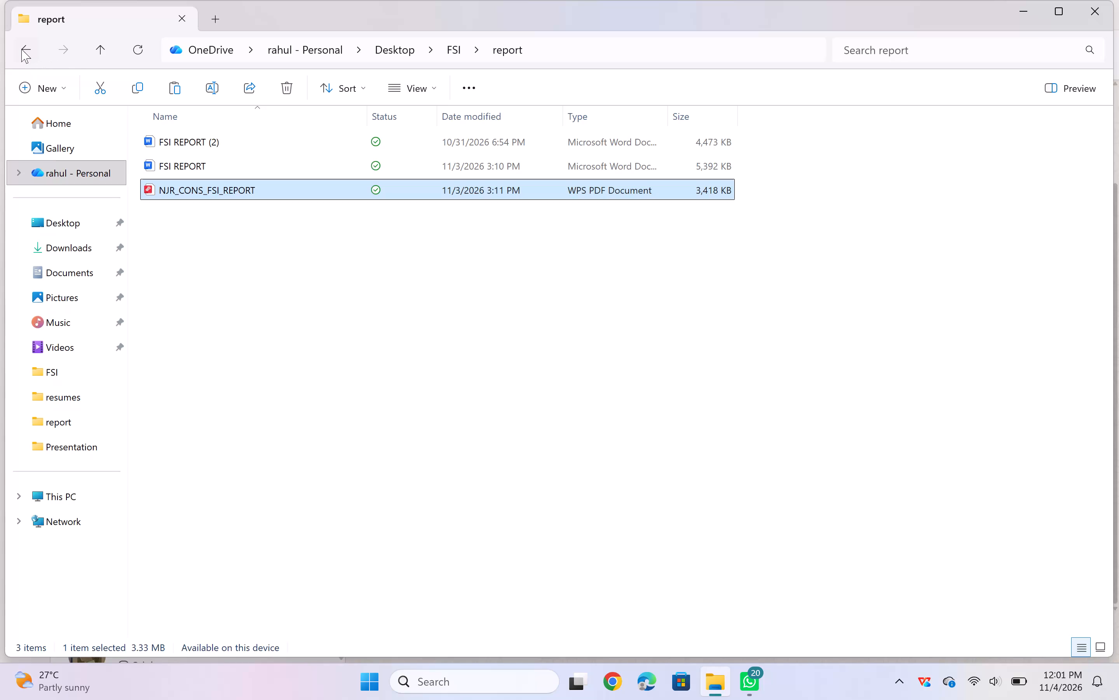
# Open the FSI PPT1 presentation from the Presentation folder inside the Desktop's FSI folder.
pyautogui.click(21, 49)
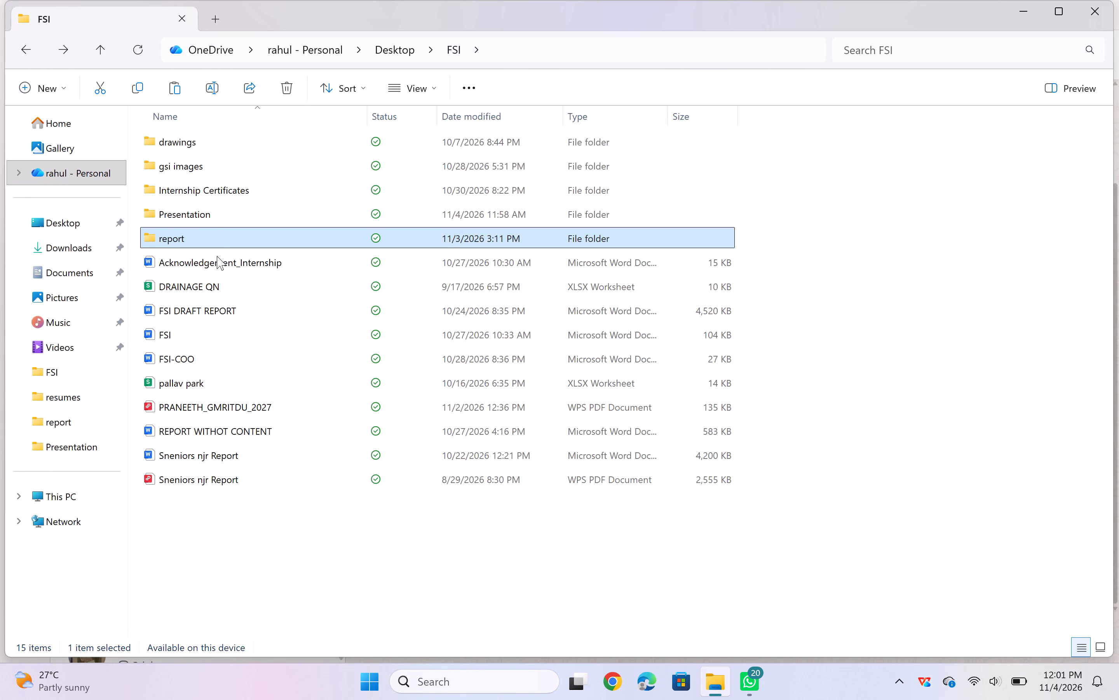
pyautogui.doubleClick(216, 213)
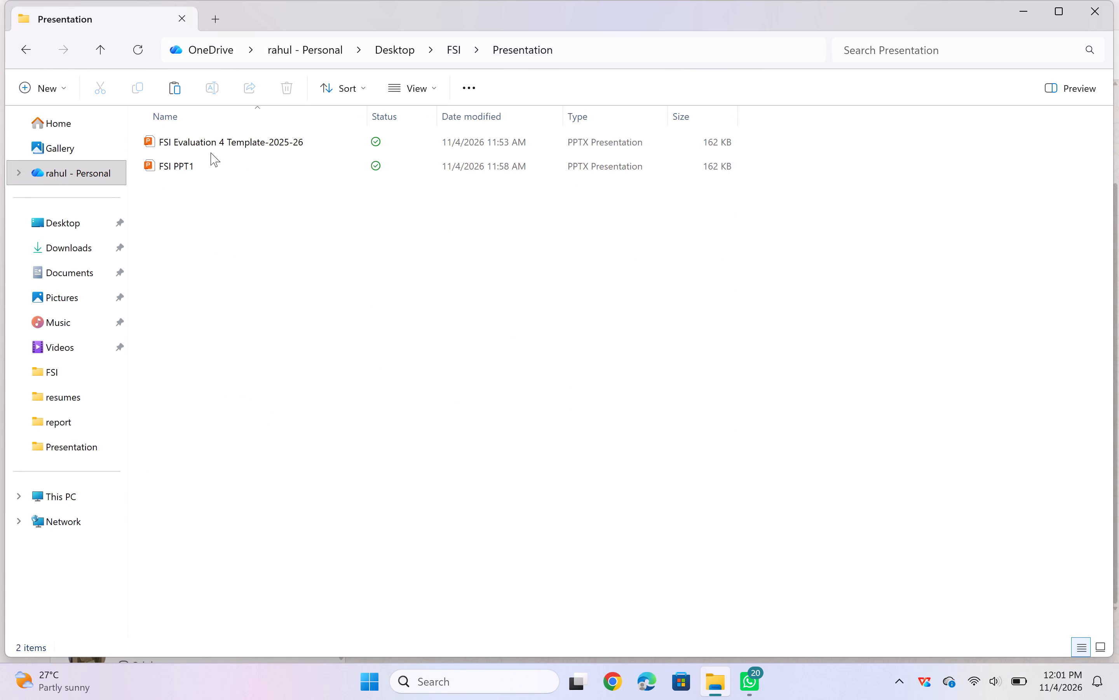
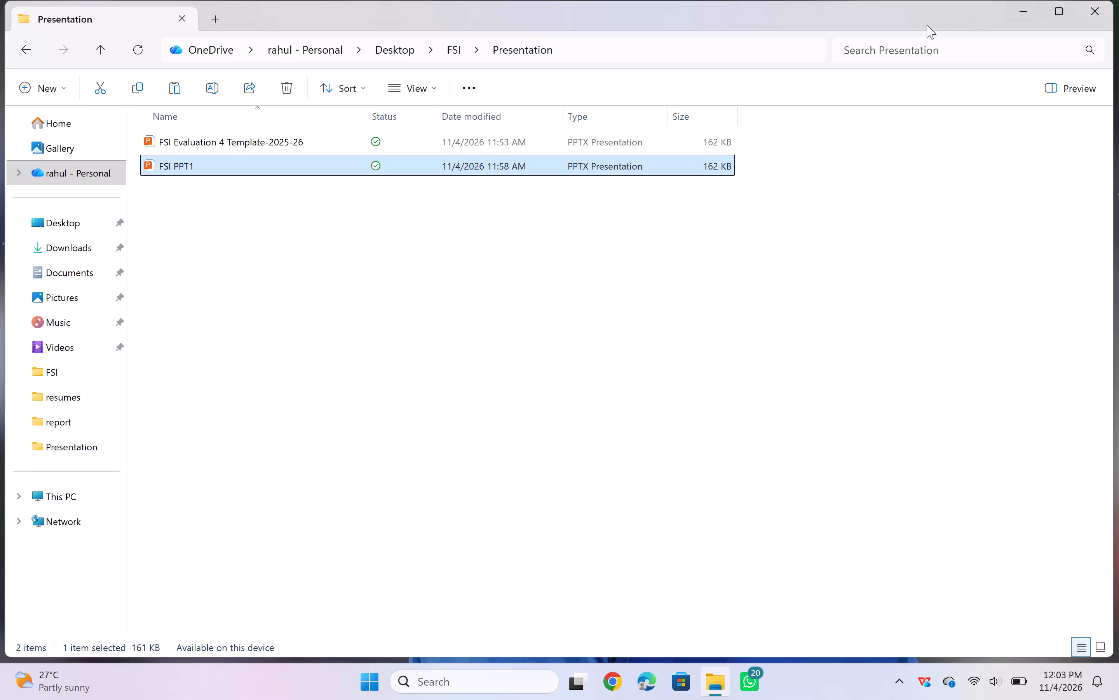
# Open the FSI PPT1 presentation from the Presentation folder in WPS Office.
pyautogui.doubleClick(662, 169)
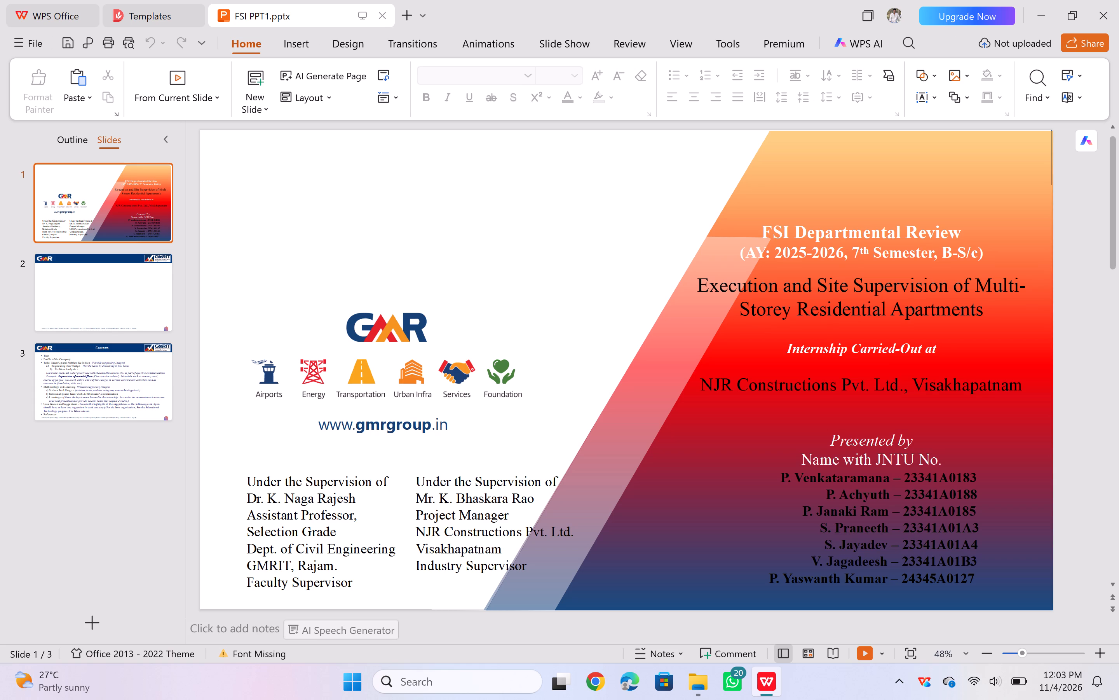
# Select the text box with the review title and internship company on slide 1.
pyautogui.click(739, 389)
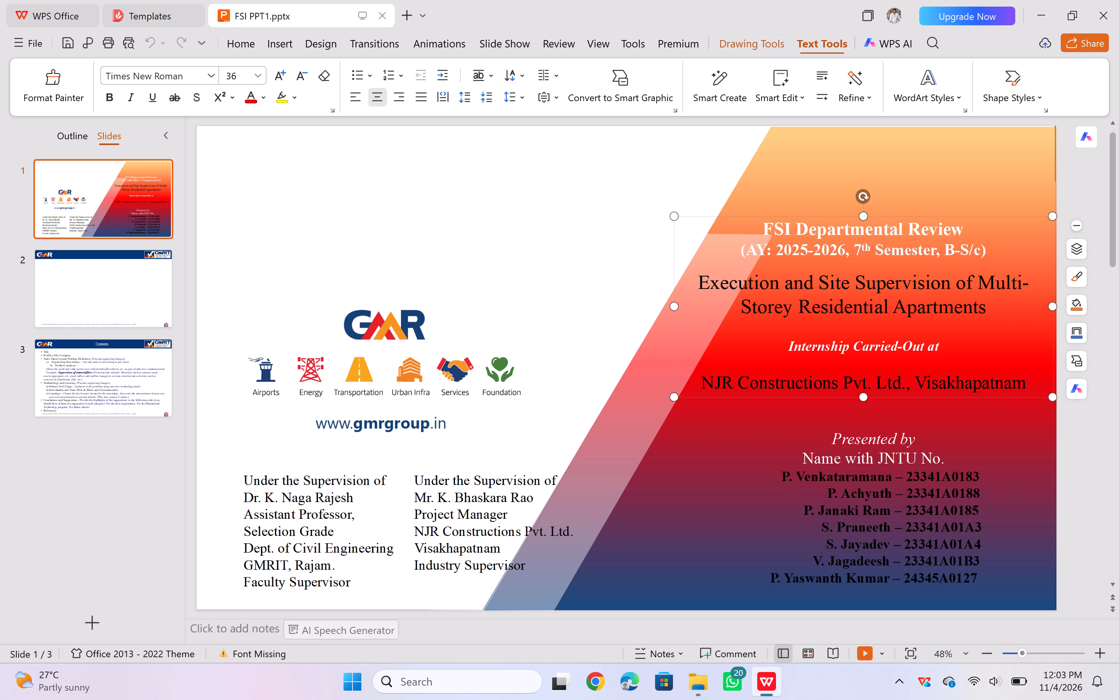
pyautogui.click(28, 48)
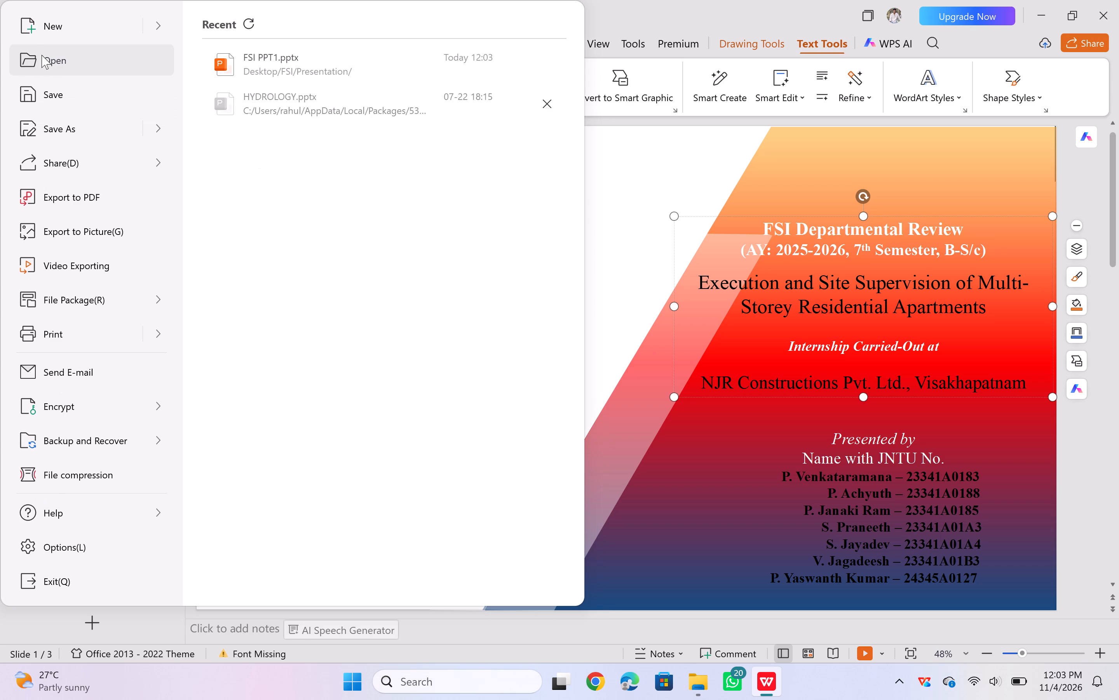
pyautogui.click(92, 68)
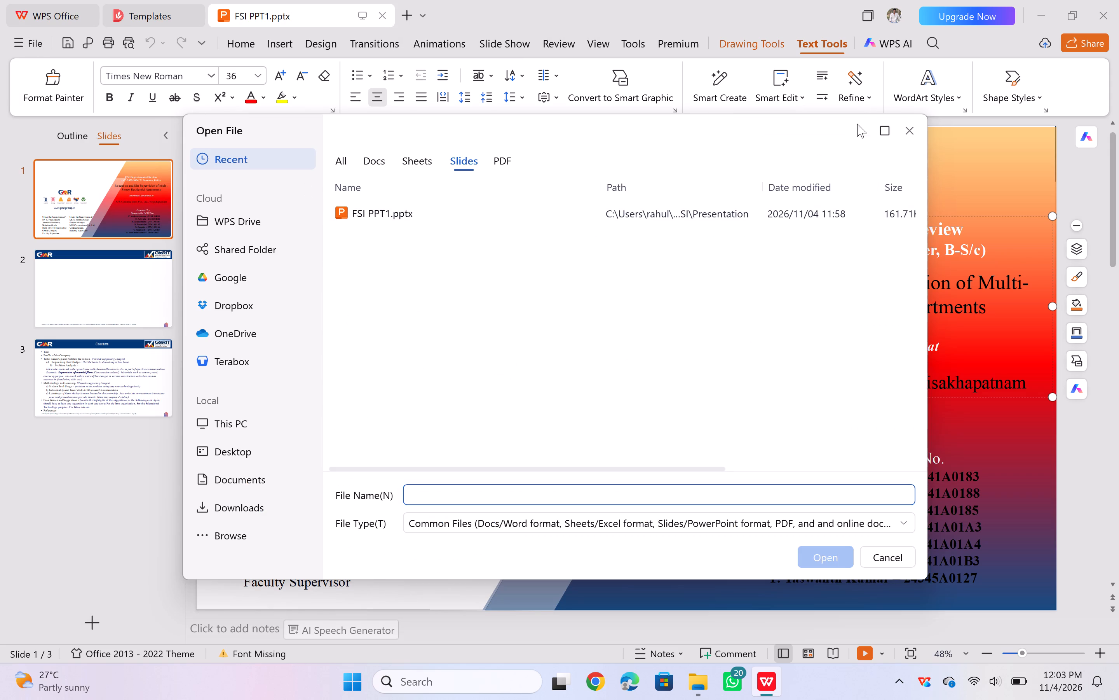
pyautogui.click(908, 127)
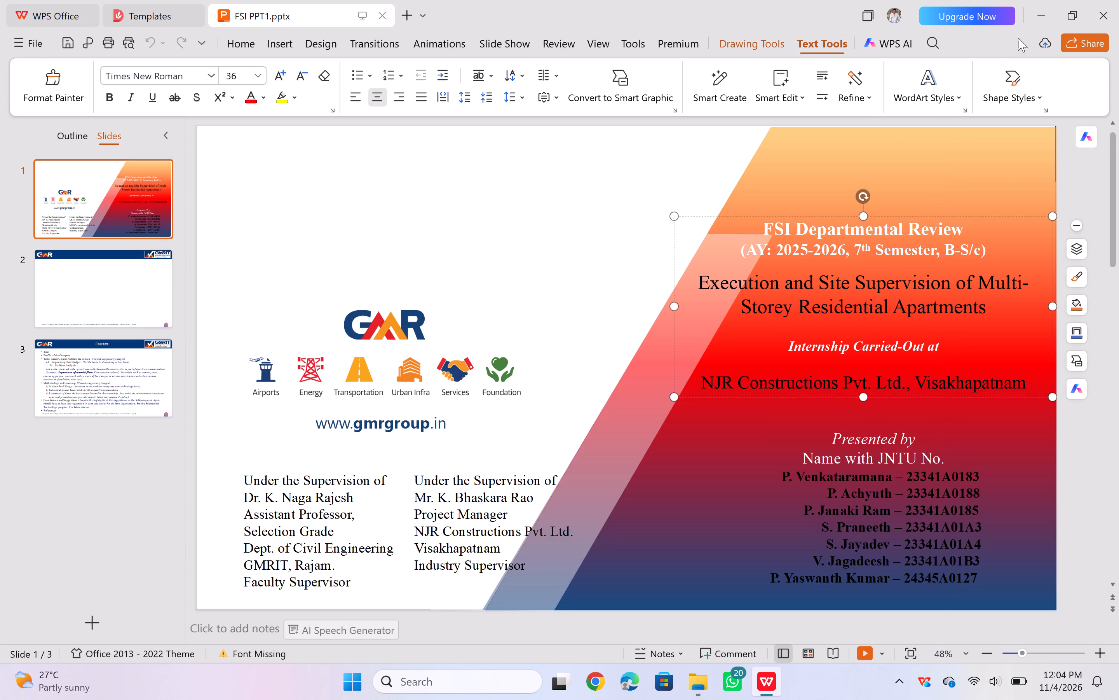
# Close the office application with the FSI PPT1 presentation, and close the Presentation folder window.
pyautogui.click(1101, 13)
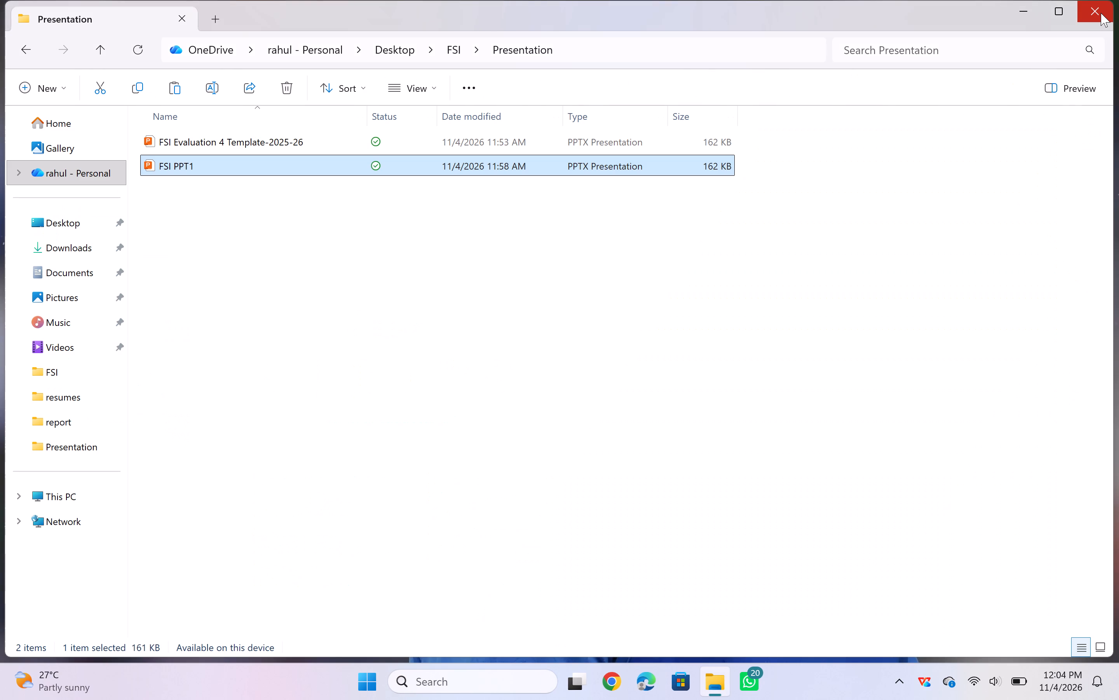
pyautogui.click(1101, 13)
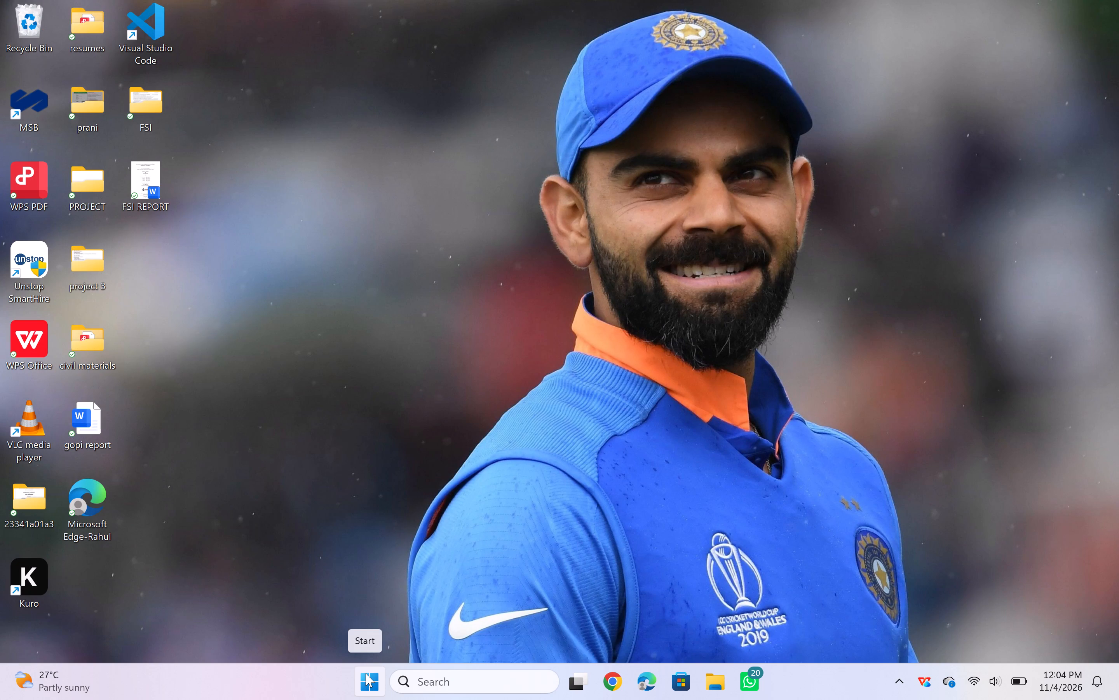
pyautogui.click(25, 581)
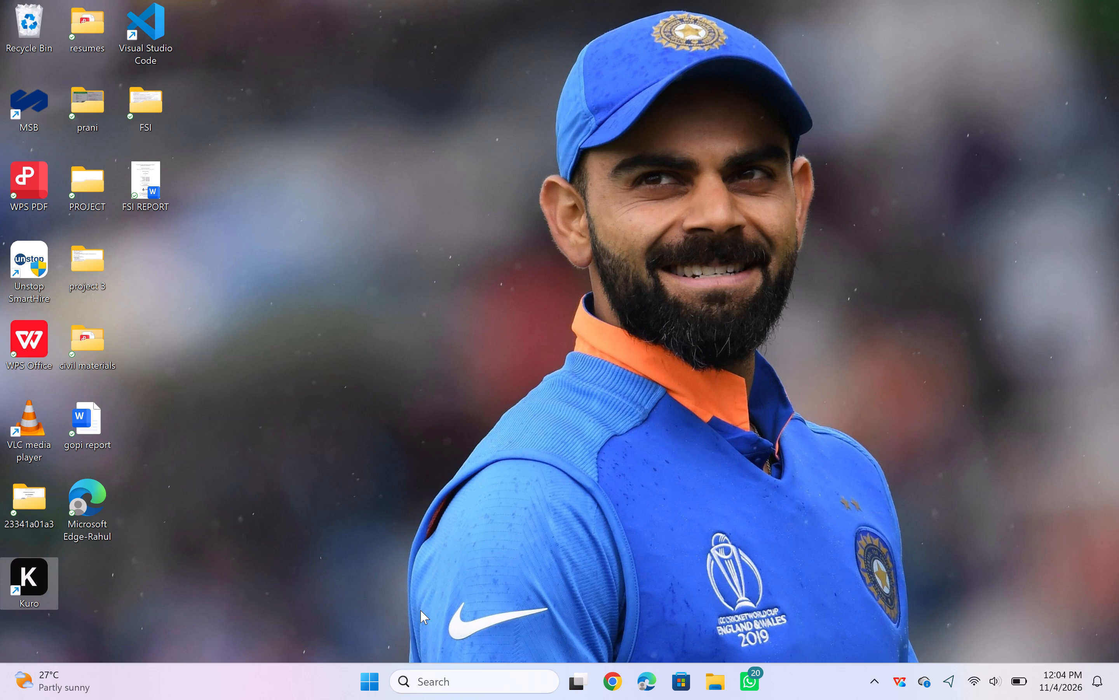
# Open the computer's power options.
pyautogui.click(361, 688)
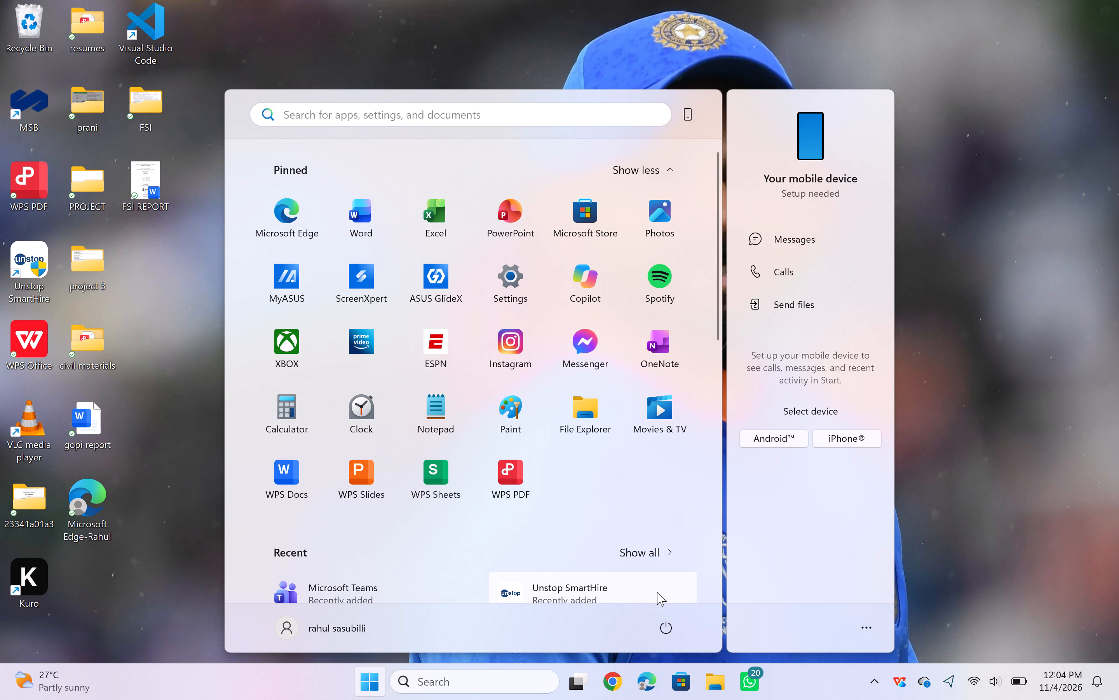
pyautogui.click(656, 629)
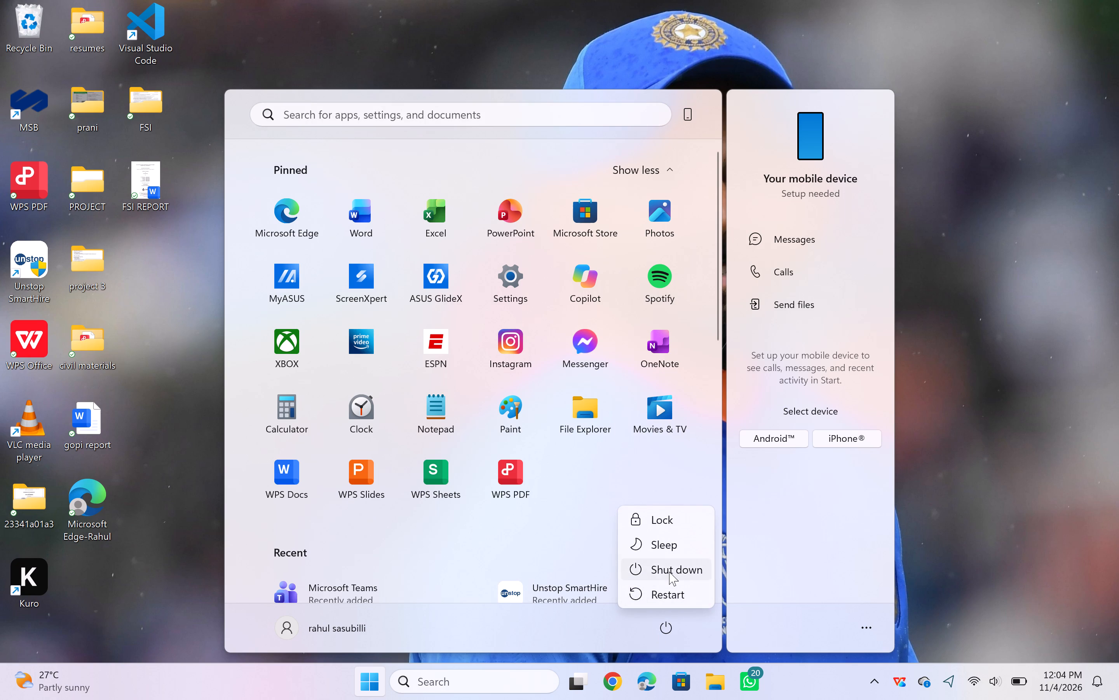